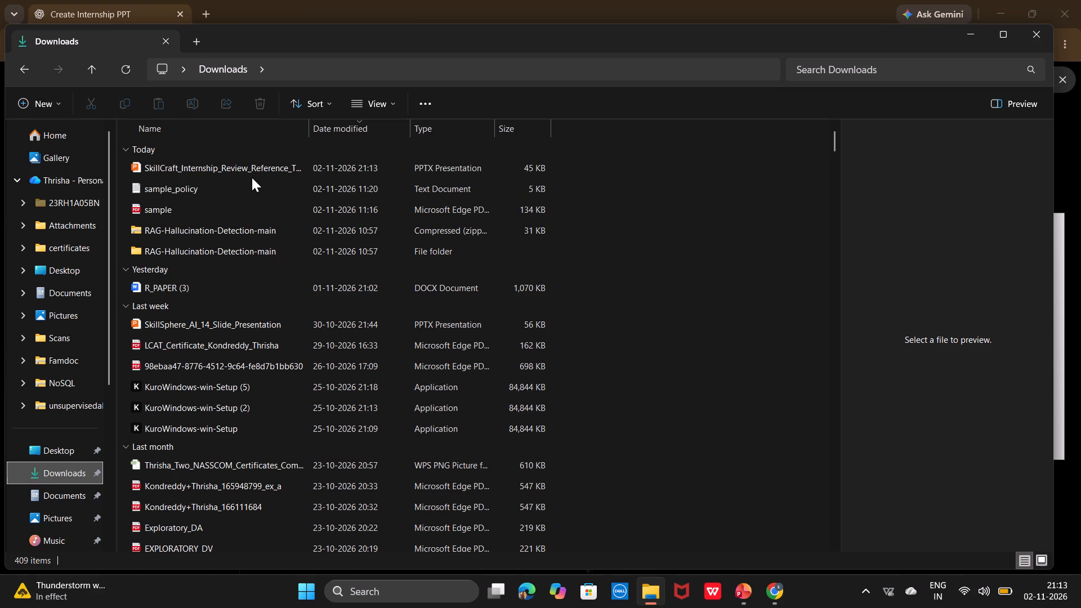
left_click(263, 165)
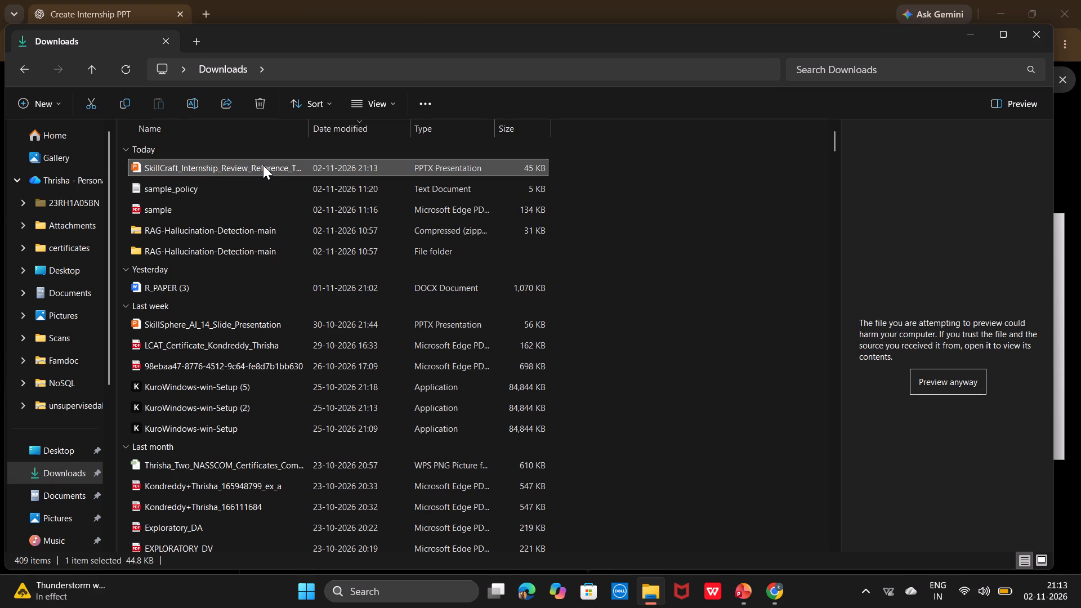
right_click(263, 165)
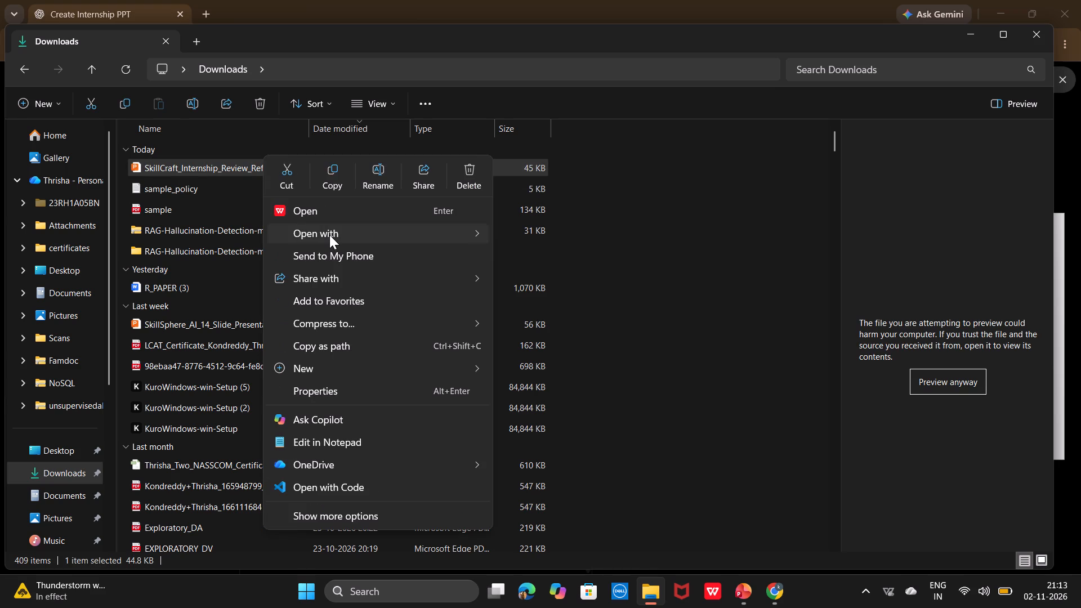
left_click(534, 236)
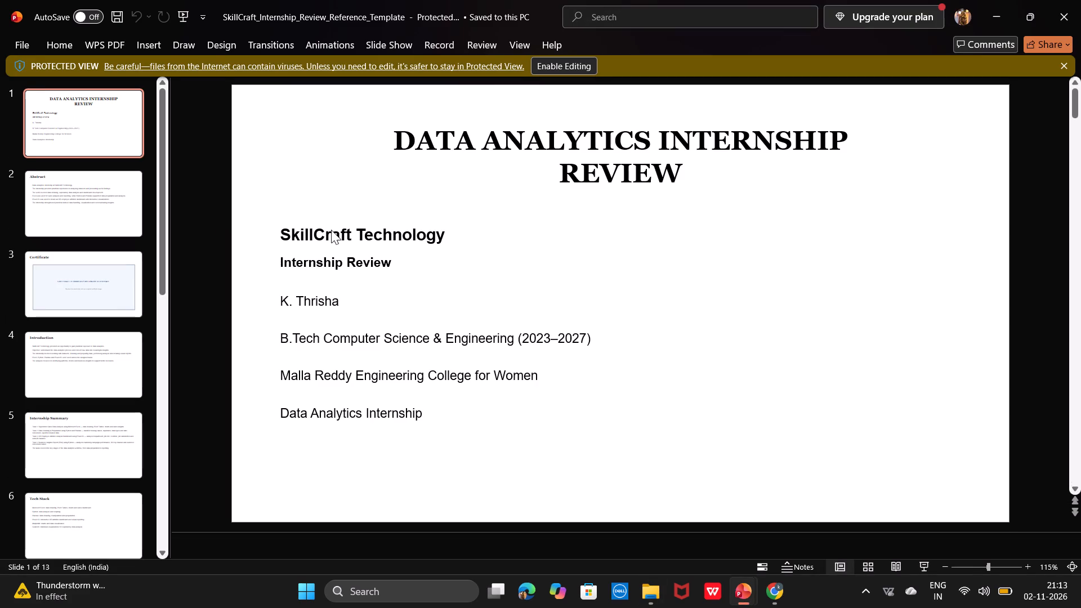
Review the presentation's slides, including Abstract, Certificate, Internship Summary, Diagrams / Architecture and References, through to the End slide.
left_click(113, 224)
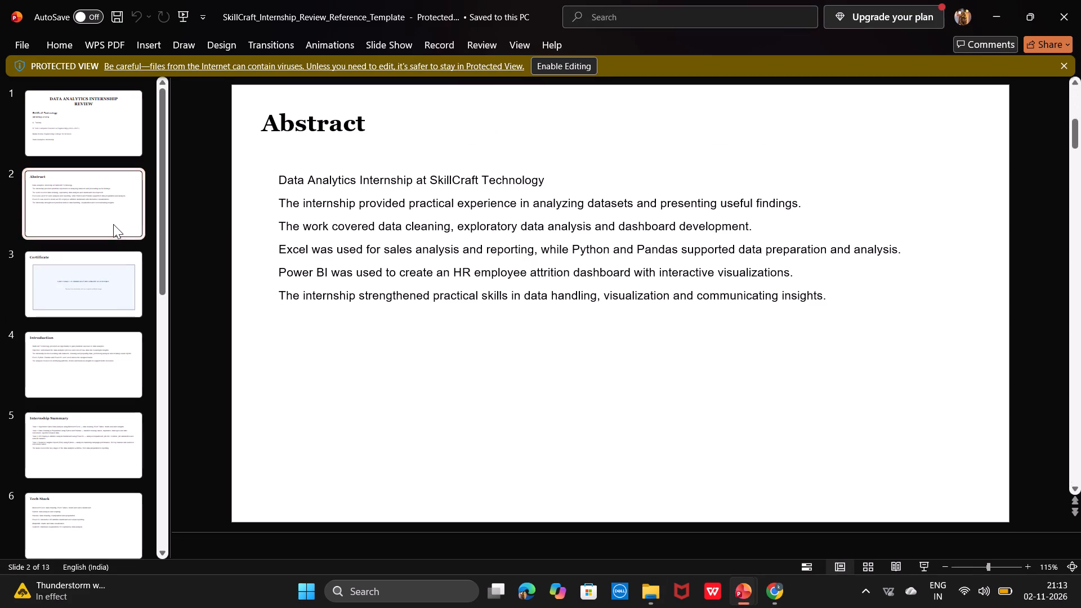
left_click(106, 289)
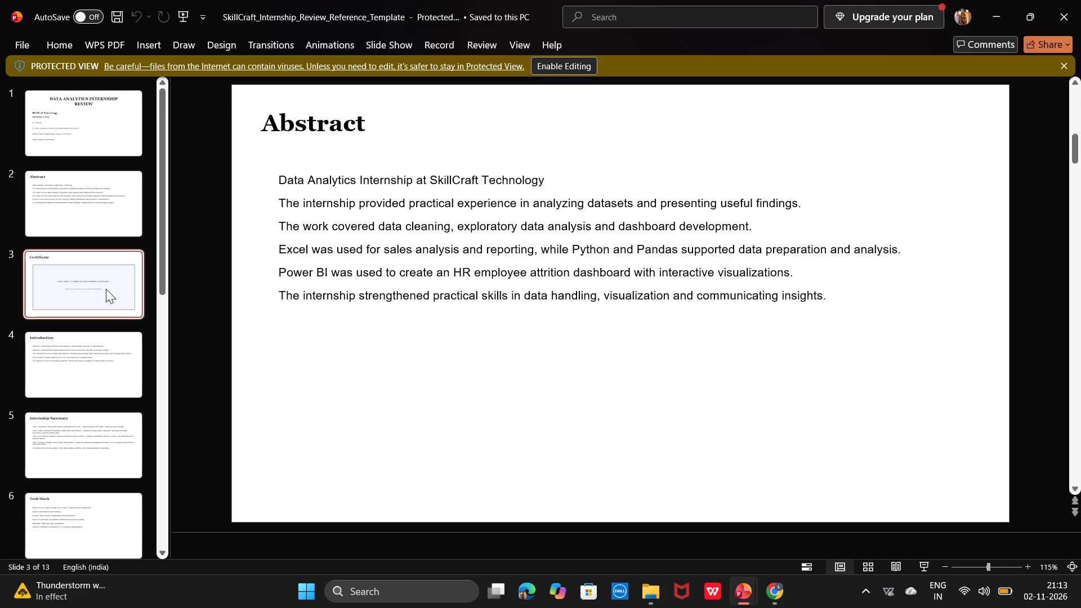
left_click(119, 366)
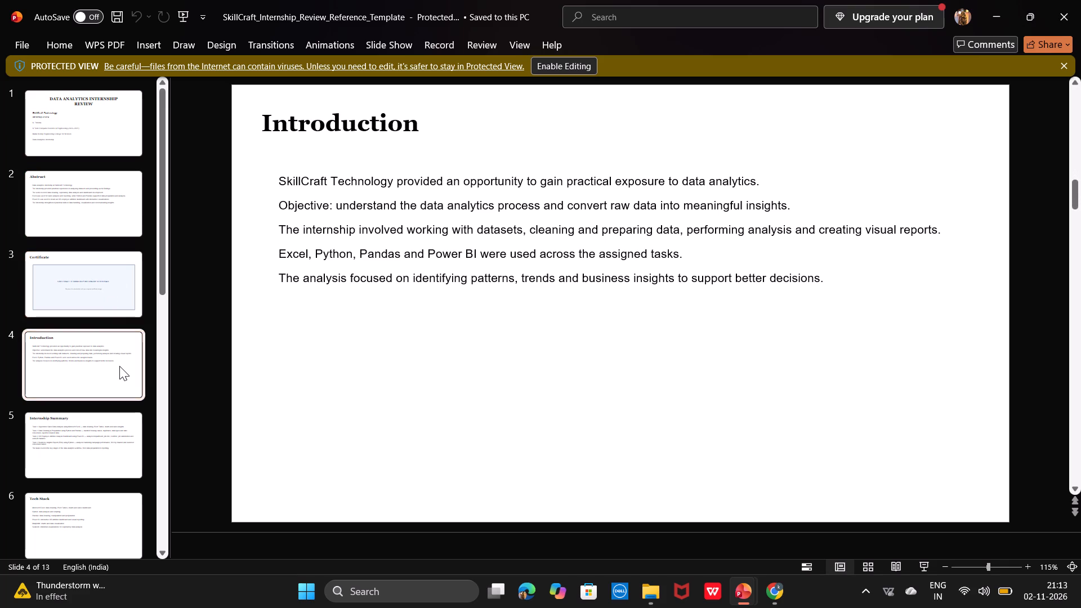
scroll(119, 366, "down", 1)
left_click(119, 366)
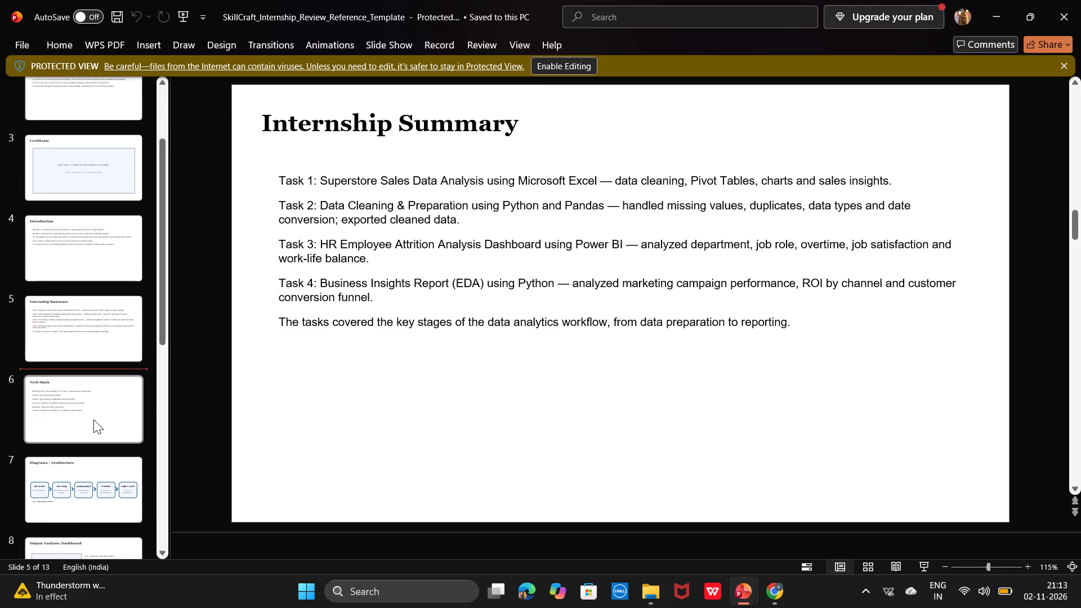
left_click(93, 420)
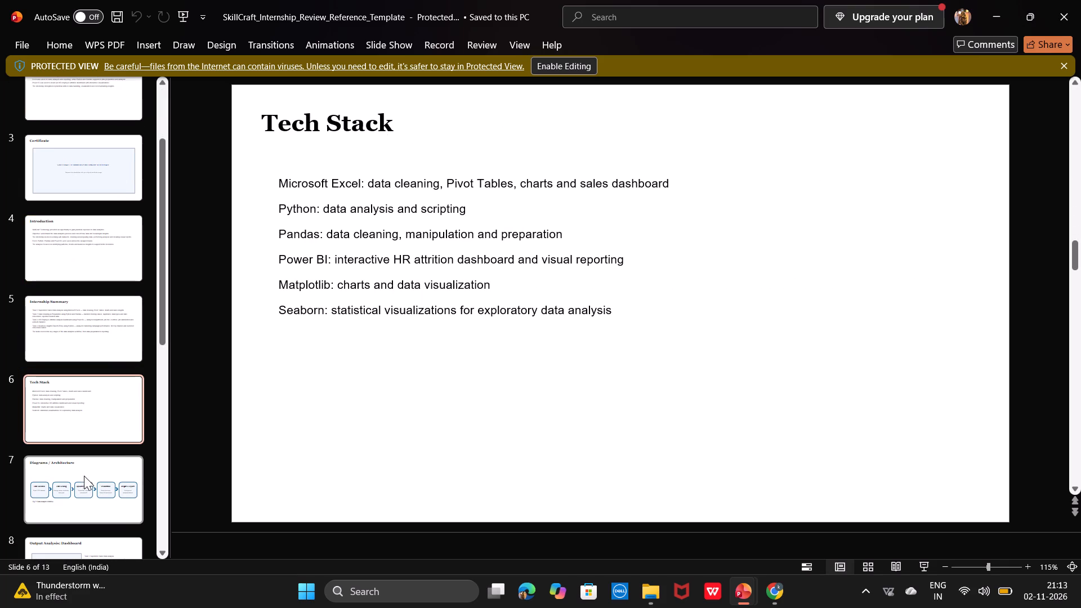
left_click(86, 493)
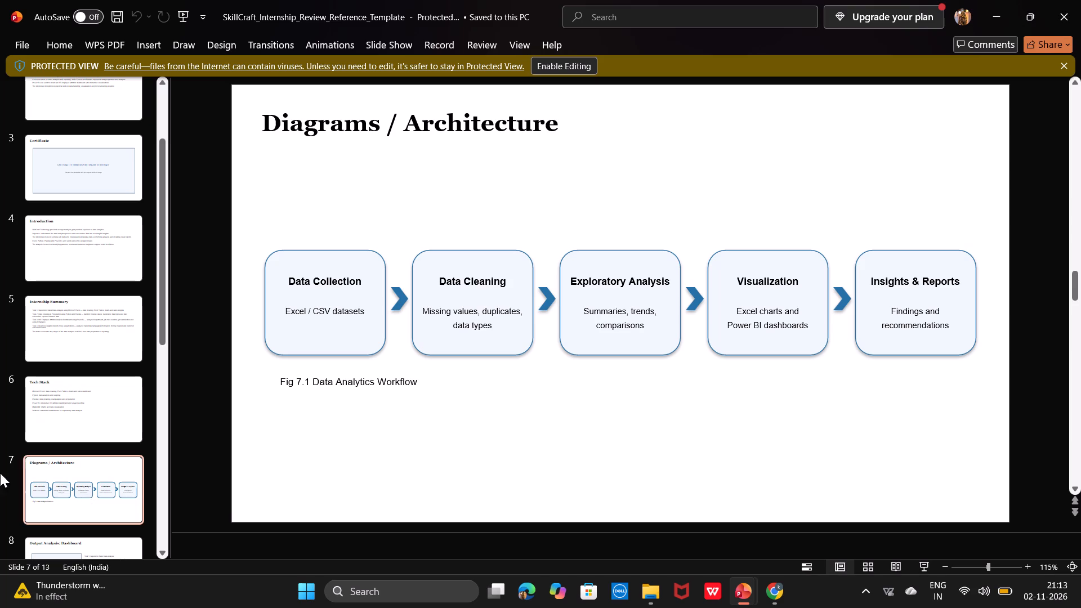
scroll(87, 325, "up", 20)
scroll(87, 325, "up", 20)
scroll(87, 325, "up", 20)
left_click(86, 142)
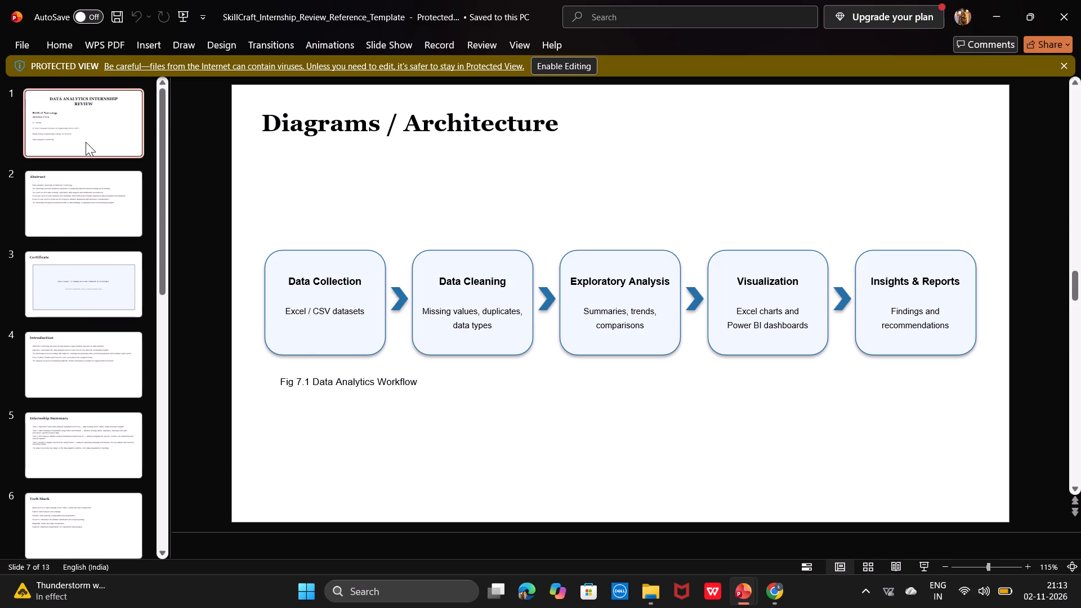
left_click(78, 190)
left_click(85, 317)
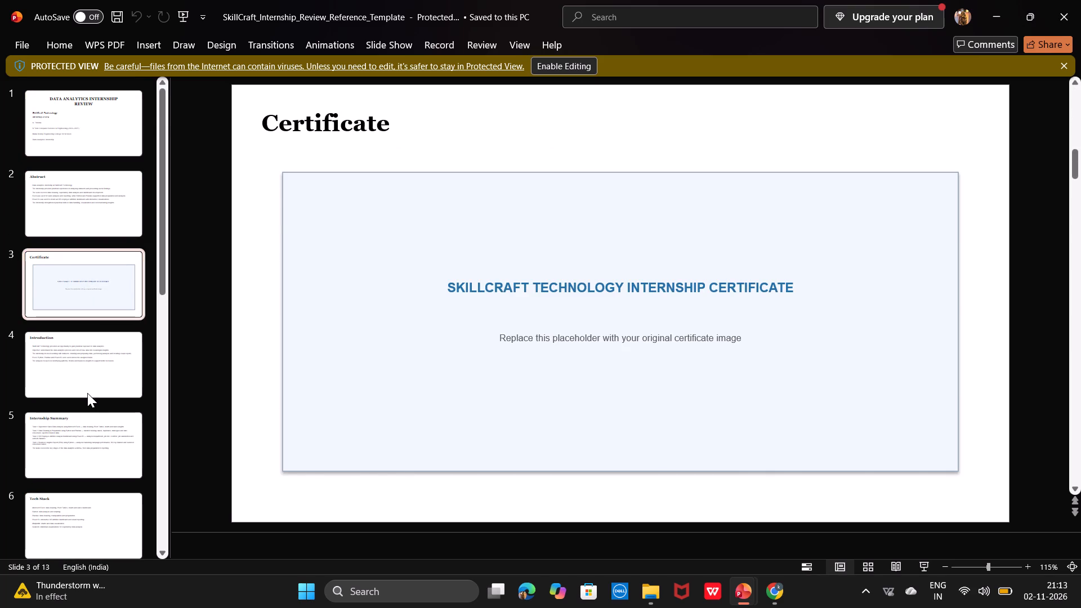
left_click(87, 393)
left_click(89, 454)
scroll(89, 454, "down", 1)
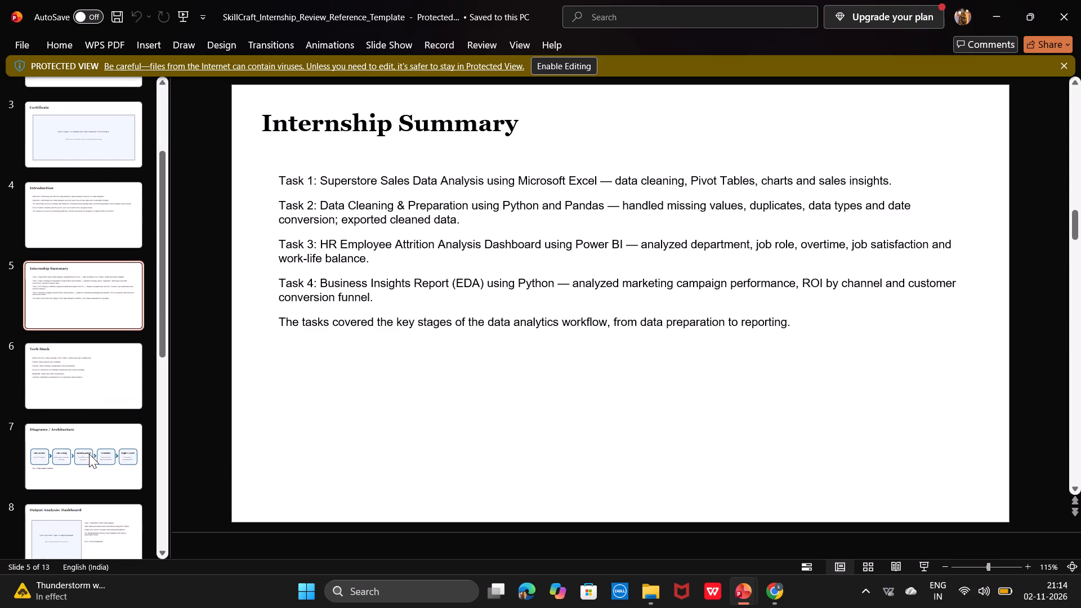
double_click(89, 454)
scroll(89, 454, "down", 20)
scroll(89, 454, "down", 20)
scroll(89, 454, "down", 20)
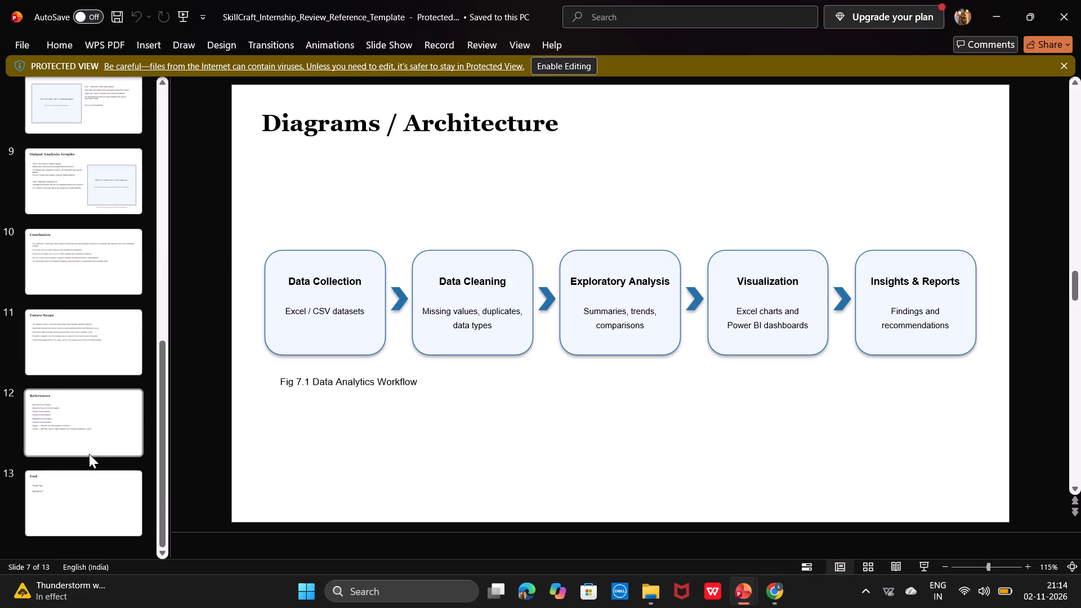
left_click(93, 445)
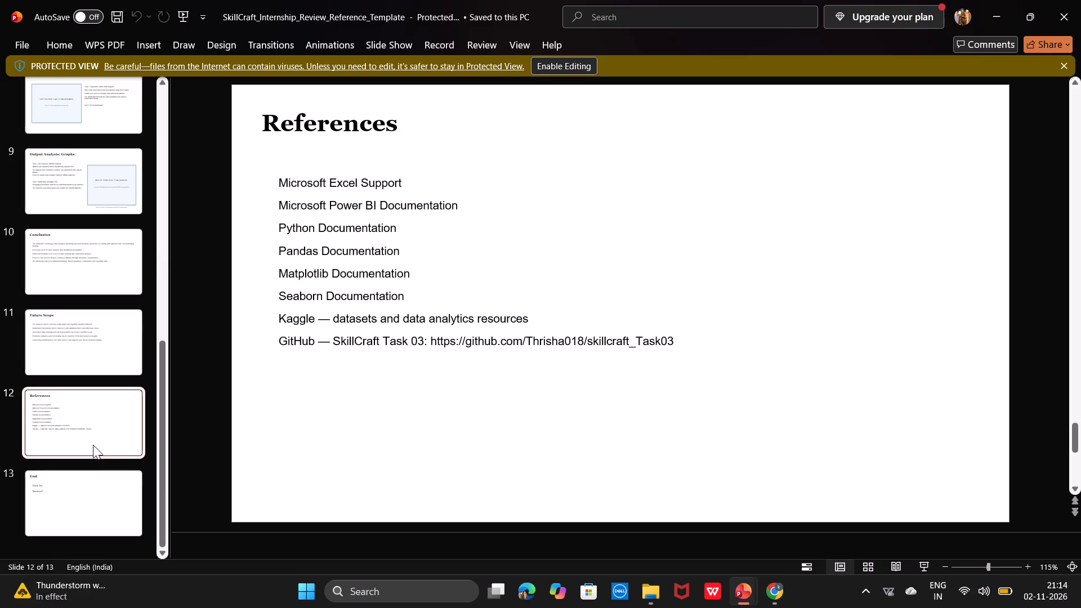
left_click(102, 473)
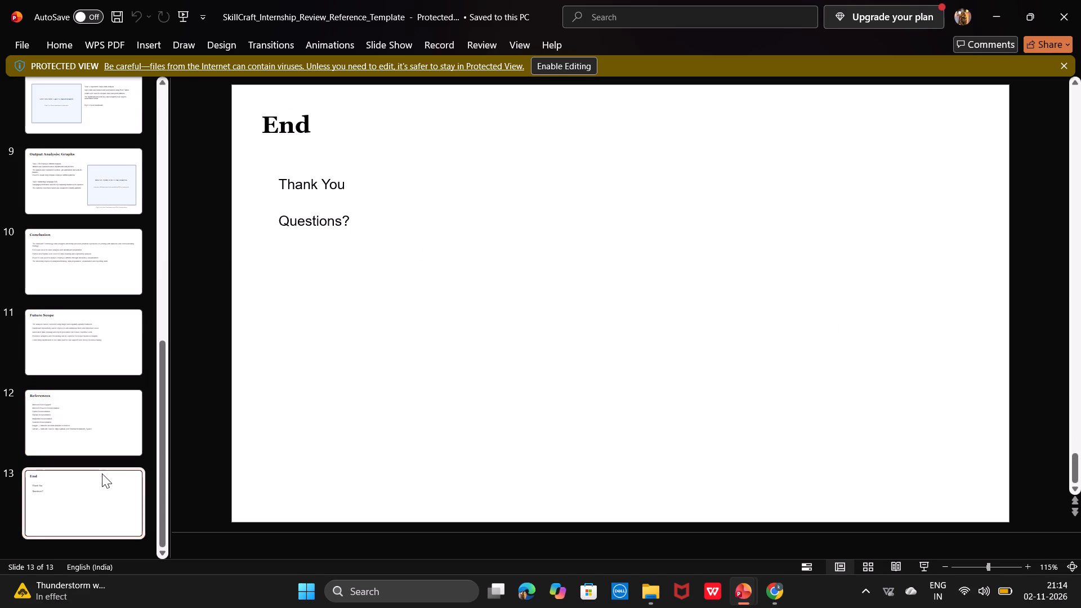
Enable editing of the protected presentation.
left_click(576, 69)
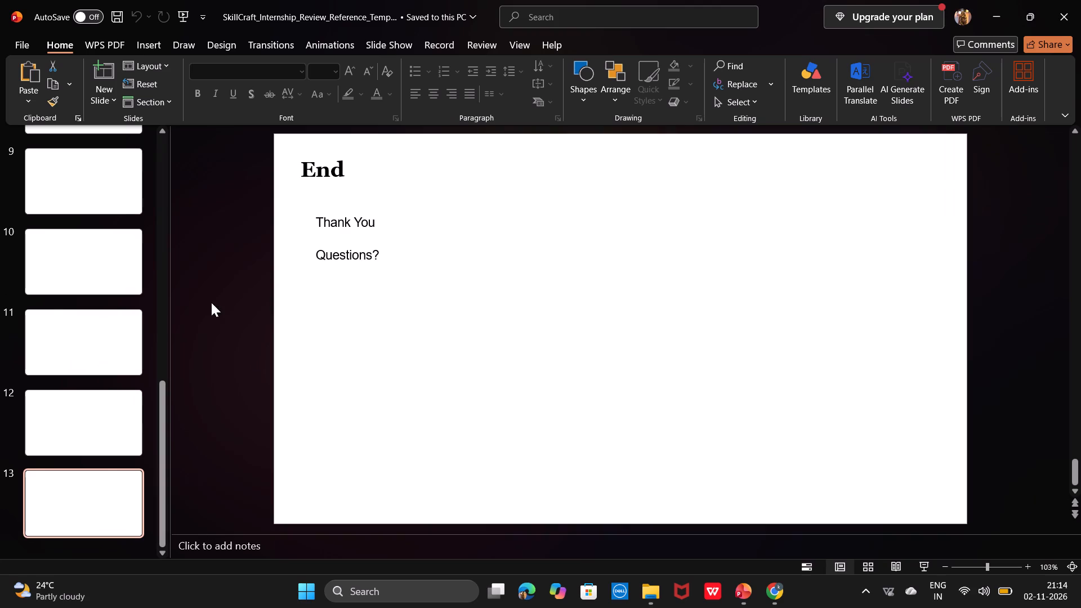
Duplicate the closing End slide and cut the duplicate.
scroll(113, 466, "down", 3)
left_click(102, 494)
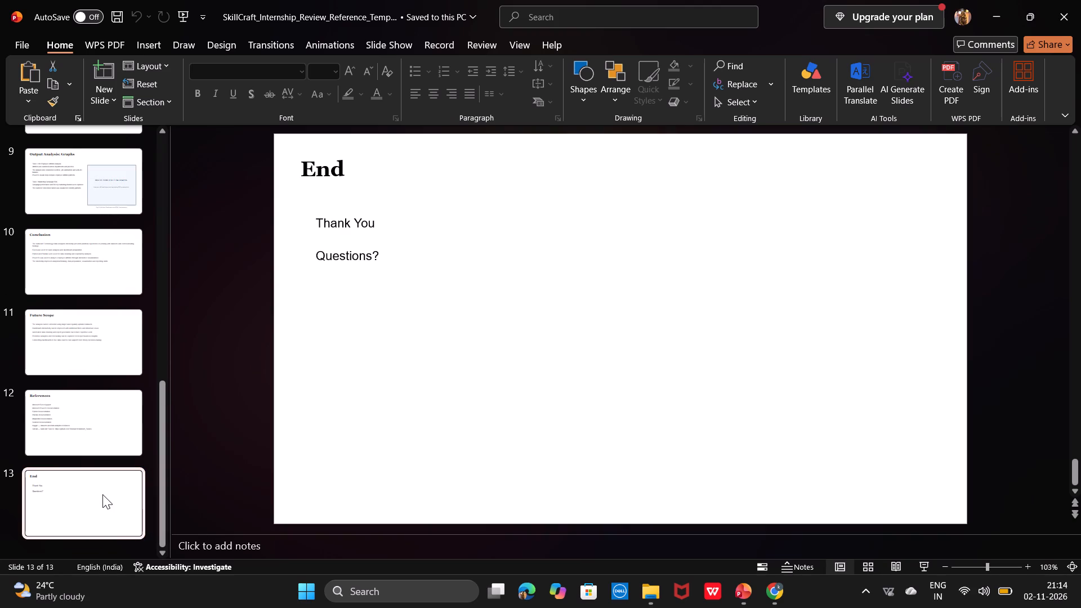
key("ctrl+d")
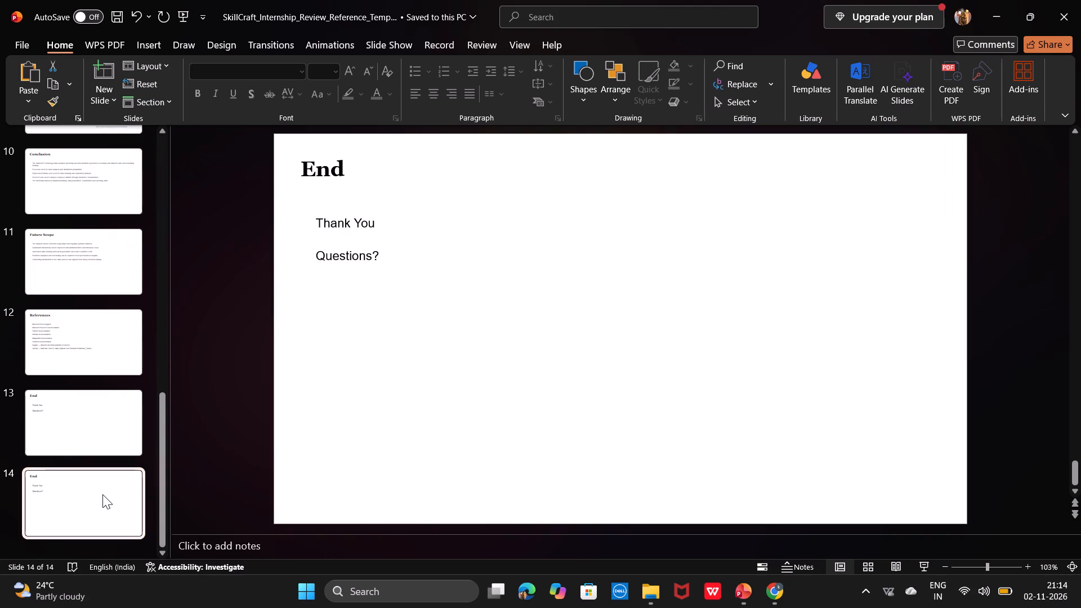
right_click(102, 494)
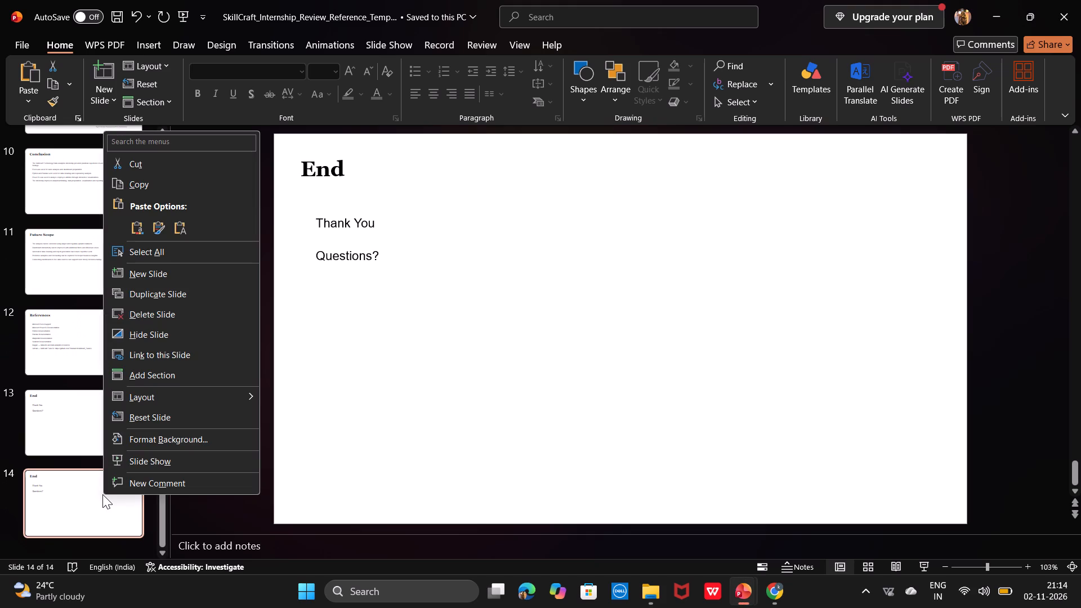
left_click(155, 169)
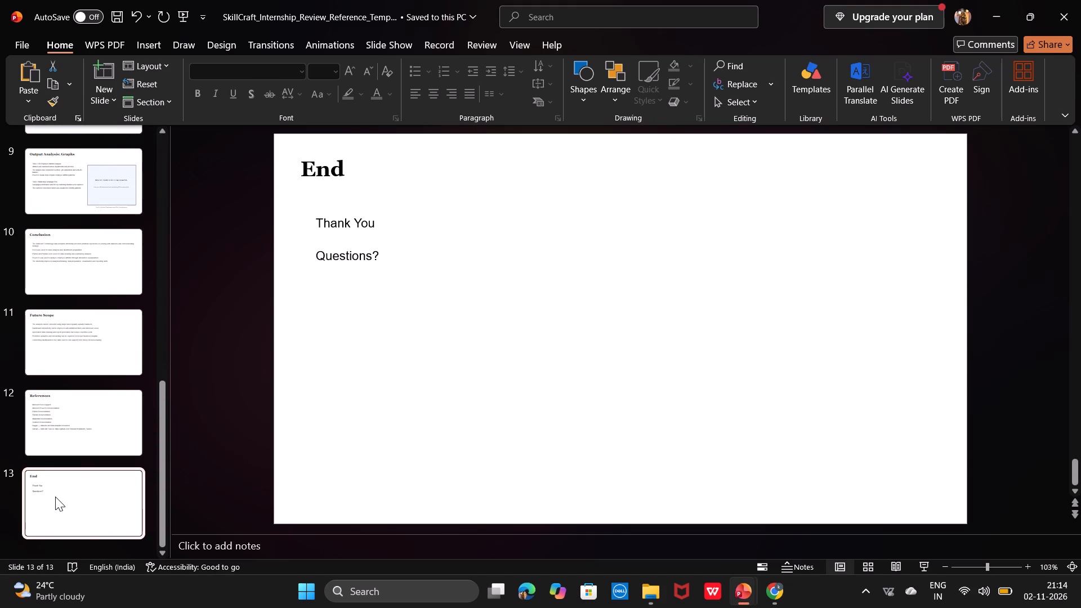
Cut the closing End slide with "Thank You" and "Questions?" from the presentation.
right_click(57, 489)
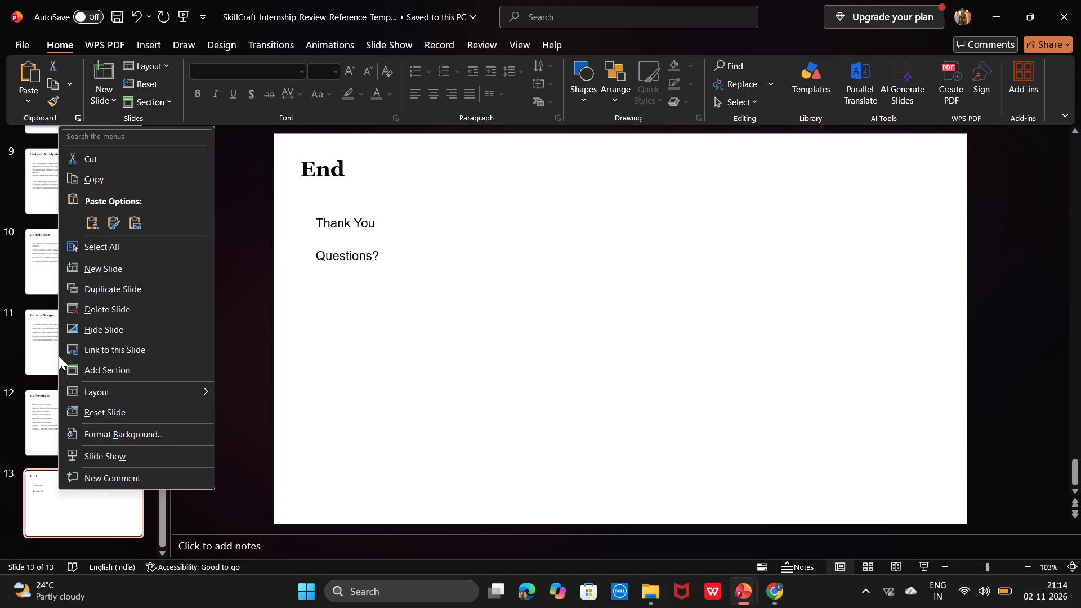
left_click(120, 159)
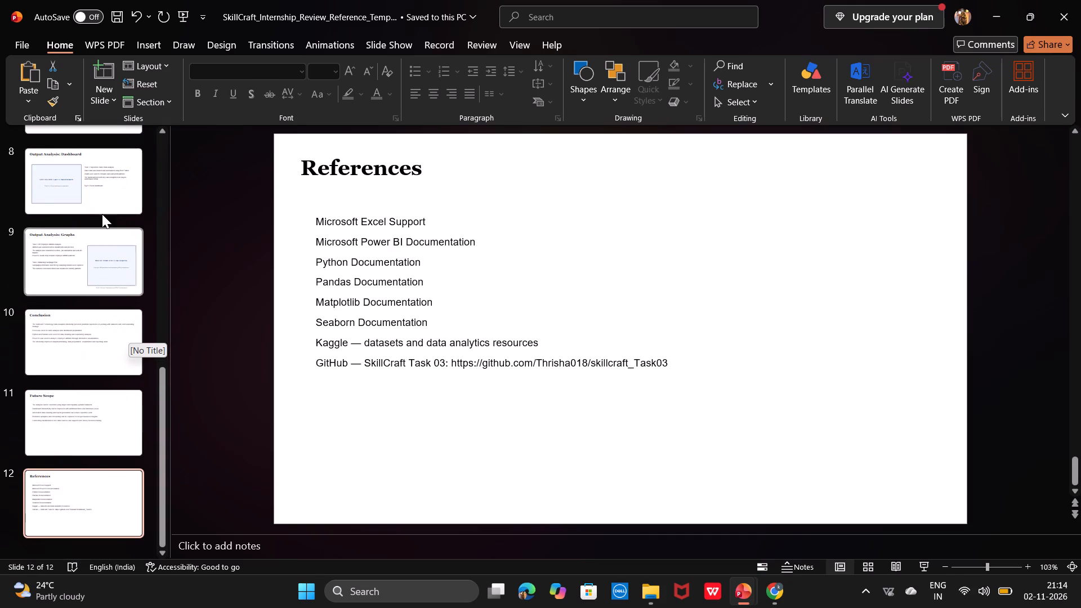
Expand the student's initial to the full surname in the name line of the title slide.
scroll(101, 212, "up", 20)
scroll(101, 212, "up", 20)
scroll(101, 212, "up", 20)
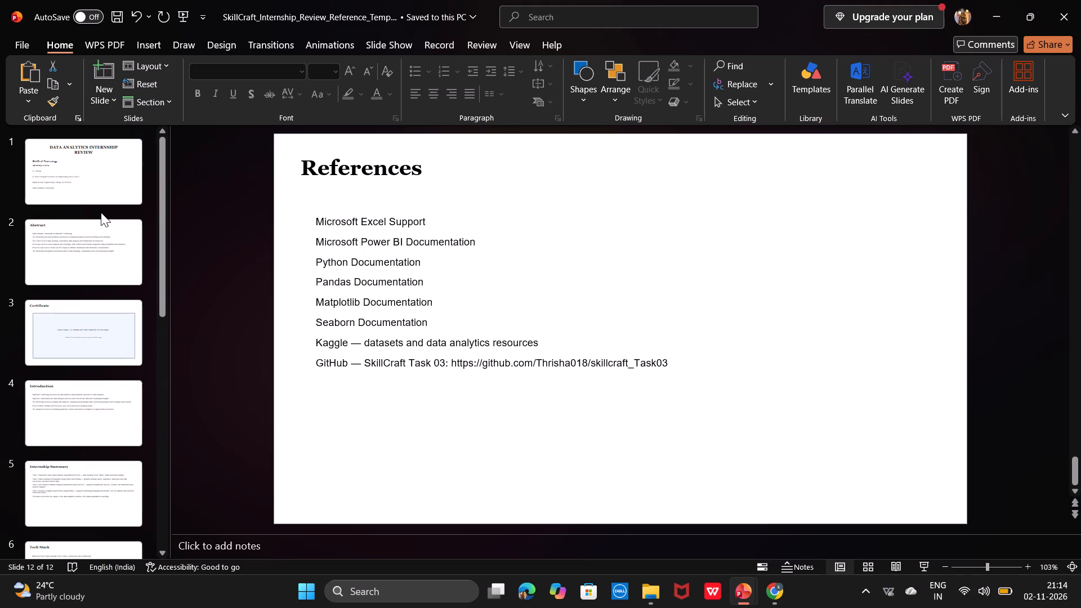
left_click(104, 183)
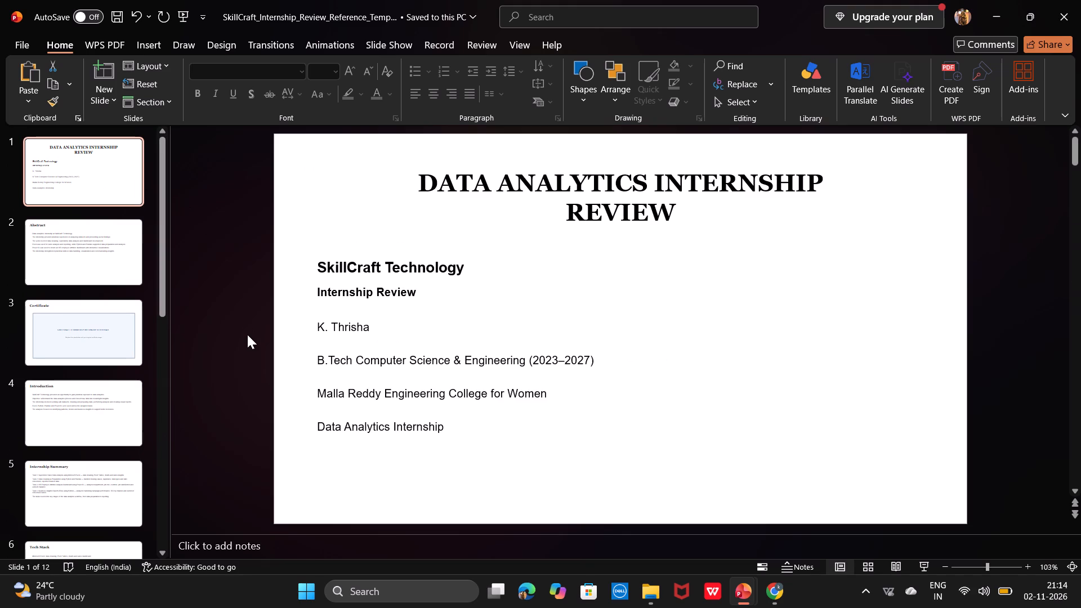
left_click(329, 325)
key("BackSpace")
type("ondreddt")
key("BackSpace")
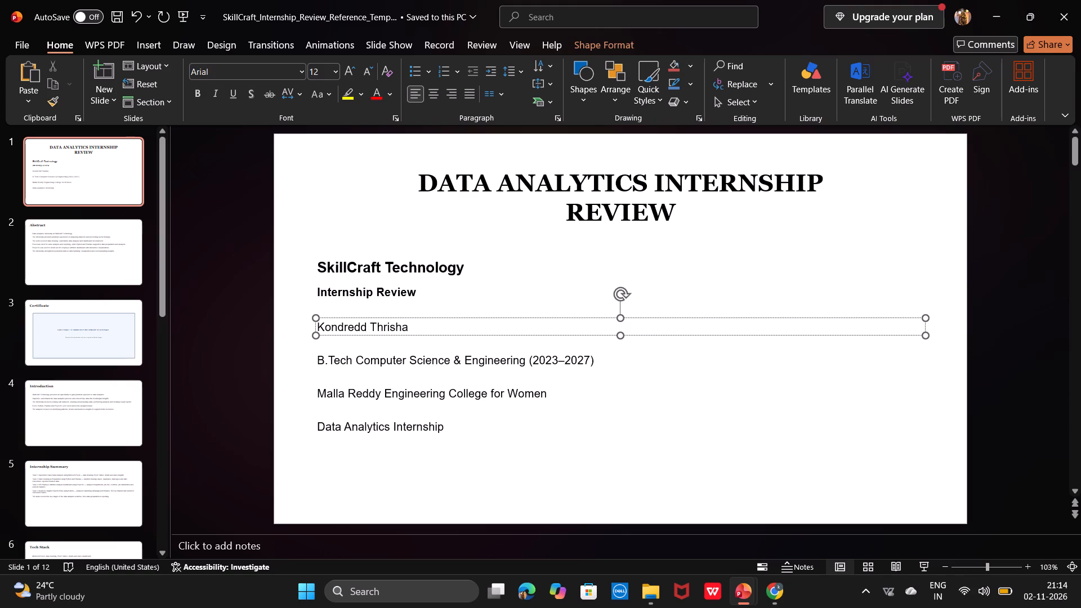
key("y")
Append the student's roll number in parentheses directly after the student's name on the title slide.
left_click(425, 332)
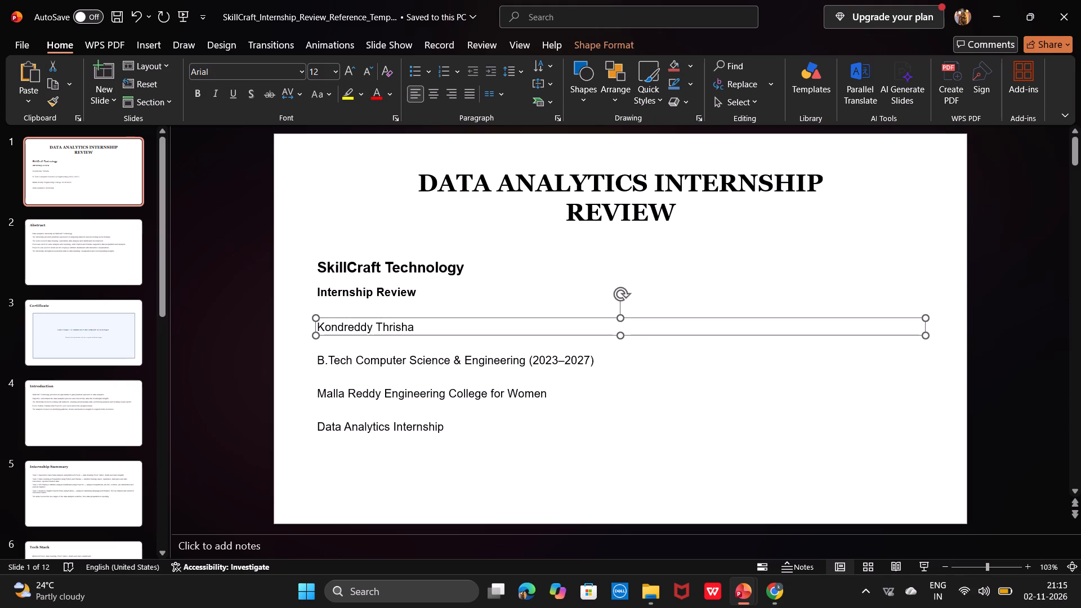
left_click(432, 322)
left_click(417, 328)
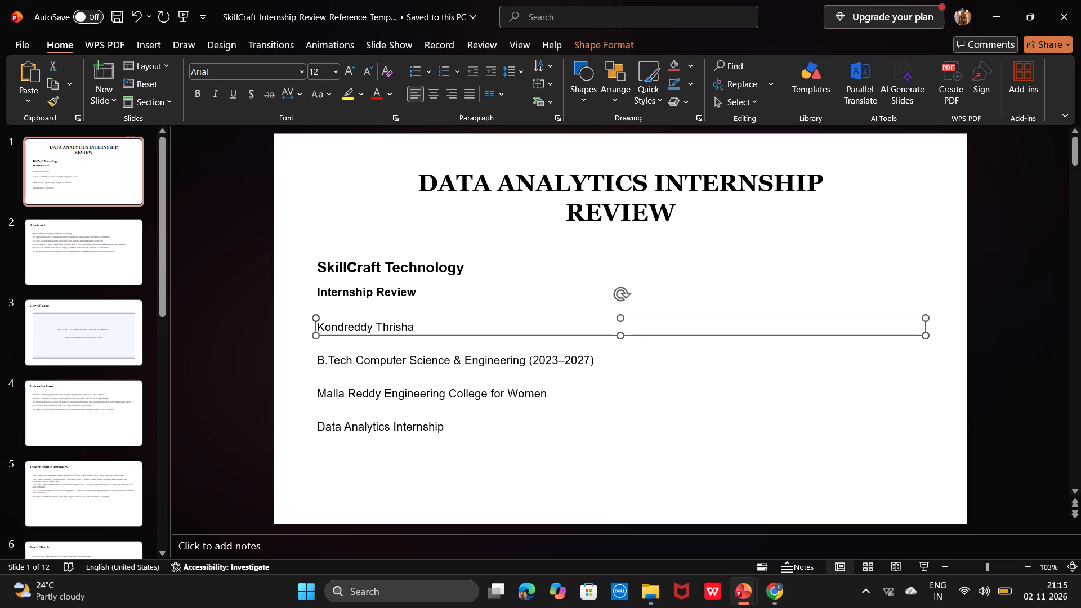
left_click(401, 329)
key("Right")
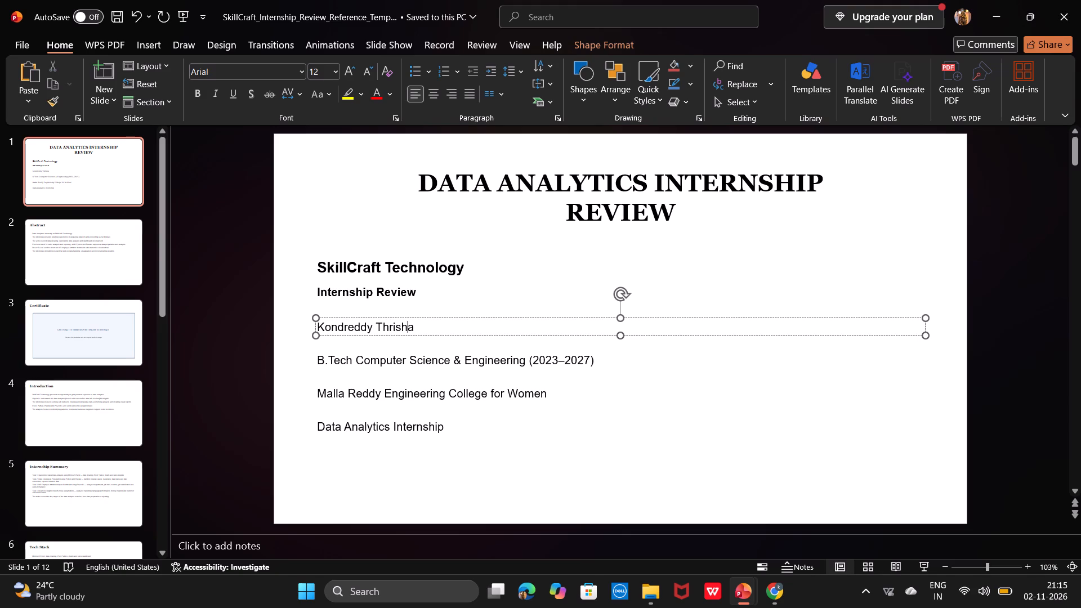
key("Right")
key("shift+parenleft")
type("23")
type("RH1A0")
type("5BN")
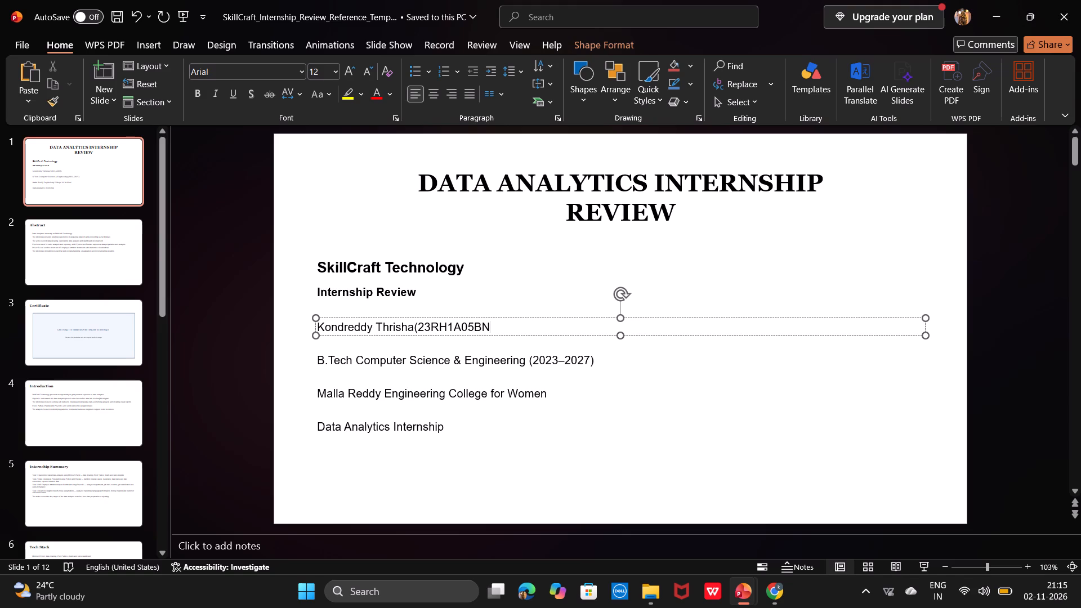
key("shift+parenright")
Replace the "Data Analytics Internship" line on the title slide with the label "Guide Name : ".
left_click(430, 423)
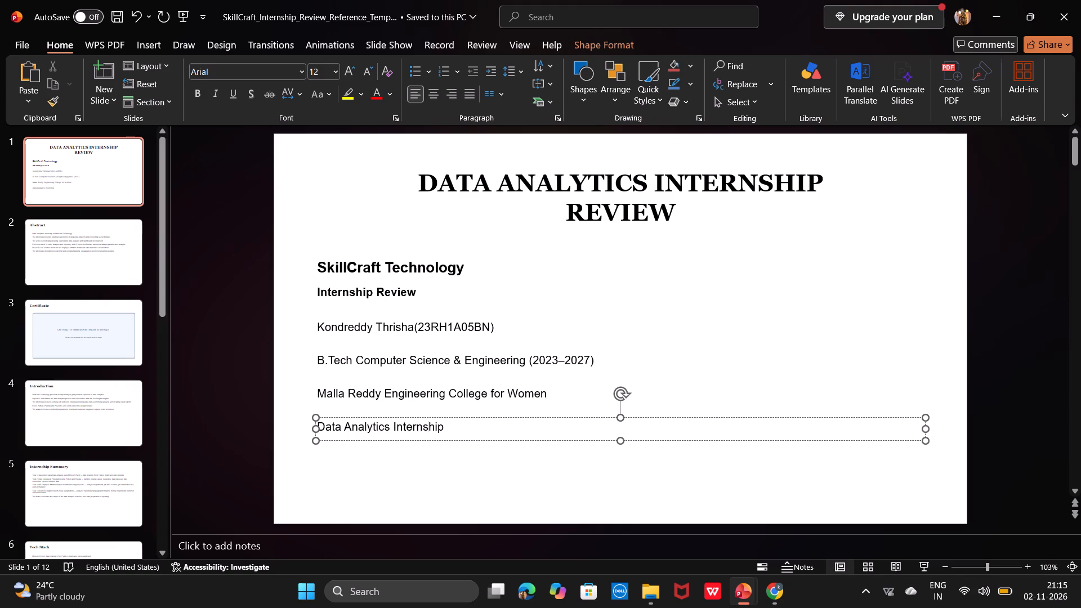
key("Right")
key("Right")
key("Right")
key("BackSpace")
key("BackSpace")
key("BackSpace")
key("BackSpace")
key("BackSpace")
key("BackSpace")
key("BackSpace")
key("BackSpace")
key("BackSpace")
key("BackSpace")
key("BackSpace")
key("BackSpace")
key("BackSpace")
key("BackSpace")
key("BackSpace")
key("BackSpace")
key("BackSpace")
key("BackSpace")
key("BackSpace")
key("BackSpace")
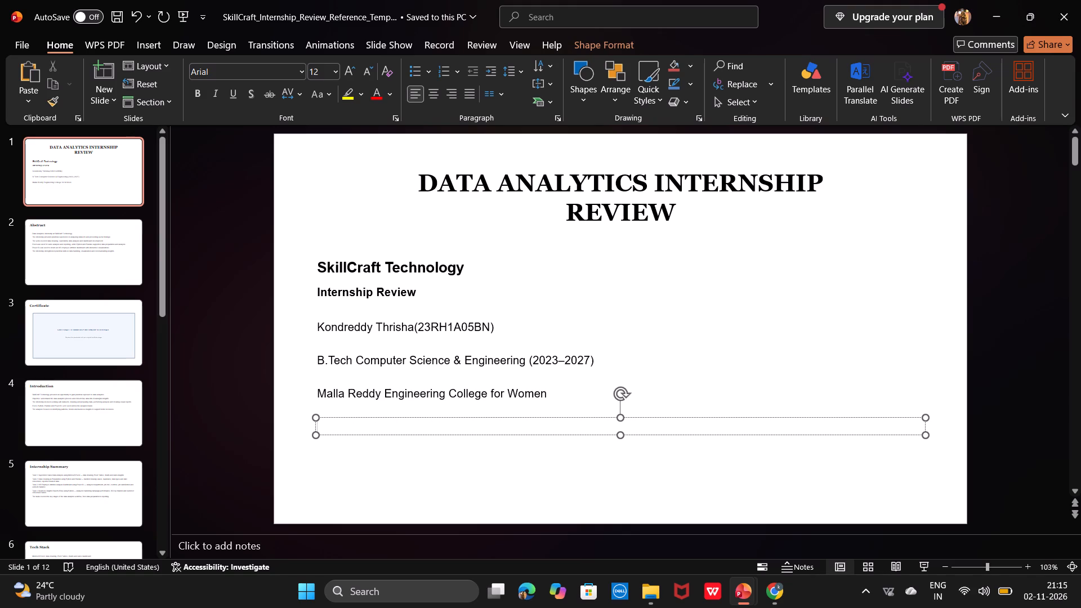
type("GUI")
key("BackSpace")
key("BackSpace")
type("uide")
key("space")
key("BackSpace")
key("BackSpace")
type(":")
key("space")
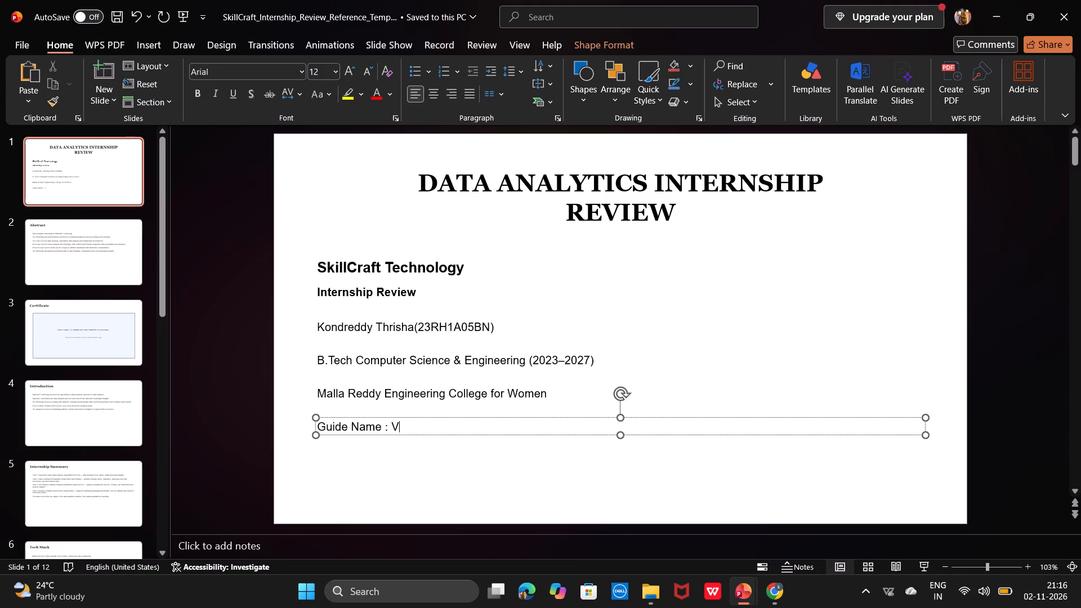
Enter the guide's name with the title "Mr." after the "Guide Name :" label.
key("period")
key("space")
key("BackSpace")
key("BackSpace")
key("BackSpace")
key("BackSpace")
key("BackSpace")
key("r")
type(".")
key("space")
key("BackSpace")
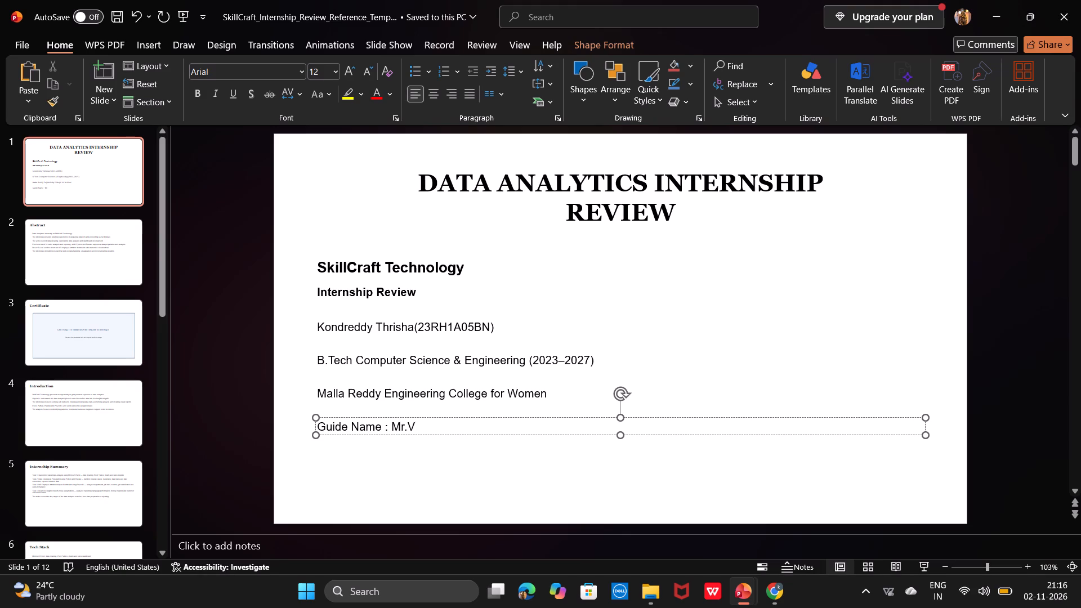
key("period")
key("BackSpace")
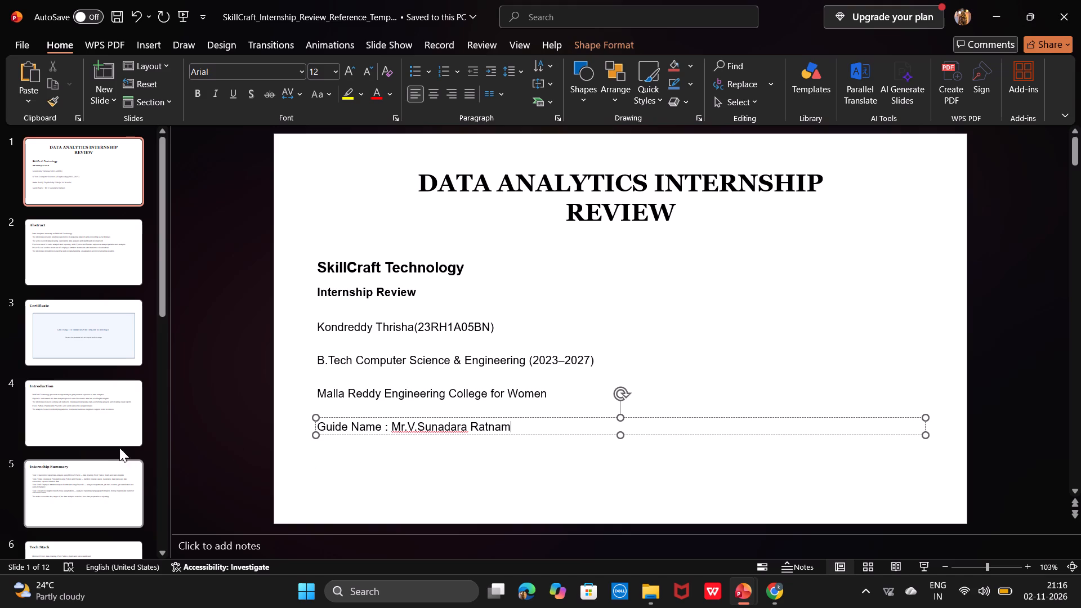
Set all the body text on the Introduction slide to font size 12.
left_click(110, 421)
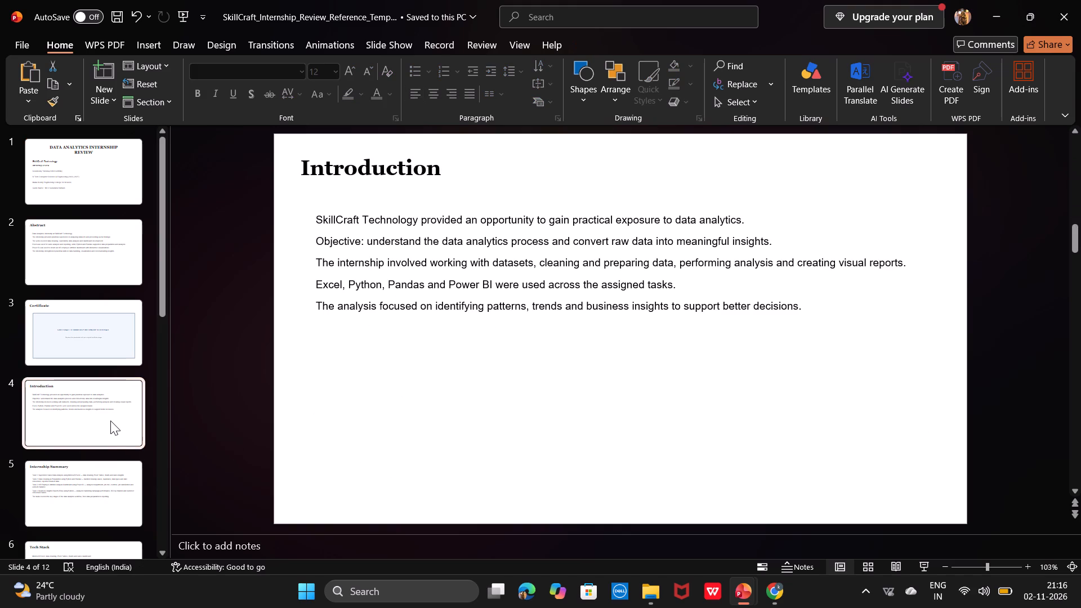
left_click(109, 482)
left_click(94, 394)
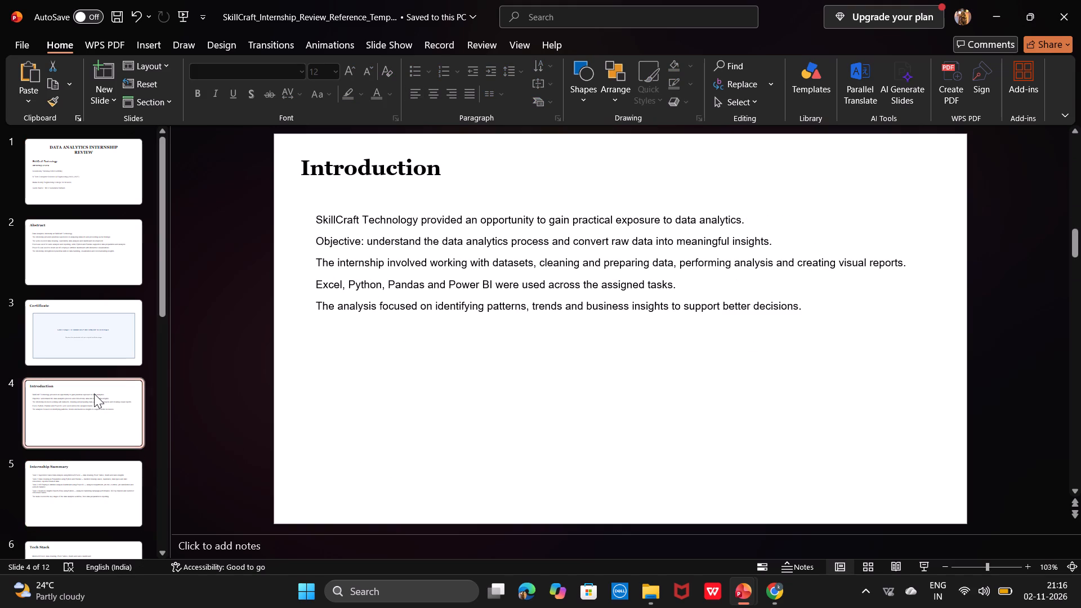
left_click(367, 274)
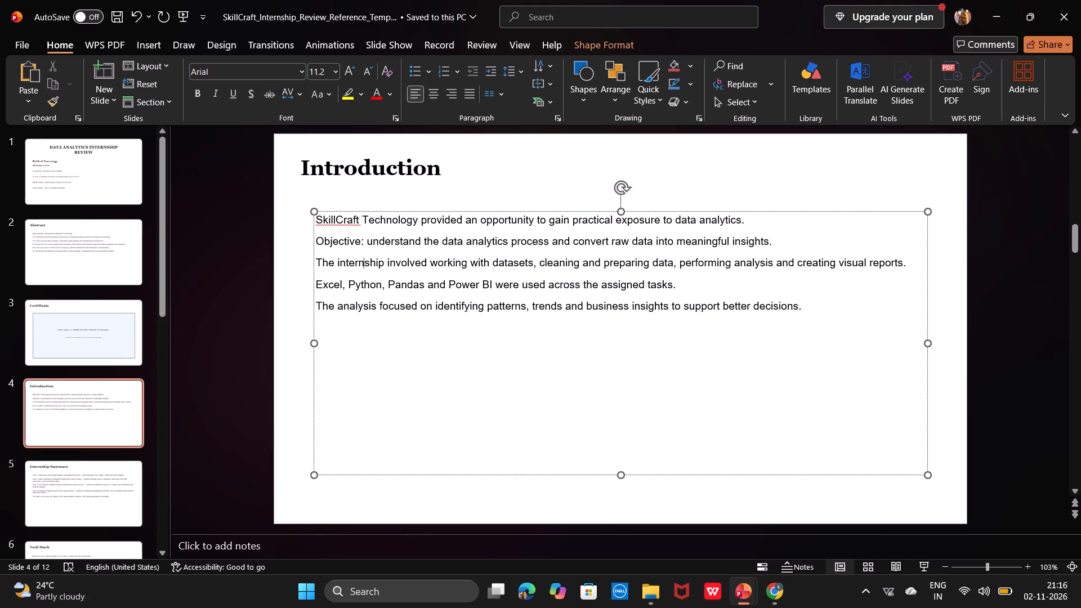
left_click(319, 221)
left_click_drag(319, 221, 804, 371)
scroll(755, 387, "right", 1)
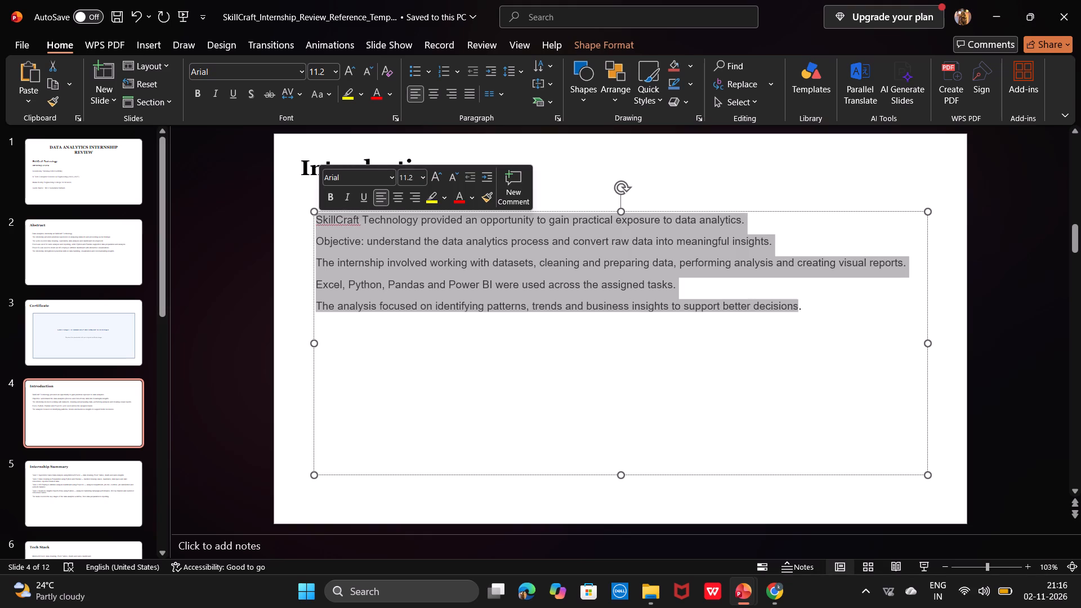
left_click_drag(804, 371, 821, 356)
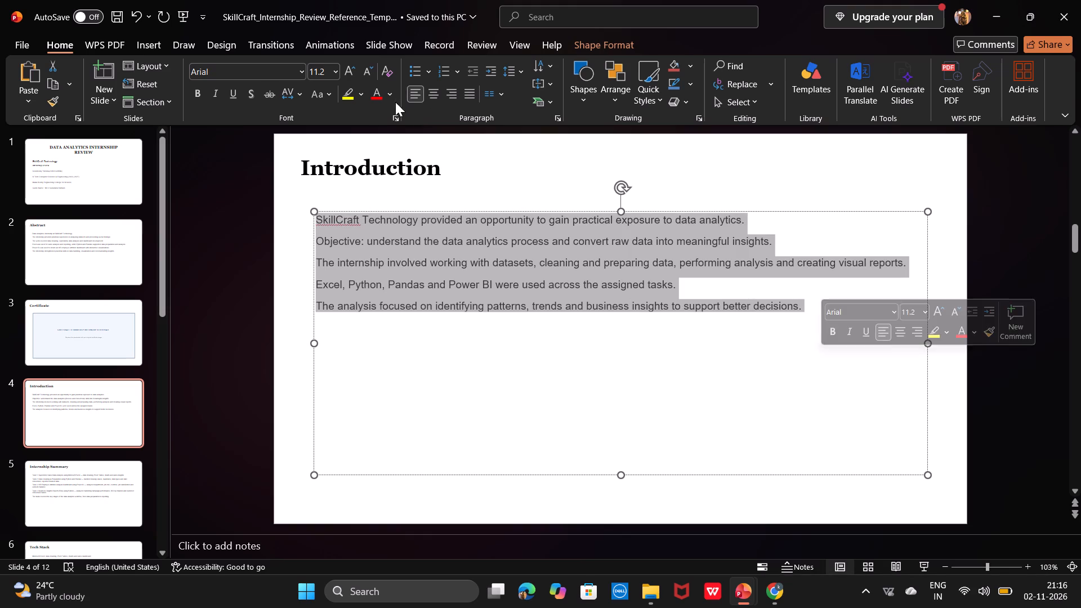
left_click(337, 74)
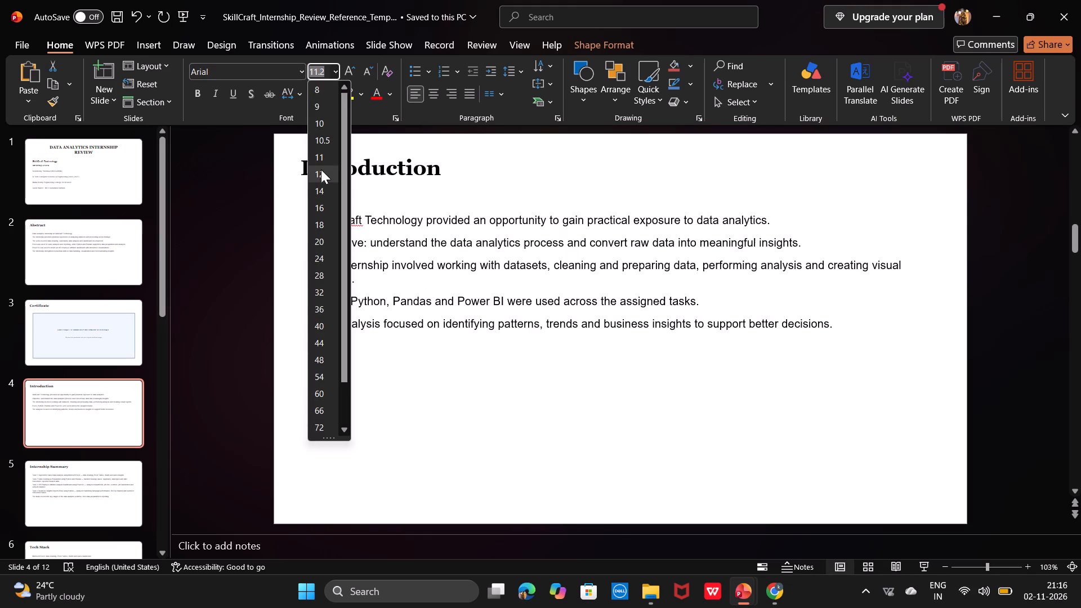
left_click(321, 176)
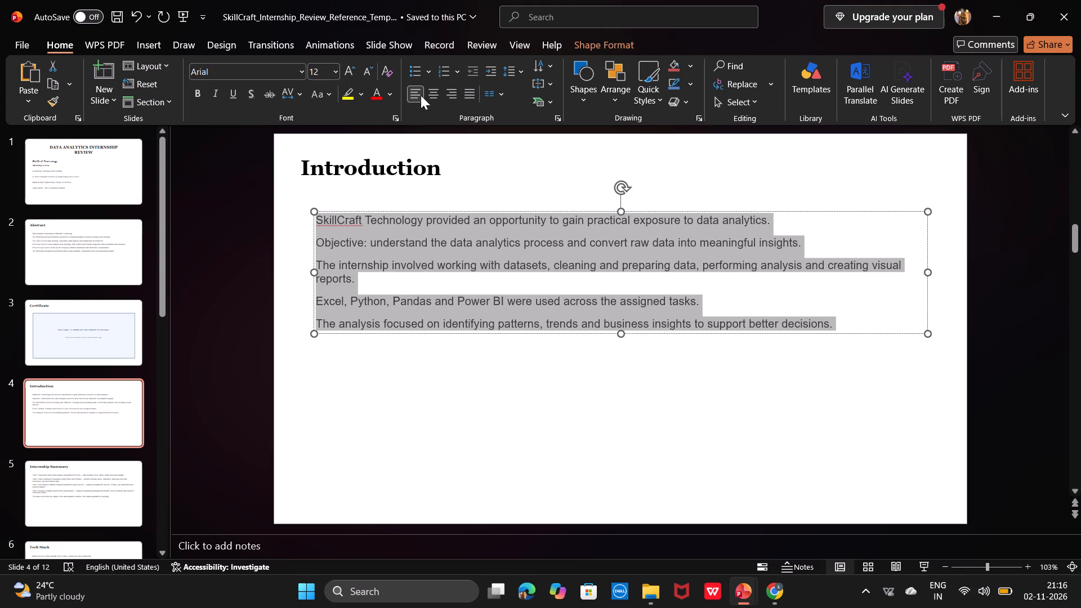
Apply filled round bullets to the body paragraphs on the Introduction slide.
left_click(429, 75)
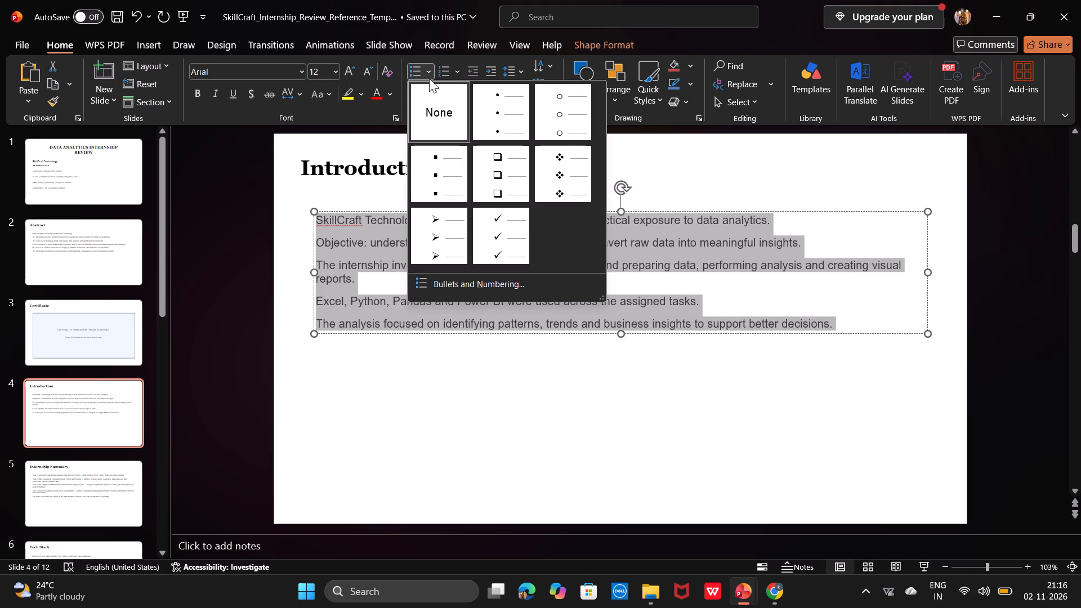
left_click(496, 120)
left_click(510, 296)
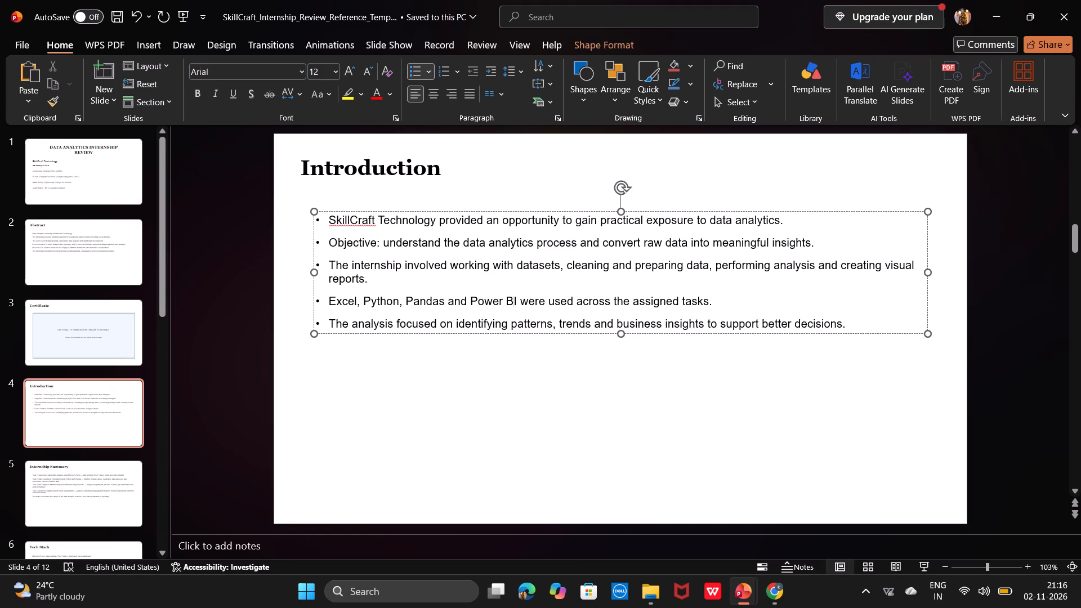
Set all the body text on the Introduction slide to font size 14.
left_click_drag(622, 336, 622, 435)
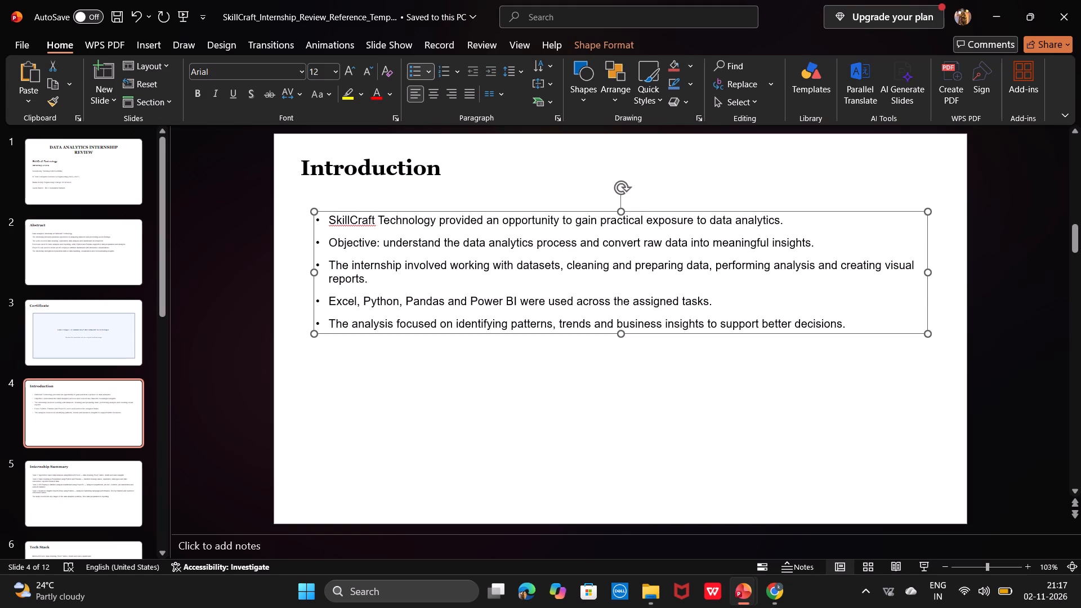
left_click_drag(327, 218, 851, 348)
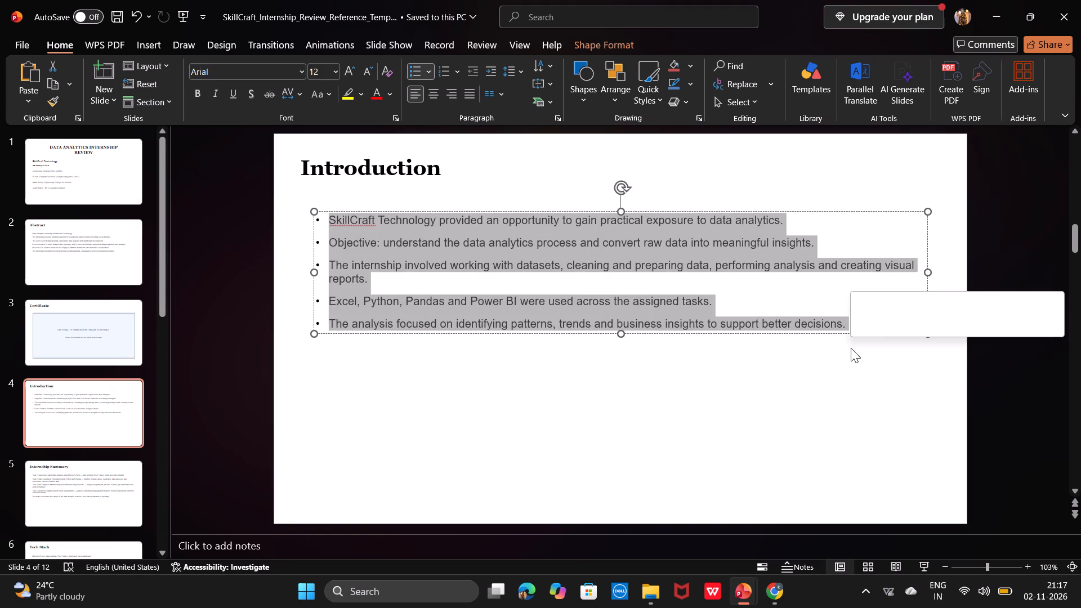
left_click_drag(334, 73, 320, 211)
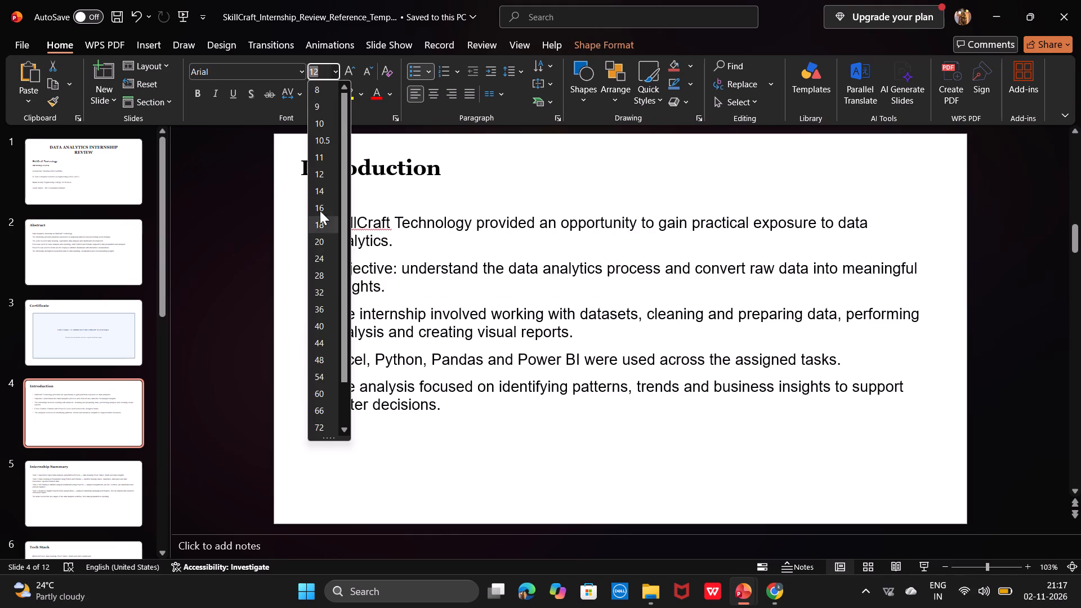
left_click_drag(320, 211, 321, 196)
left_click(321, 196)
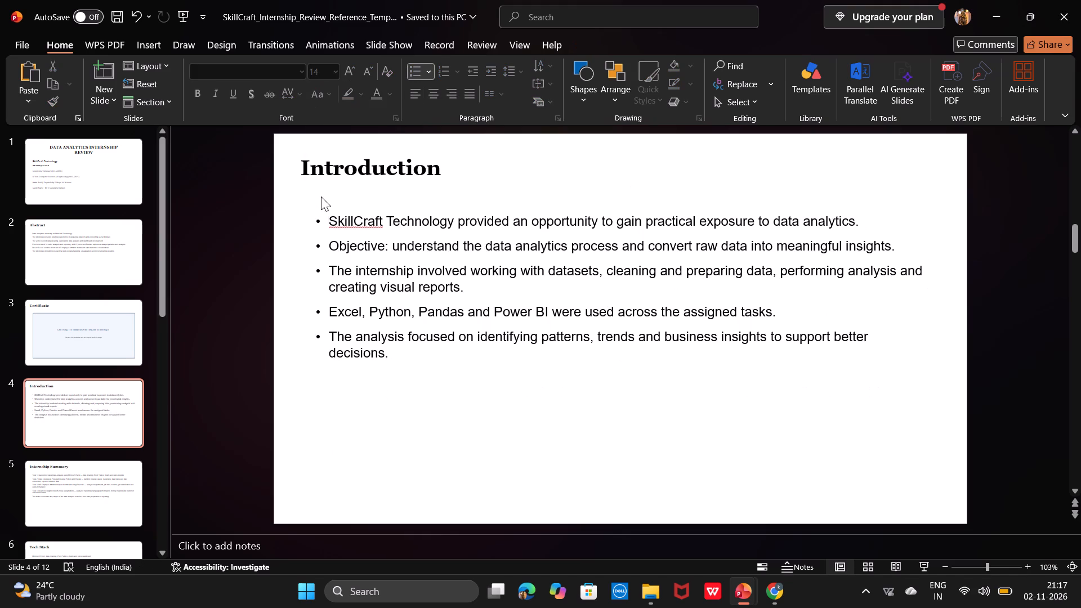
Change the font of the word "SkillCraft" in the first Introduction bullet to Times New Roman.
left_click(347, 225)
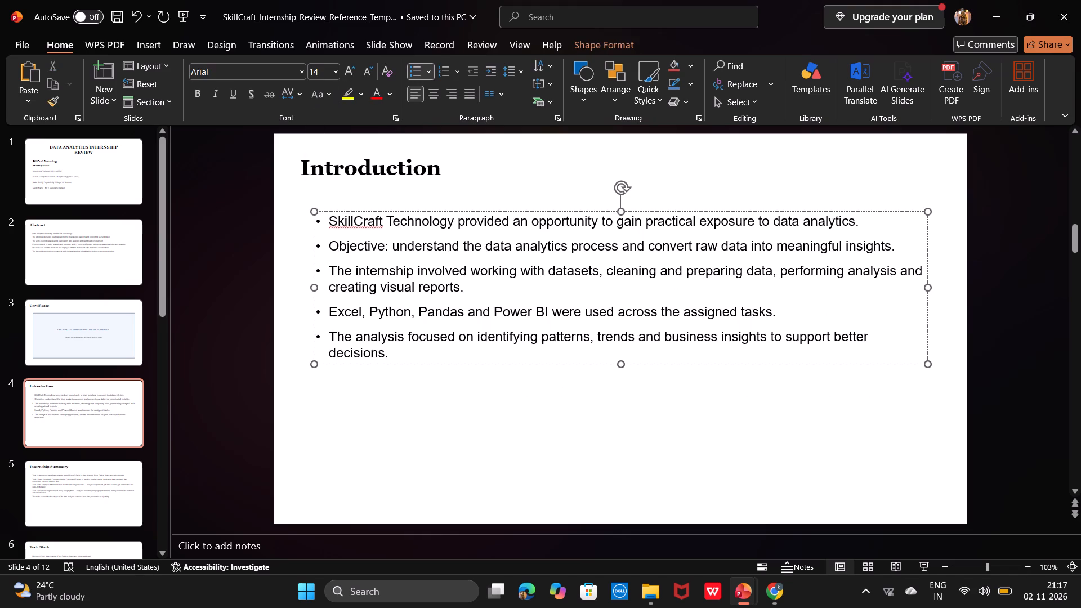
left_click(303, 74)
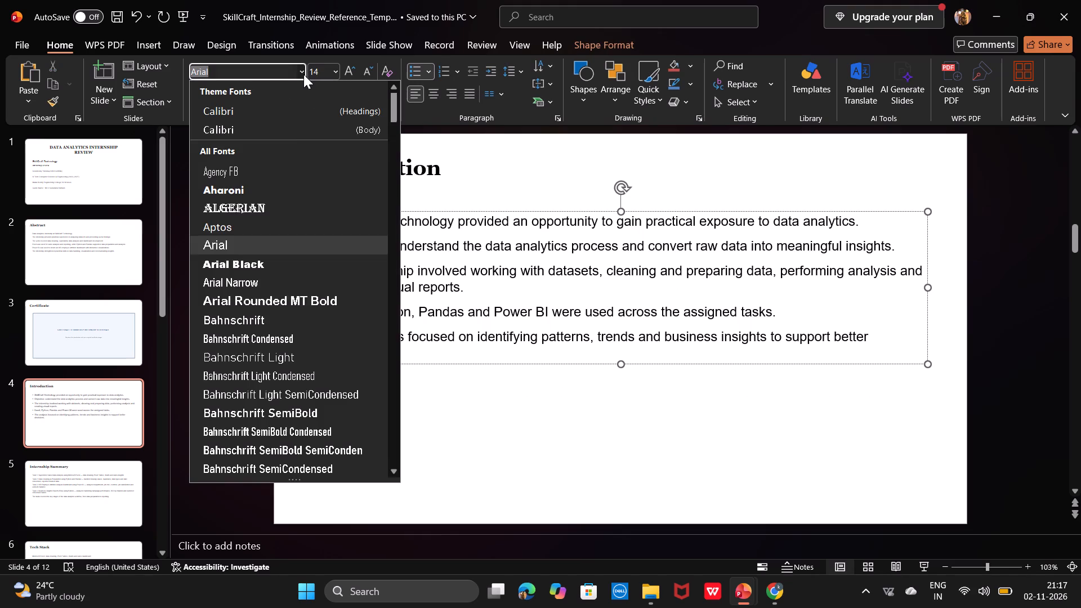
scroll(270, 302, "down", 1)
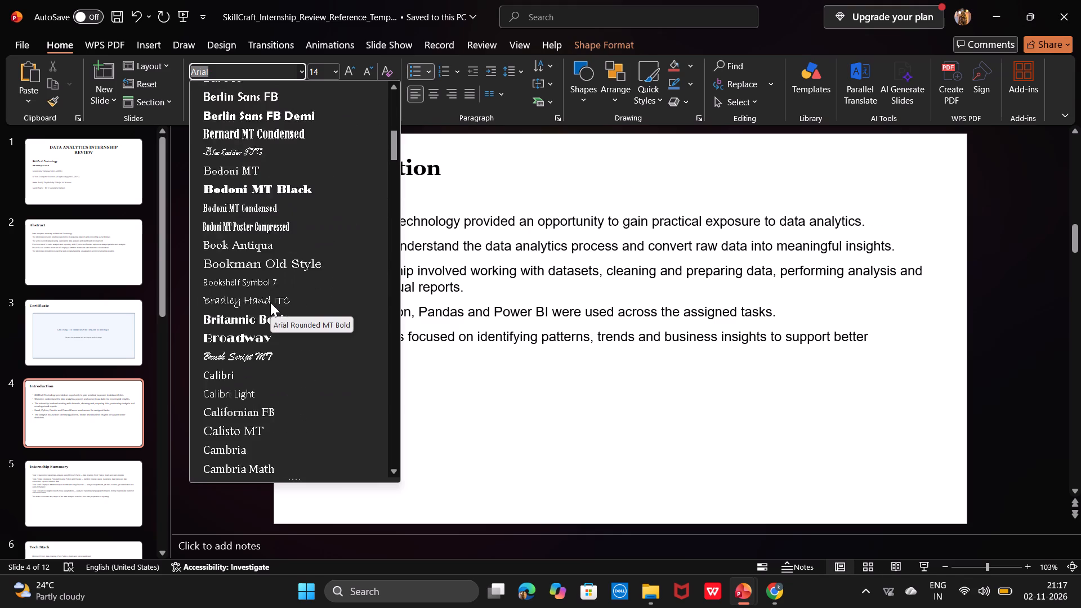
scroll(270, 302, "down", 1)
scroll(270, 302, "down", 20)
scroll(270, 302, "down", 8)
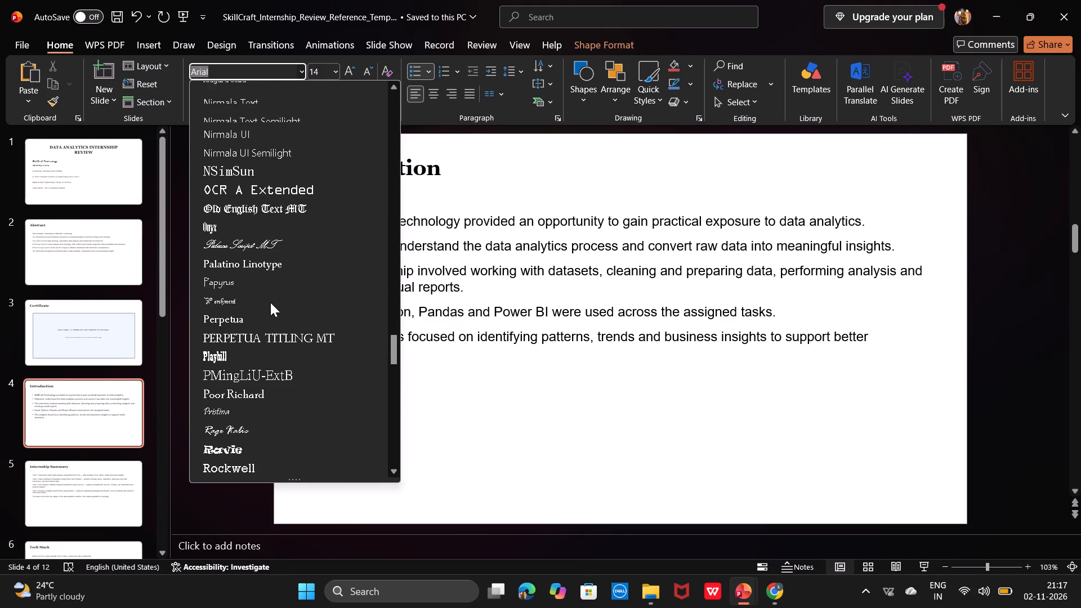
scroll(270, 302, "down", 4)
scroll(270, 302, "up", 1)
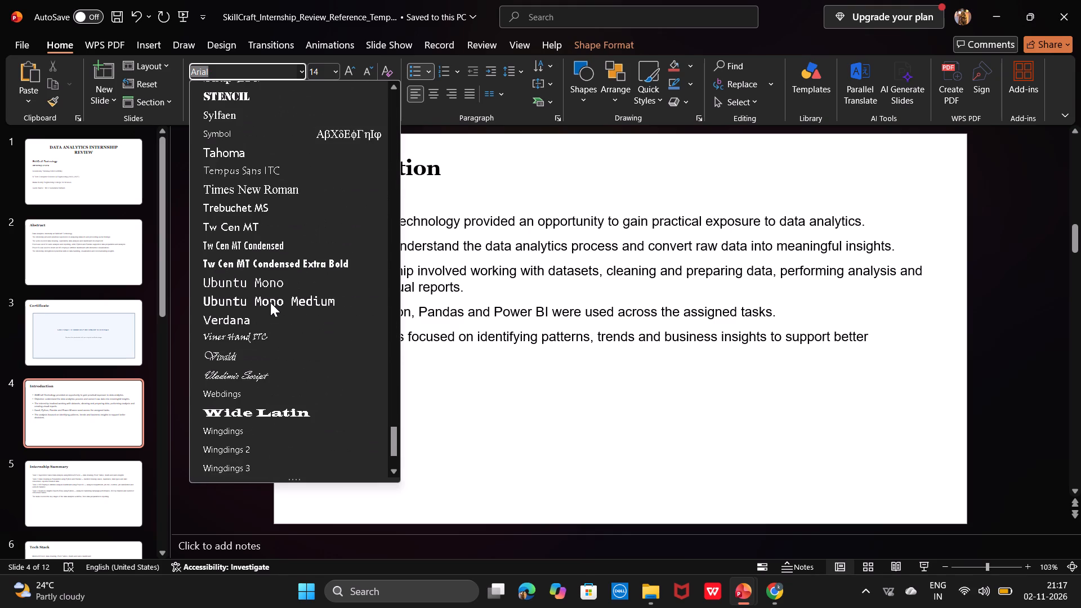
left_click(282, 247)
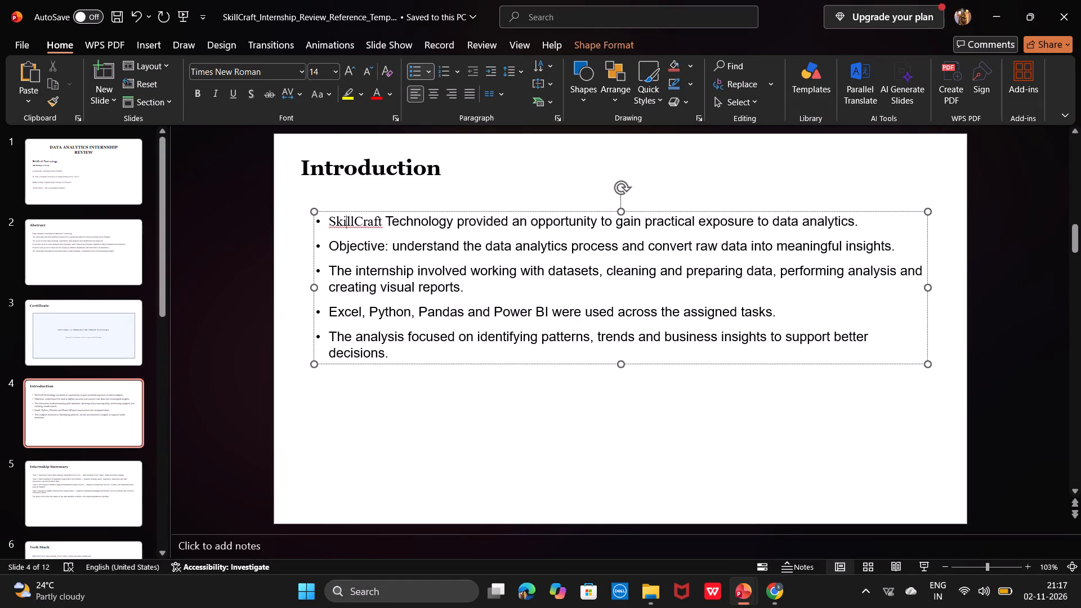
Review the title slide and the Certificate slide, selecting the certificate image placeholder box.
left_click(97, 194)
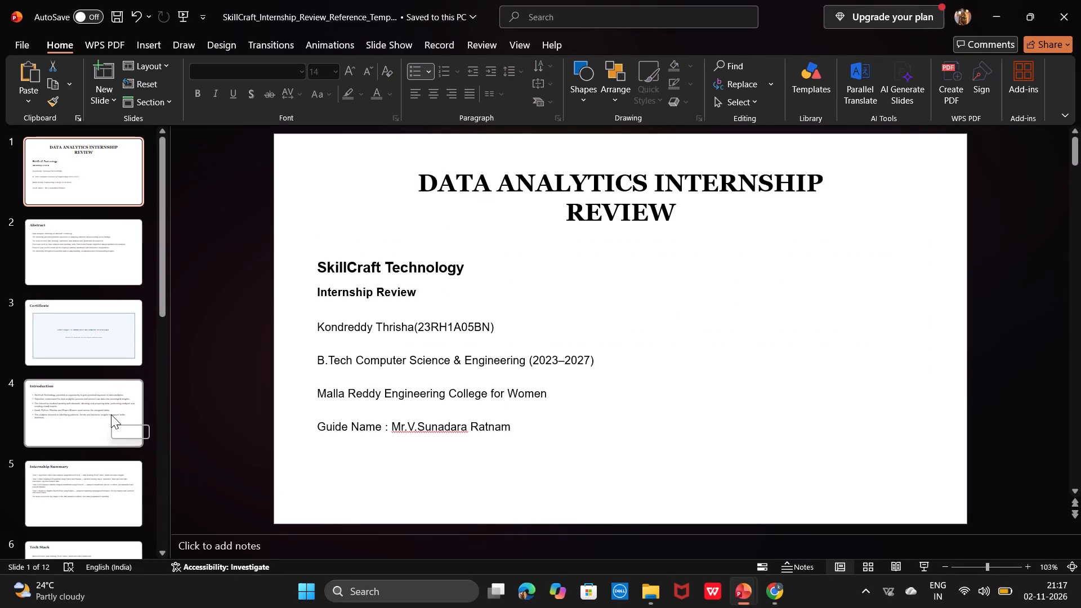
left_click(97, 324)
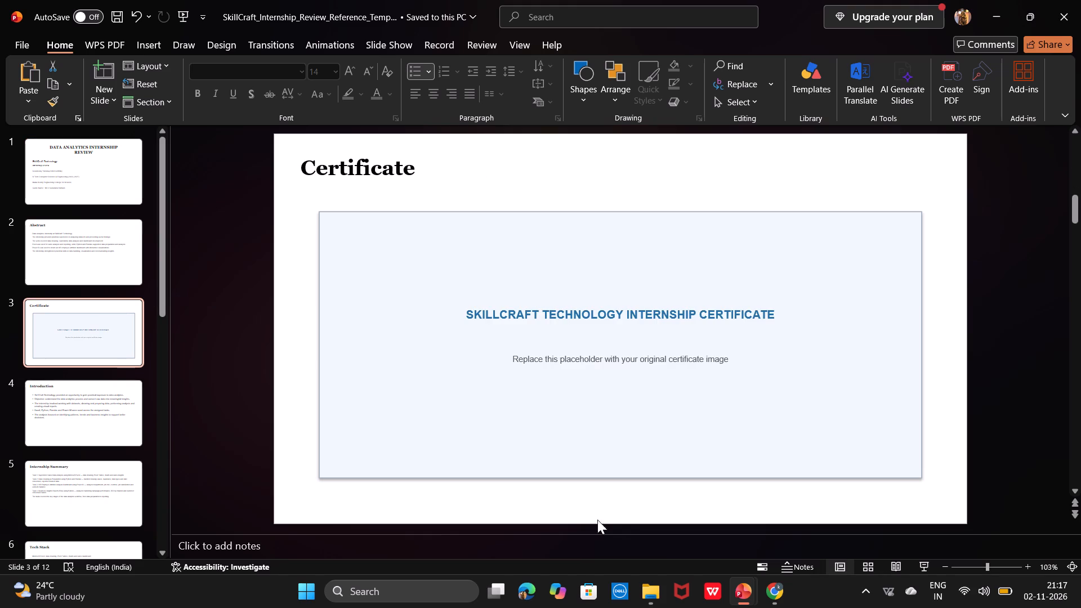
left_click(647, 347)
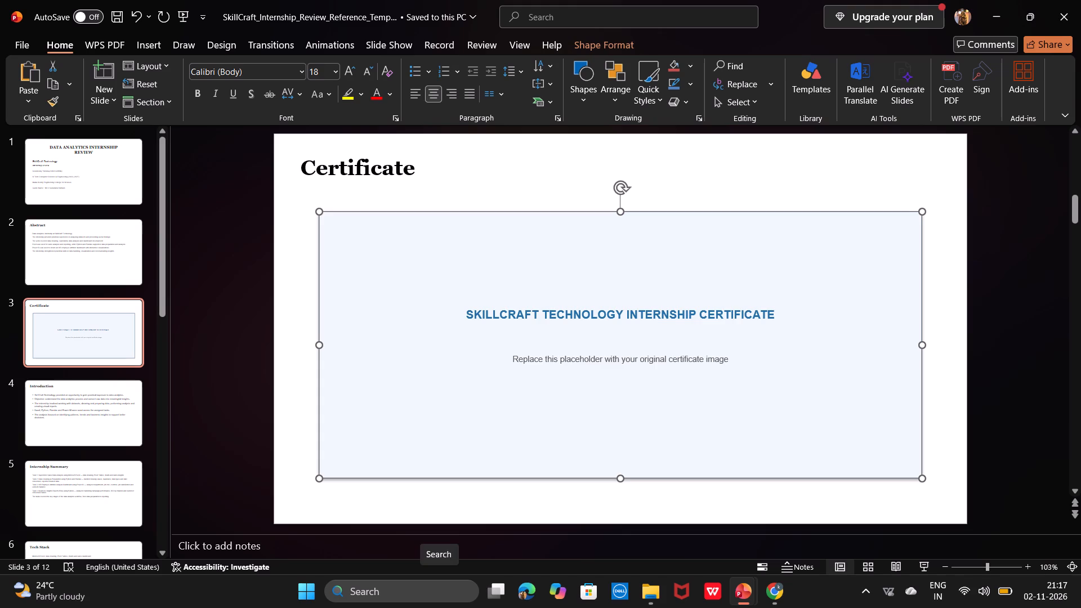
Switch from the presentation to the ChatGPT conversation in Chrome, clearing the Downloads window out of the way.
left_click(988, 19)
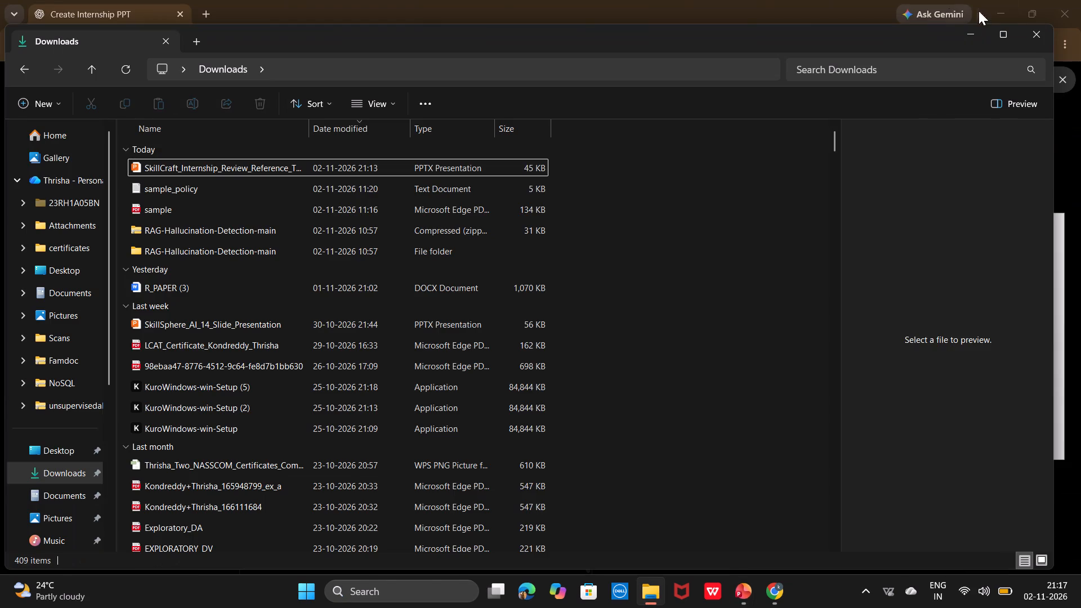
left_click(976, 39)
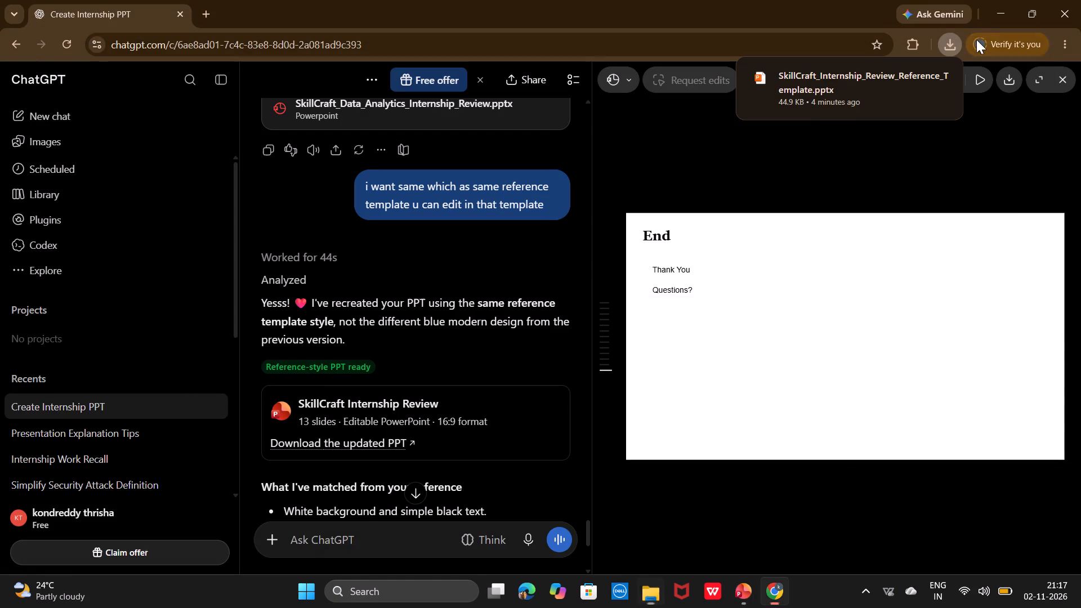
Open a separate maximized Chrome window with the other user profile and start entering the Gmail address, mail.google.com.
left_click(997, 5)
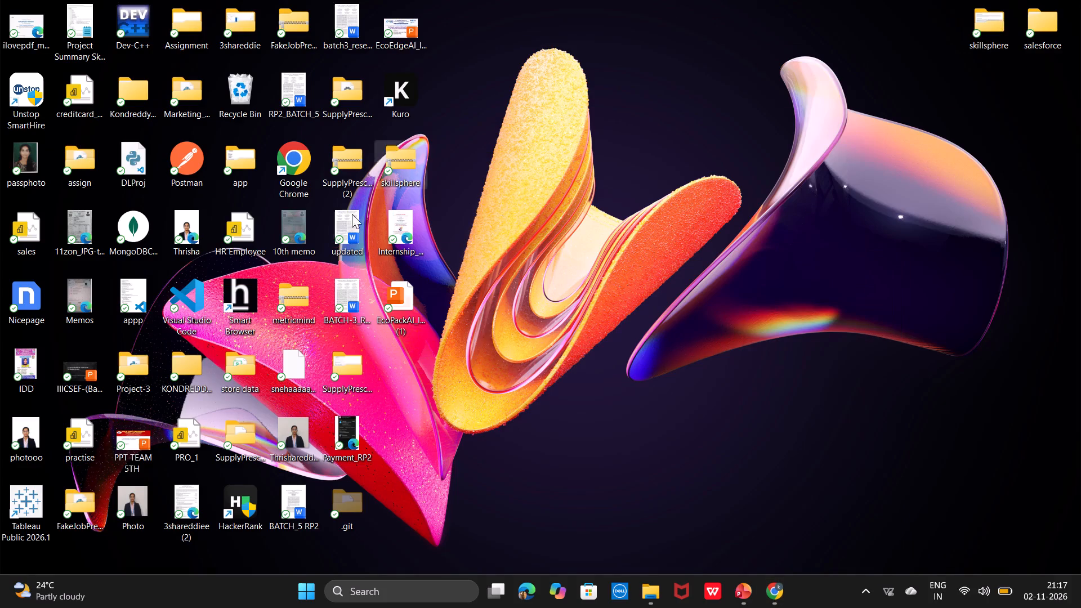
double_click(299, 176)
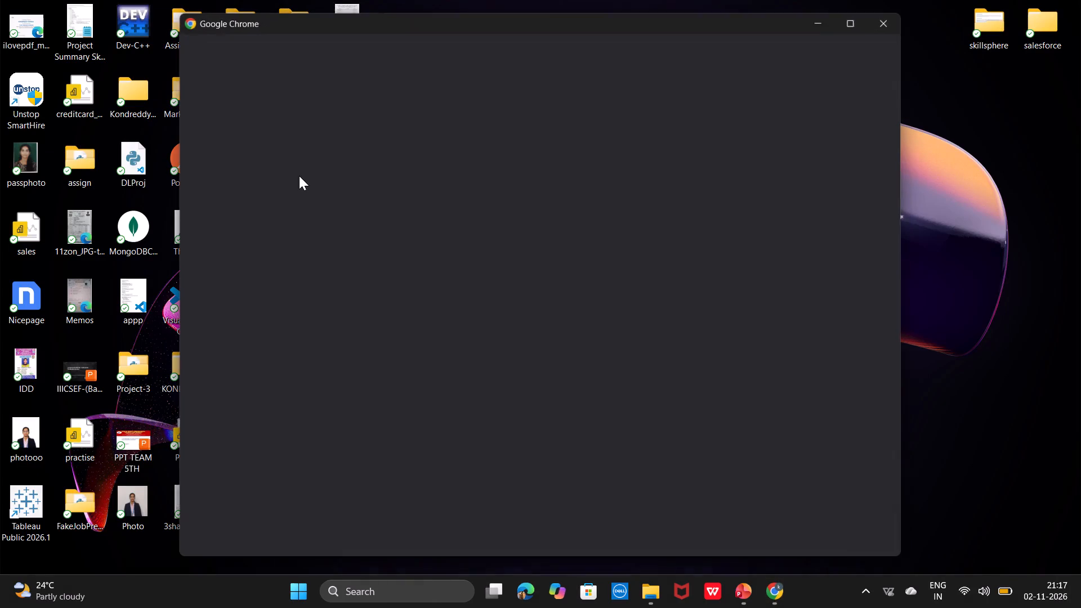
left_click(758, 272)
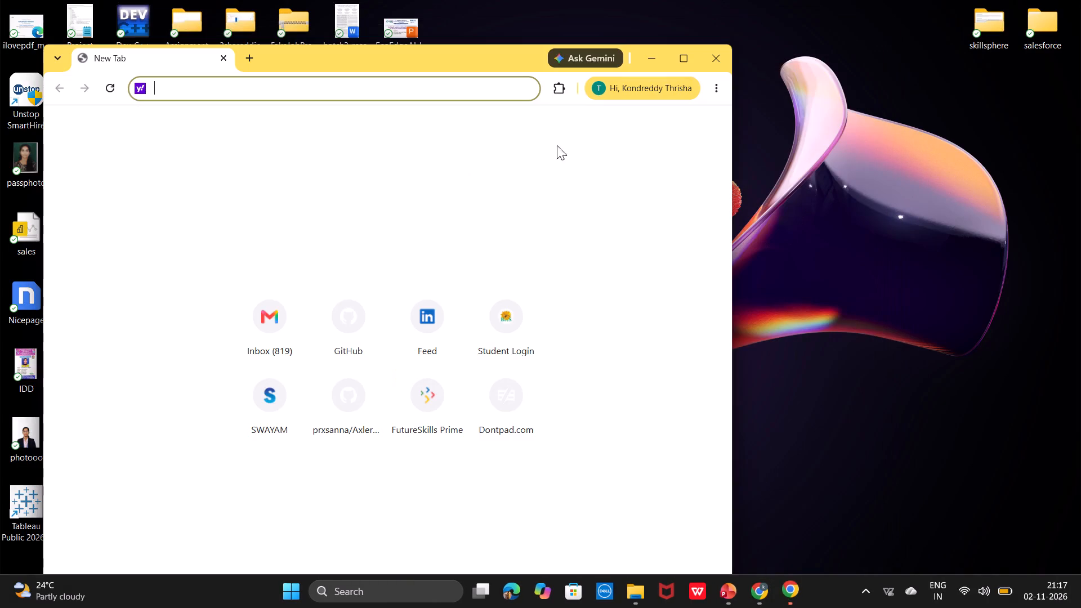
left_click(691, 54)
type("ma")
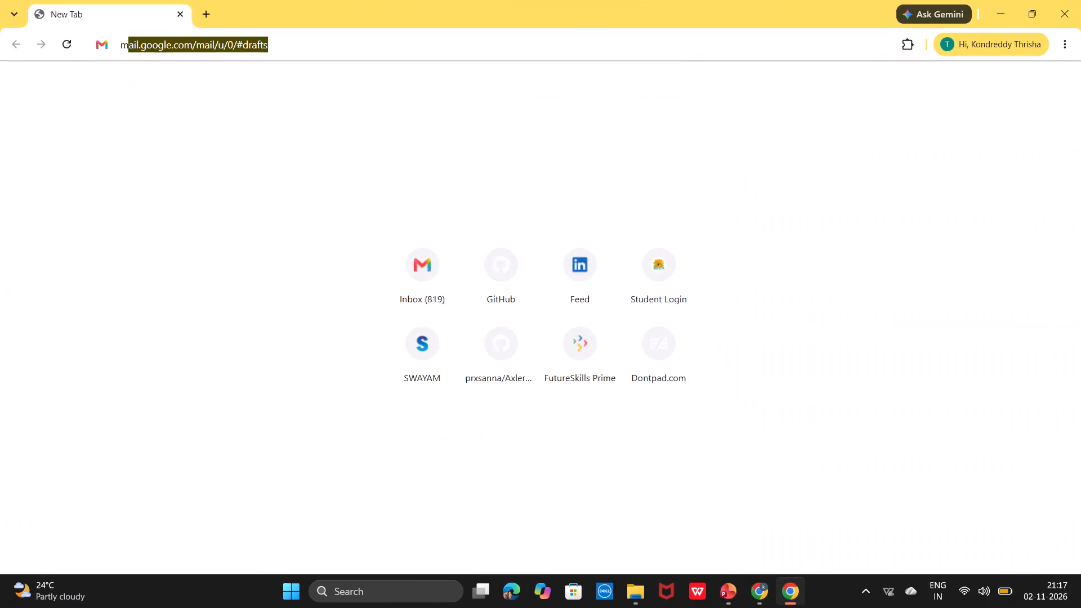
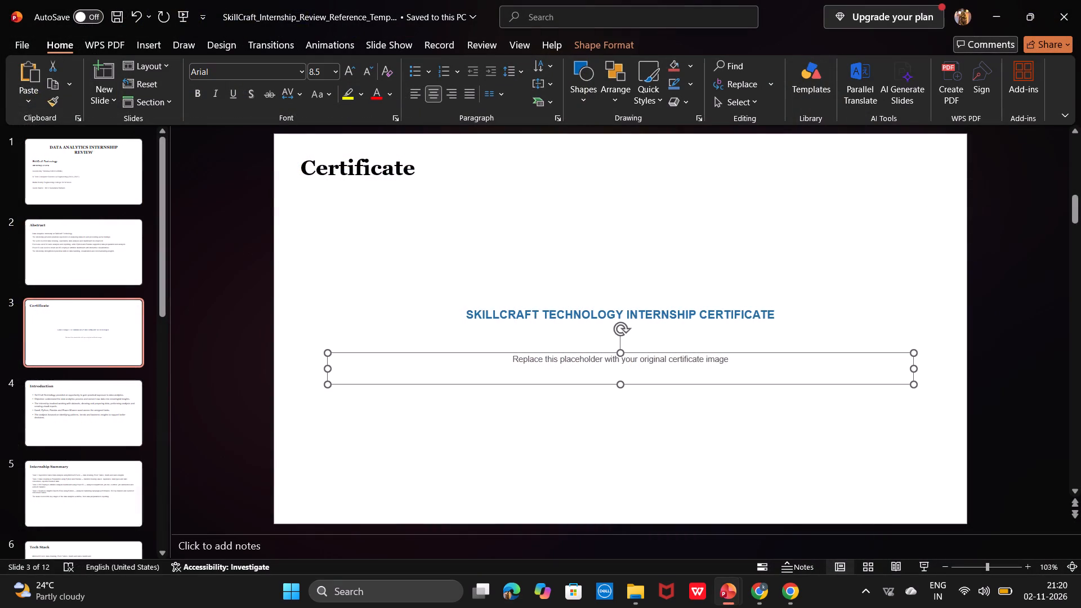
Delete the "SKILLCRAFT TECHNOLOGY INTERNSHIP CERTIFICATE" placeholder text box from the Certificate slide.
left_click(674, 314)
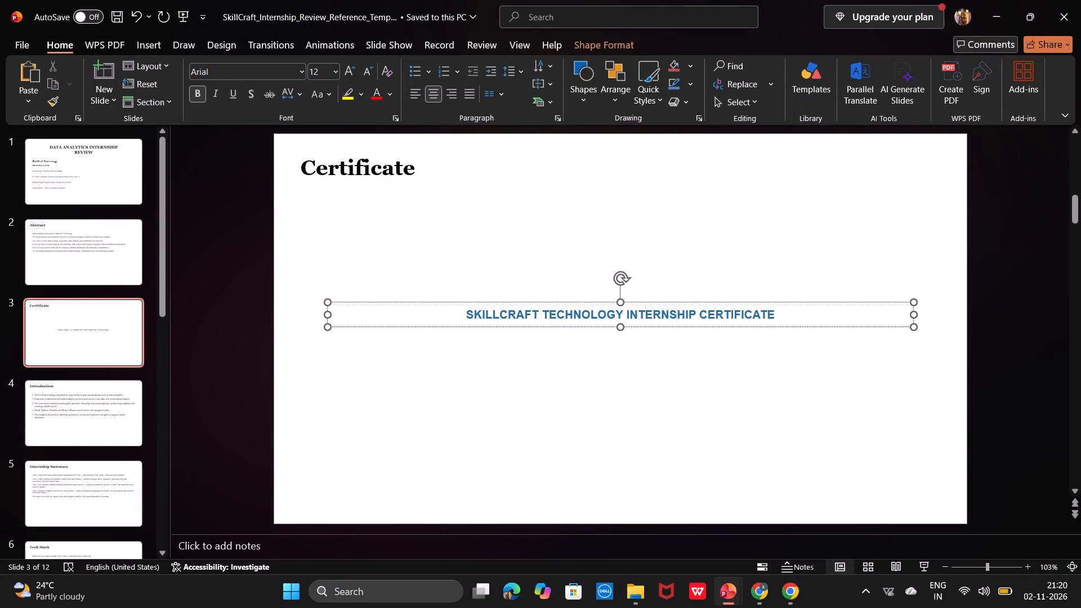
key("BackSpace")
key("Delete")
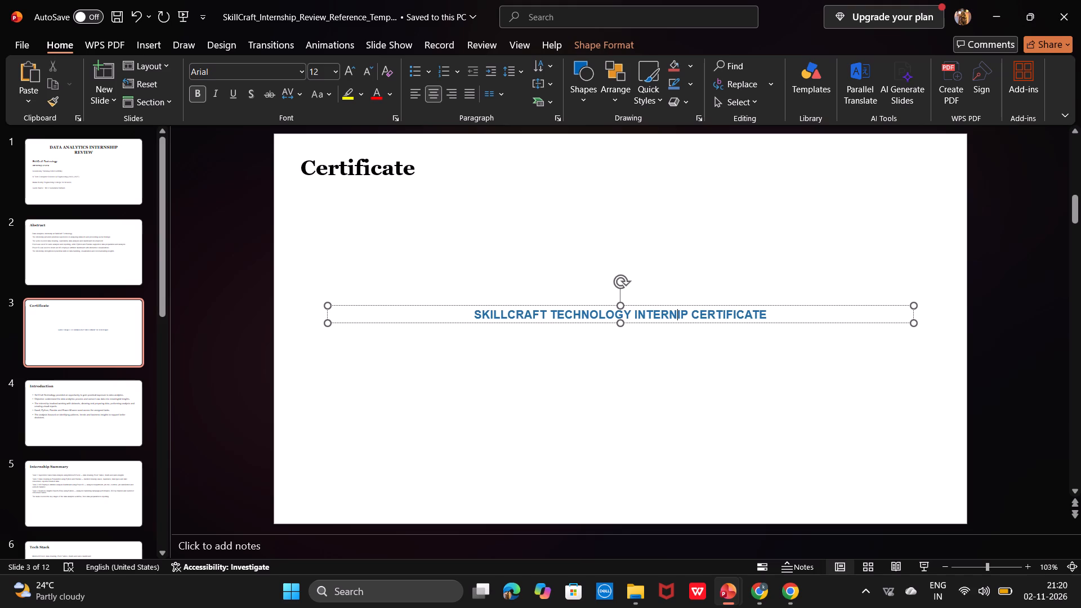
left_click(775, 312)
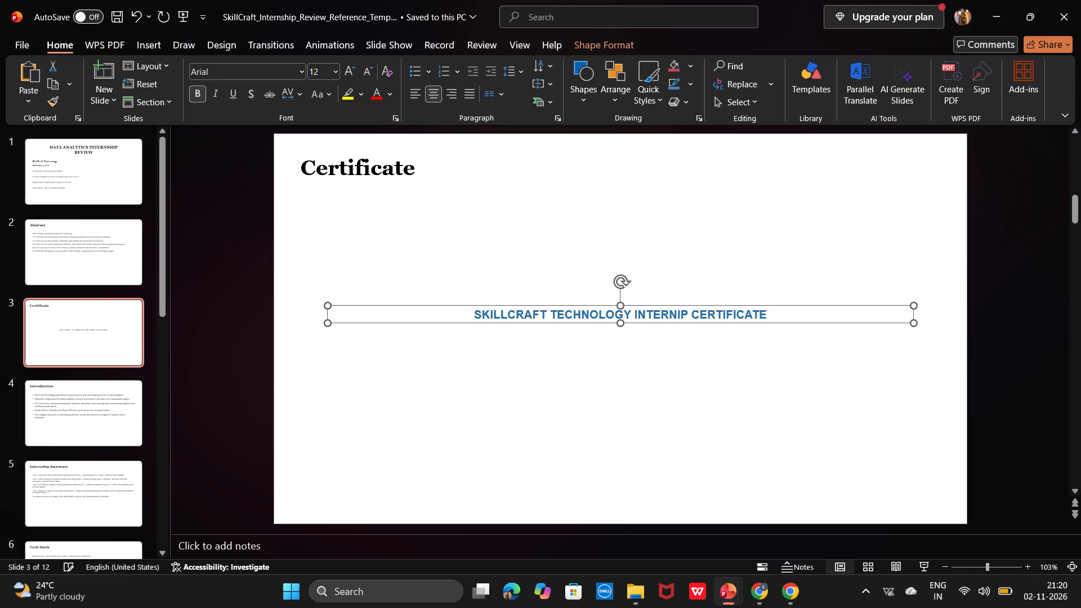
key("Delete")
key("Delete")
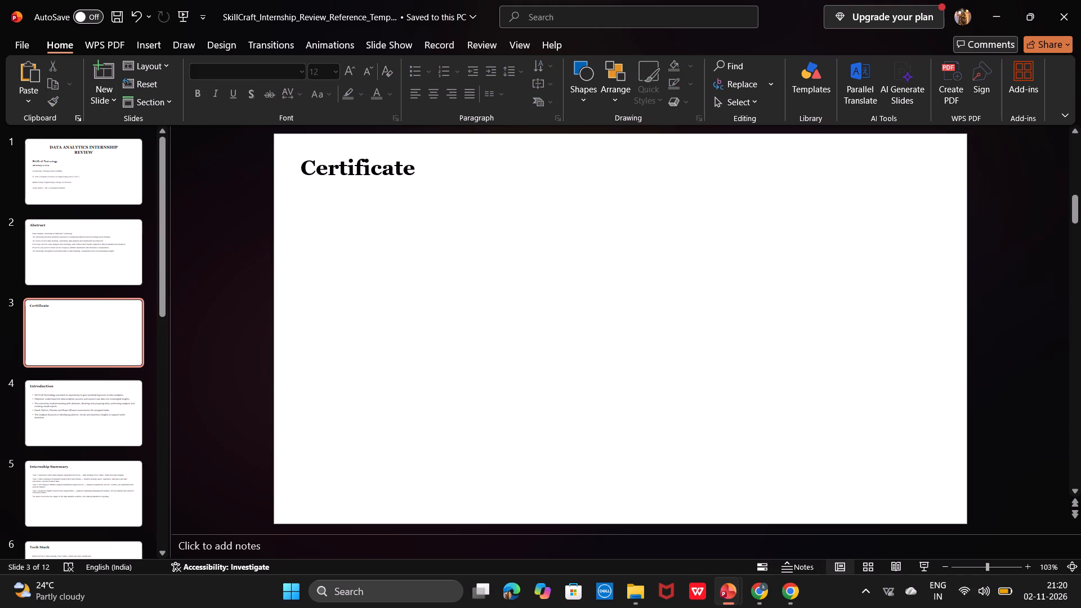
Paste the copied certificate image onto the Certificate slide, reduce its height to about 11.85 cm, and place it beneath the title.
left_click(689, 305)
key("ctrl+v")
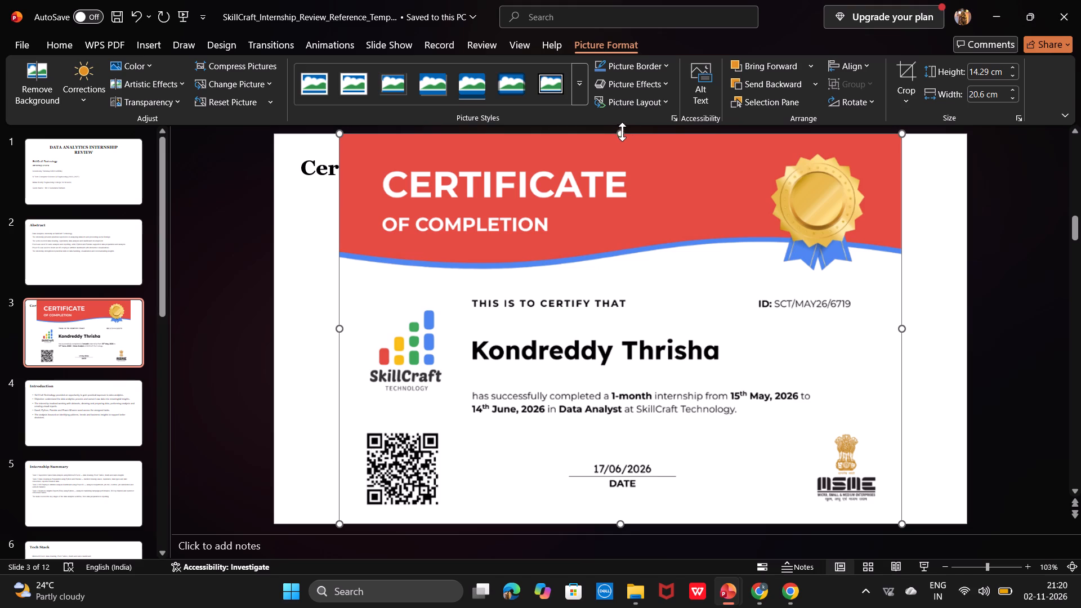
left_click_drag(618, 135, 618, 200)
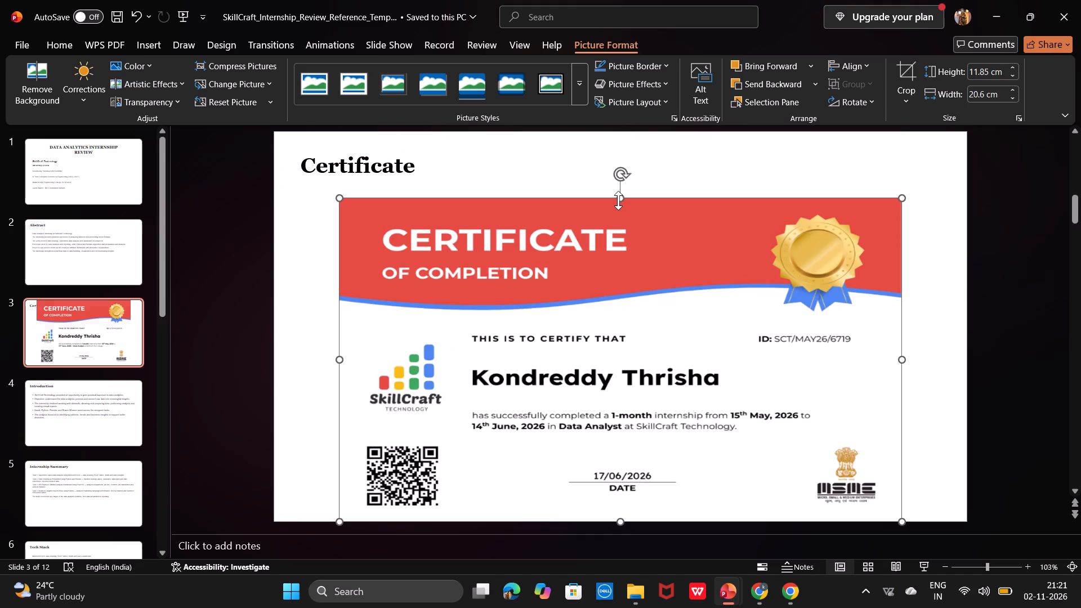
left_click_drag(617, 281, 622, 267)
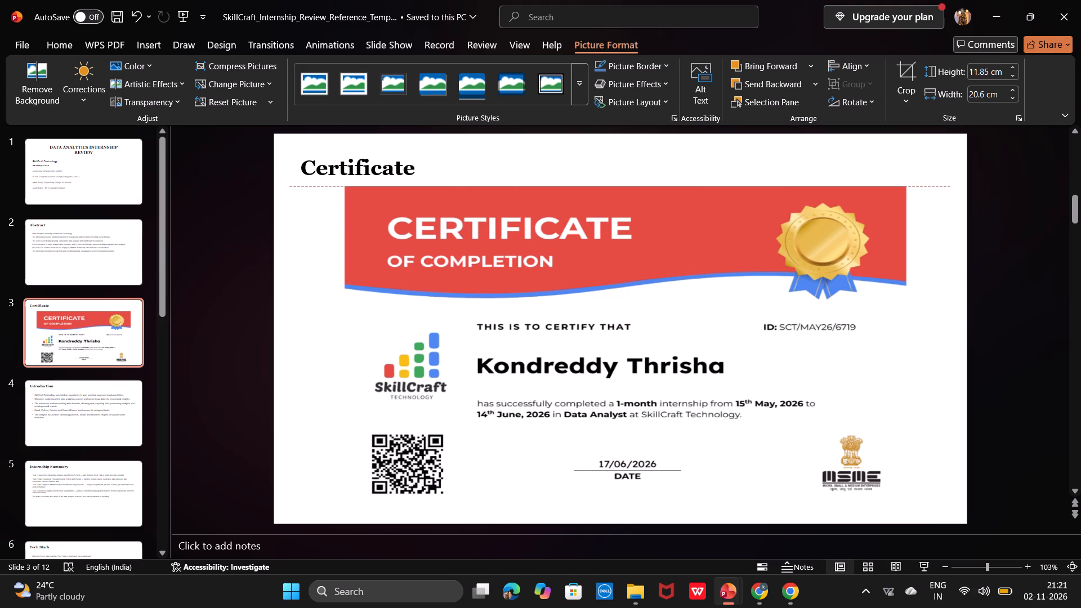
left_click(940, 323)
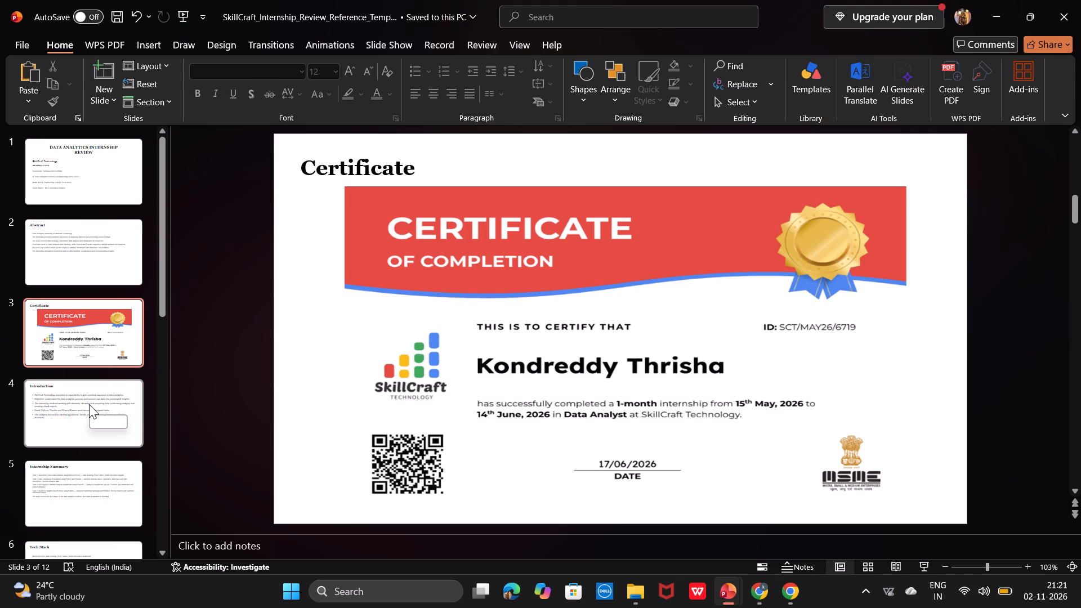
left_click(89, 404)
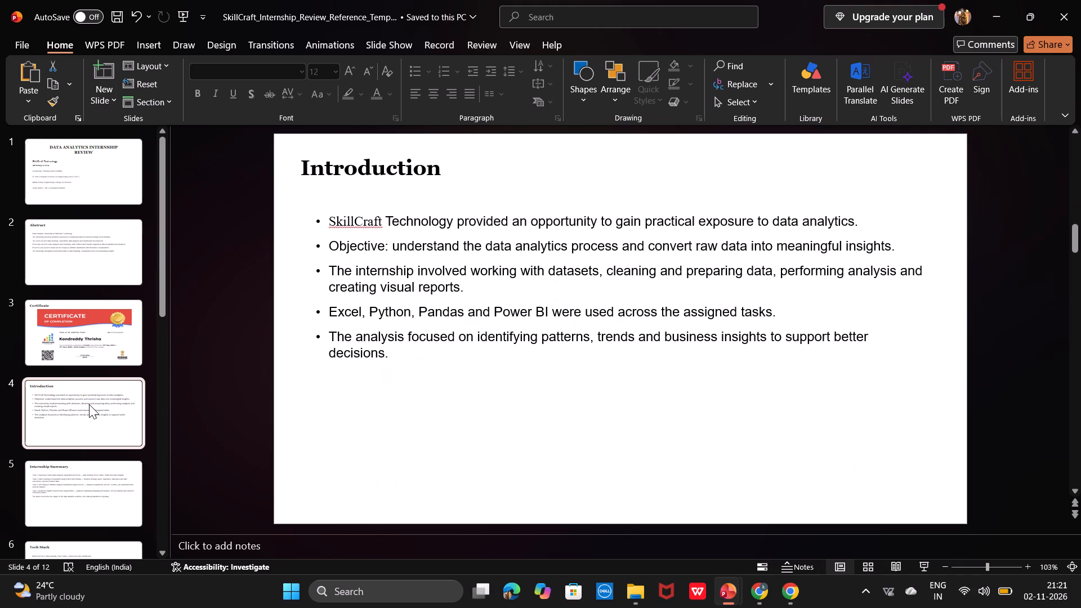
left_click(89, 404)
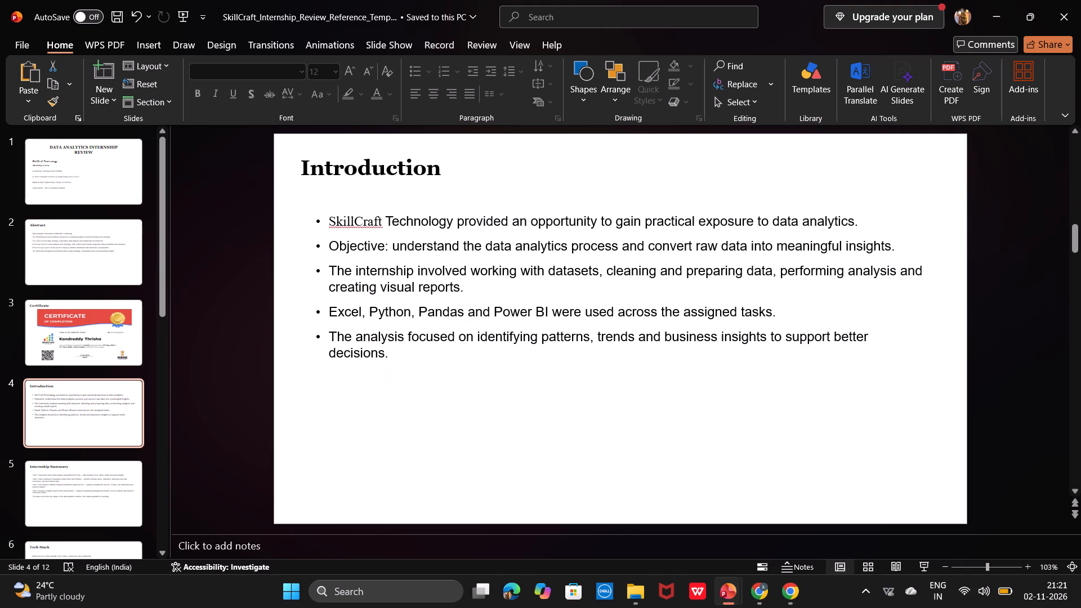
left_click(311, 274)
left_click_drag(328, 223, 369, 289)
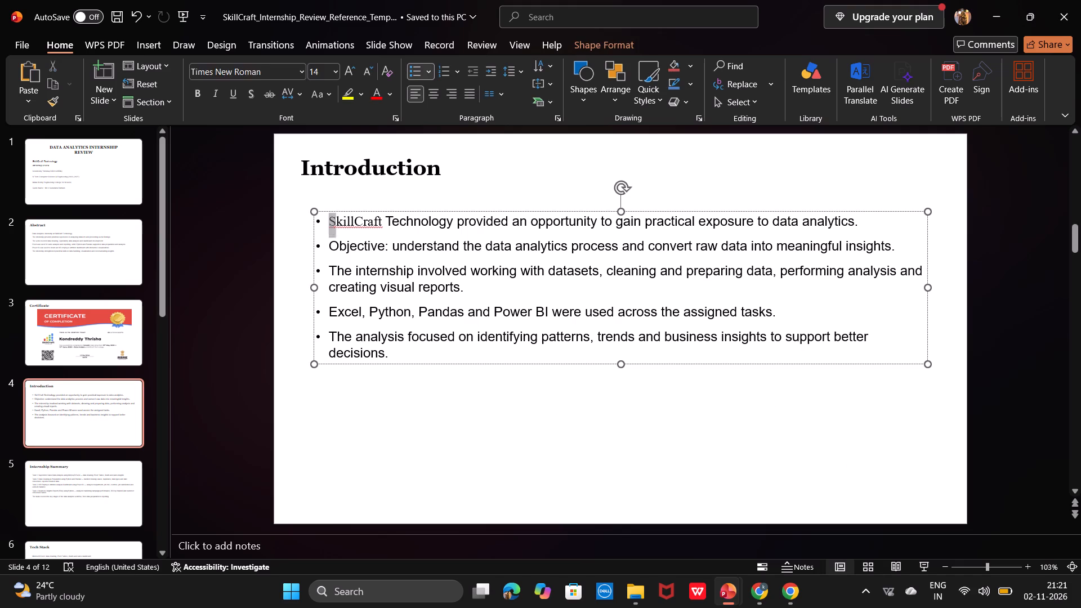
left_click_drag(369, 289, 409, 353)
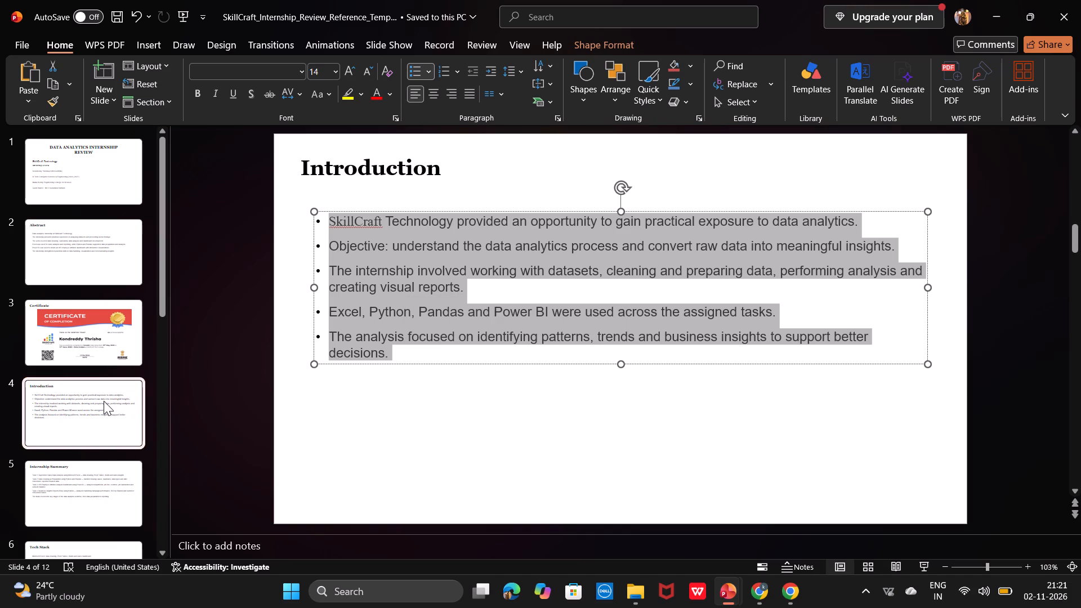
Set all the body text on the Internship Summary slide to font size 14.
left_click(109, 467)
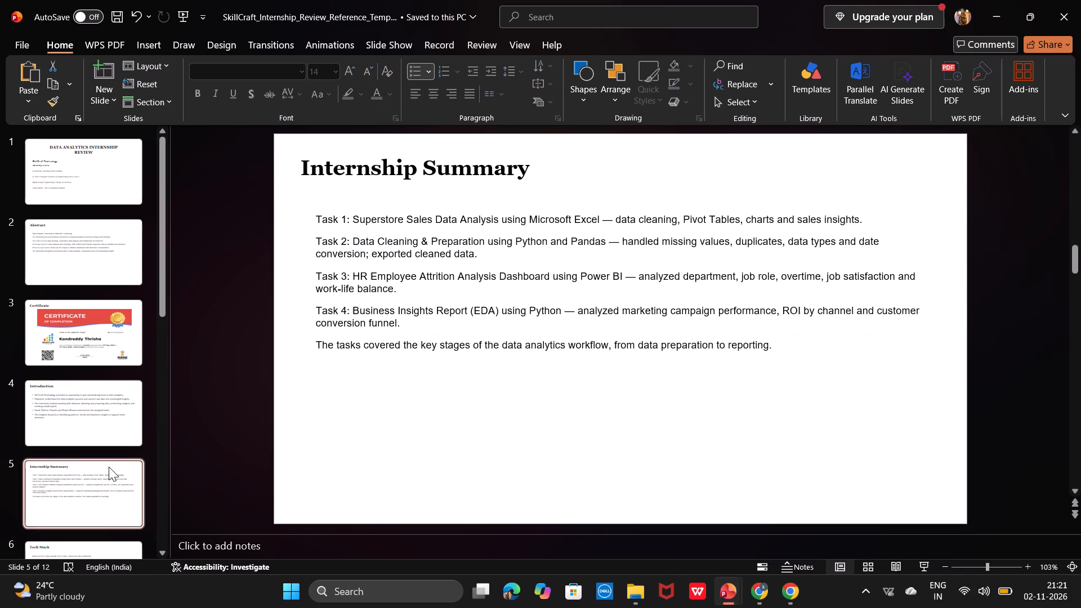
left_click(351, 240)
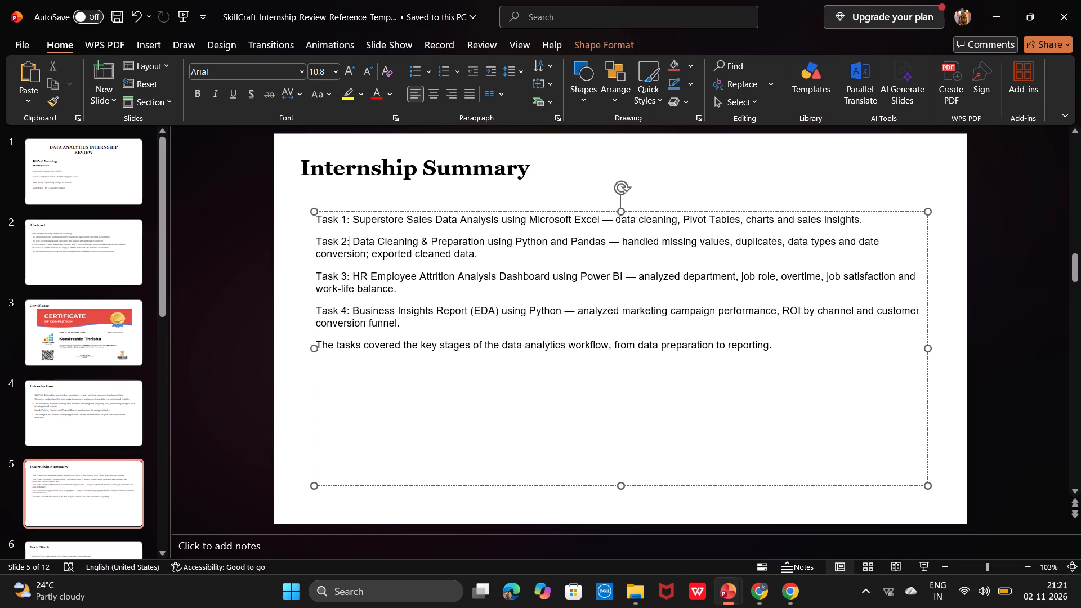
left_click_drag(316, 217, 794, 381)
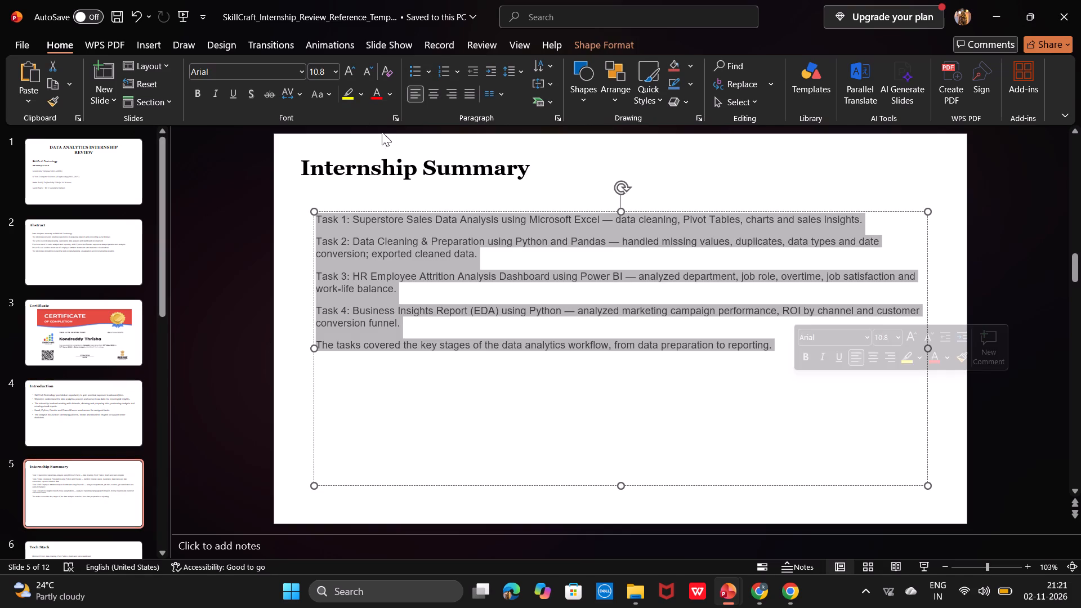
left_click(334, 78)
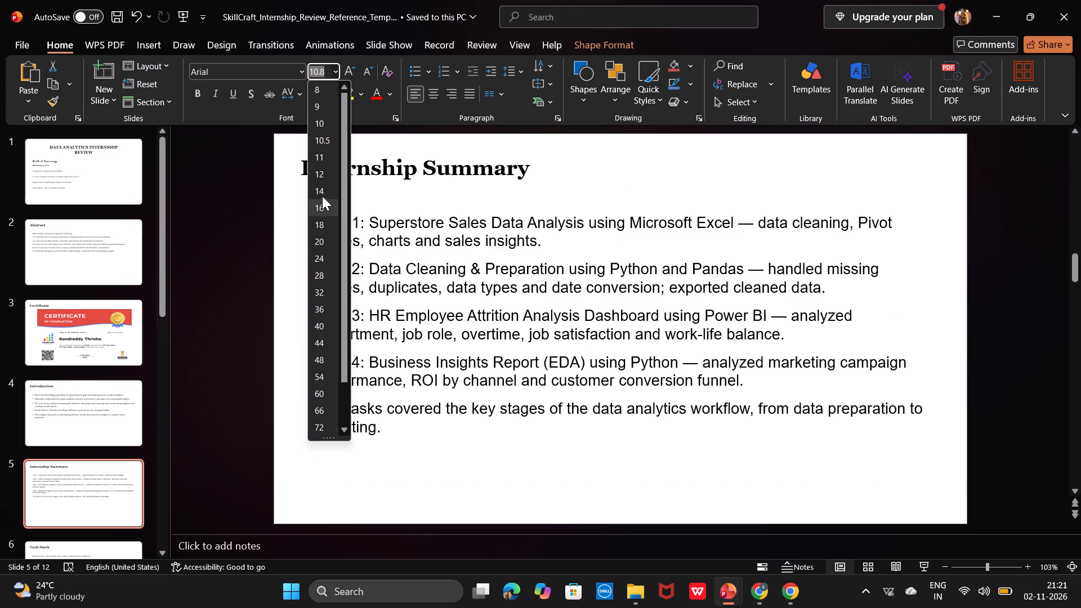
left_click(324, 189)
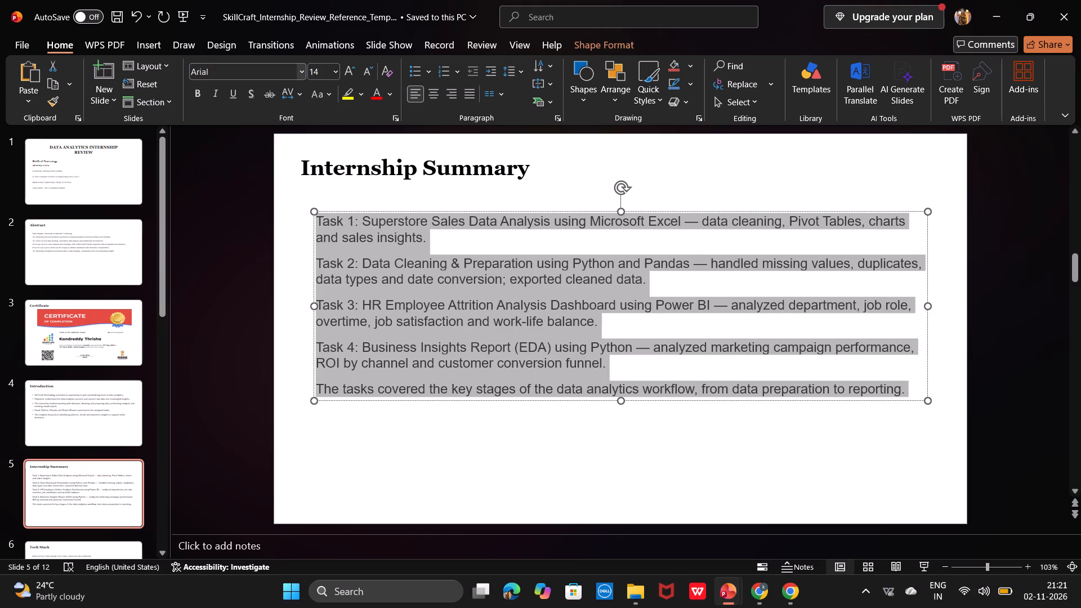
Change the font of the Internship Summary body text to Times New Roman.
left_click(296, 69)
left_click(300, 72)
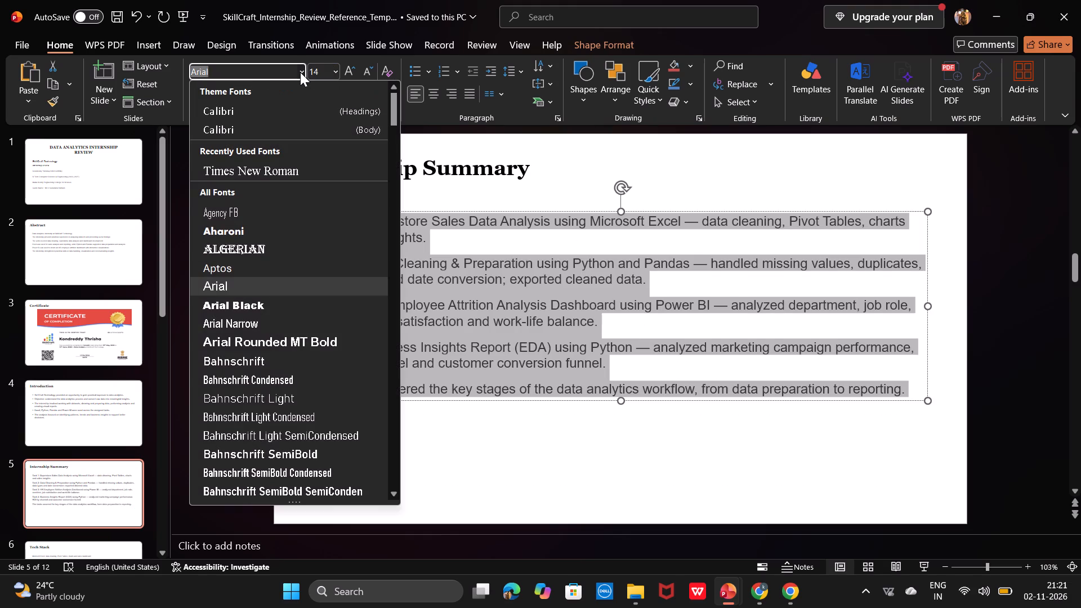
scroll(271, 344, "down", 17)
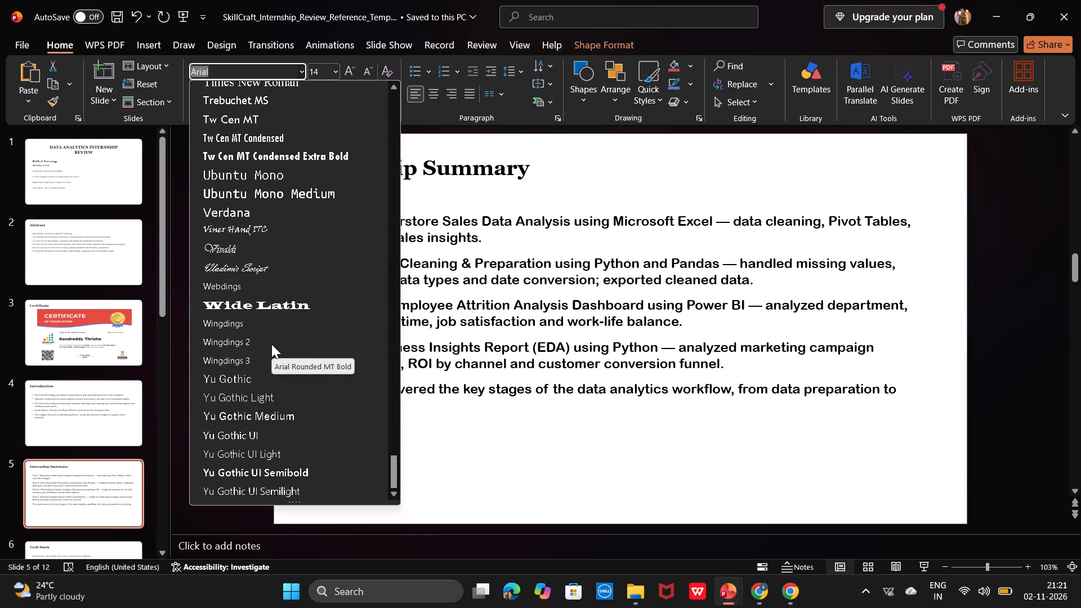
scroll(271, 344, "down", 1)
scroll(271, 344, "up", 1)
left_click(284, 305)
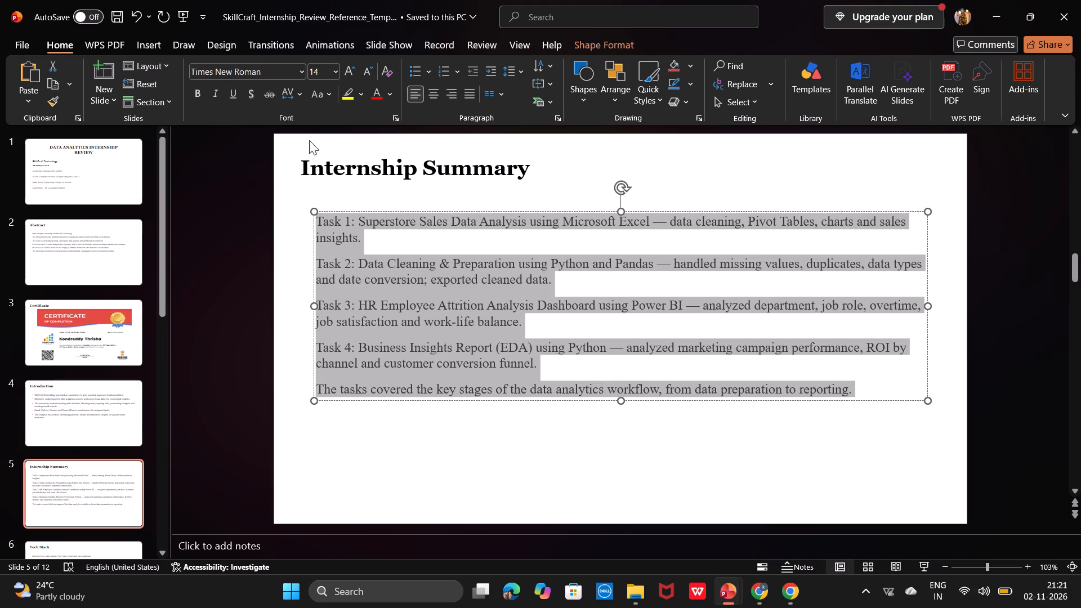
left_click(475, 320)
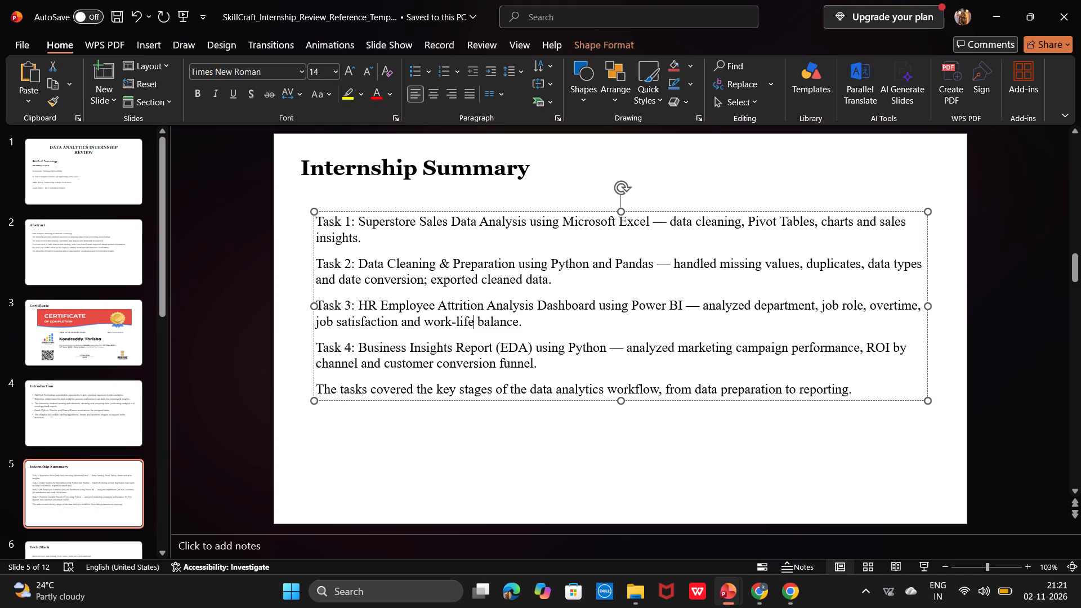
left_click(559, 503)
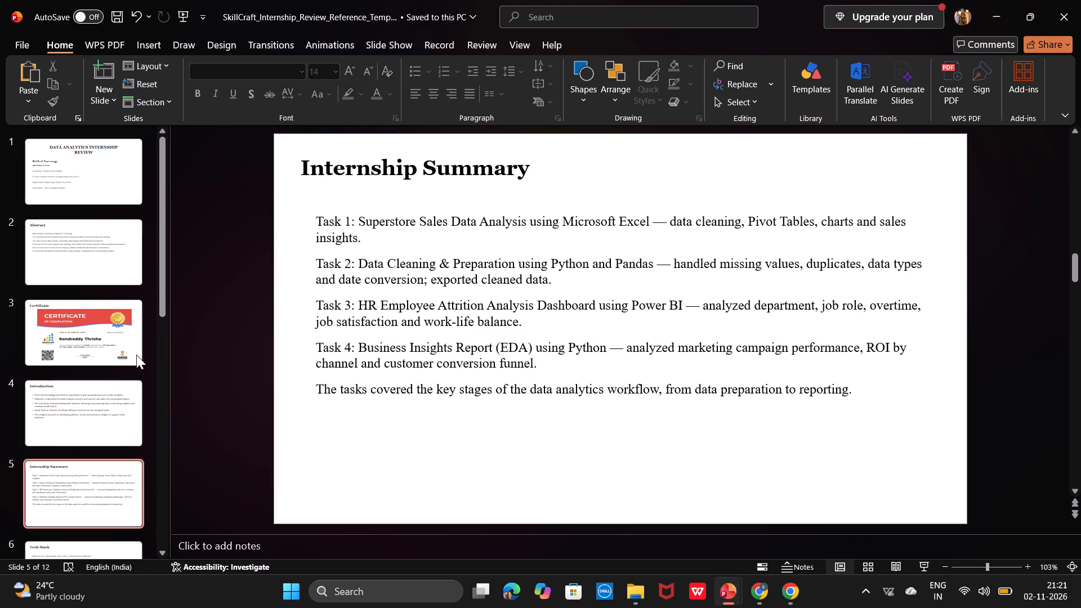
Set all the body text on the Tech Stack slide to font size 14, keeping its Arial font.
left_click(75, 447)
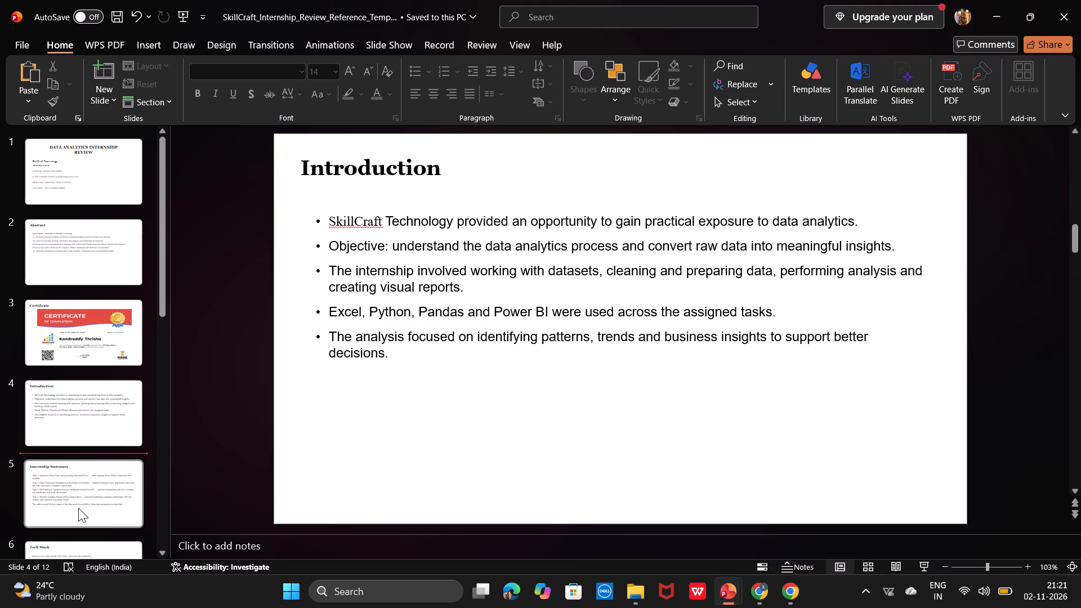
left_click(78, 508)
scroll(78, 508, "down", 1)
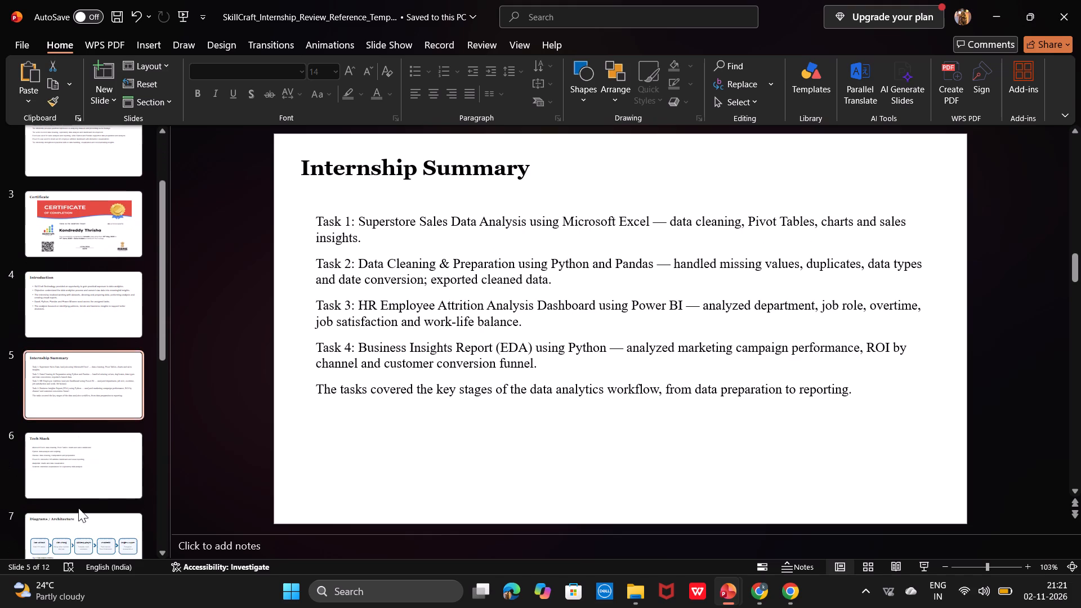
scroll(78, 508, "down", 1)
left_click(96, 449)
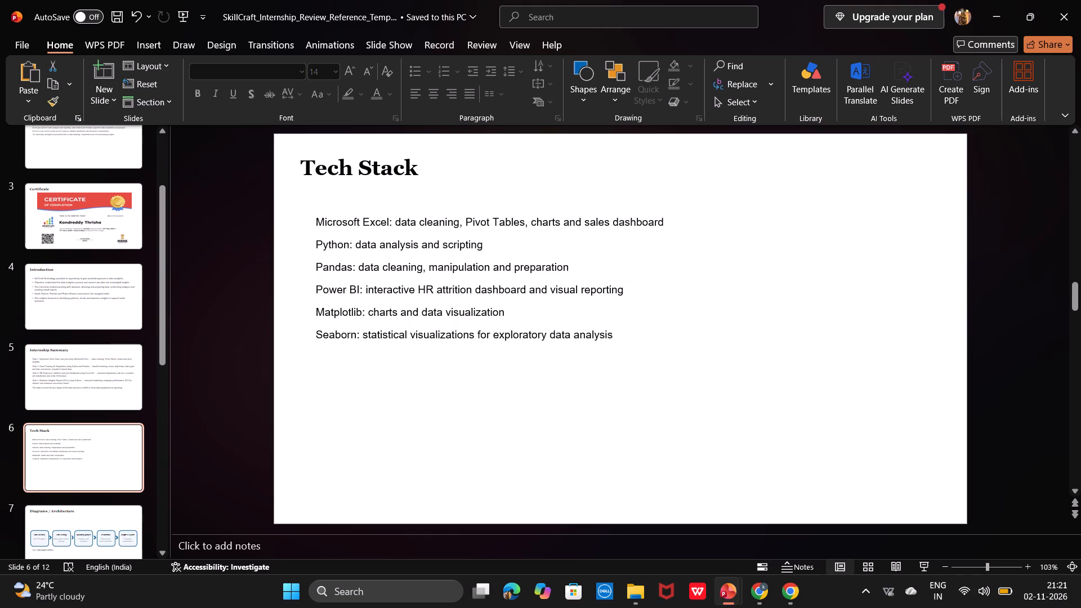
left_click(378, 293)
left_click_drag(316, 225, 712, 418)
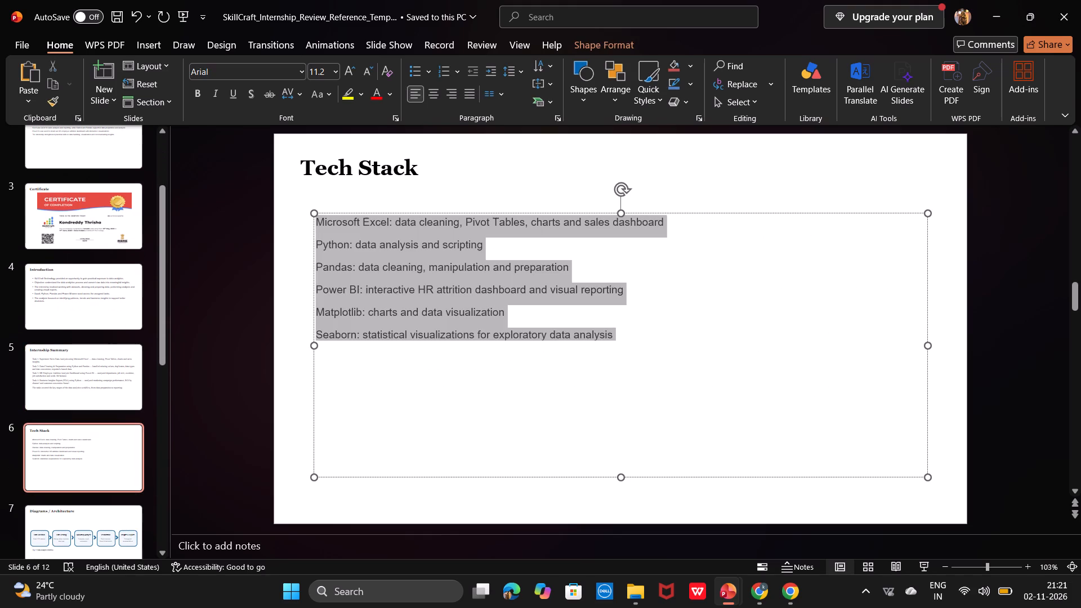
left_click_drag(712, 418, 751, 381)
left_click(332, 70)
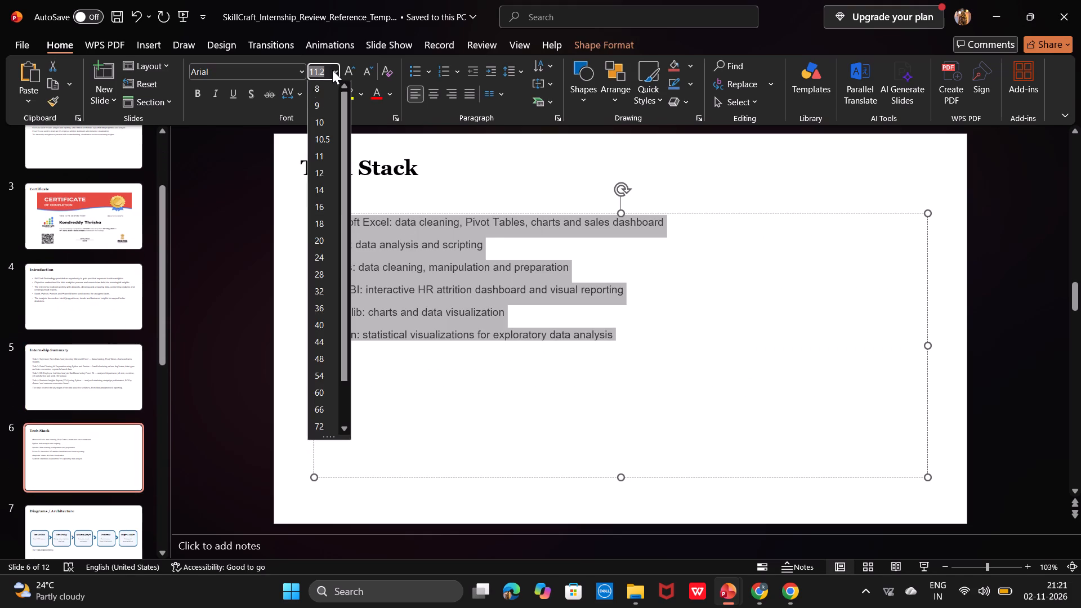
left_click(325, 195)
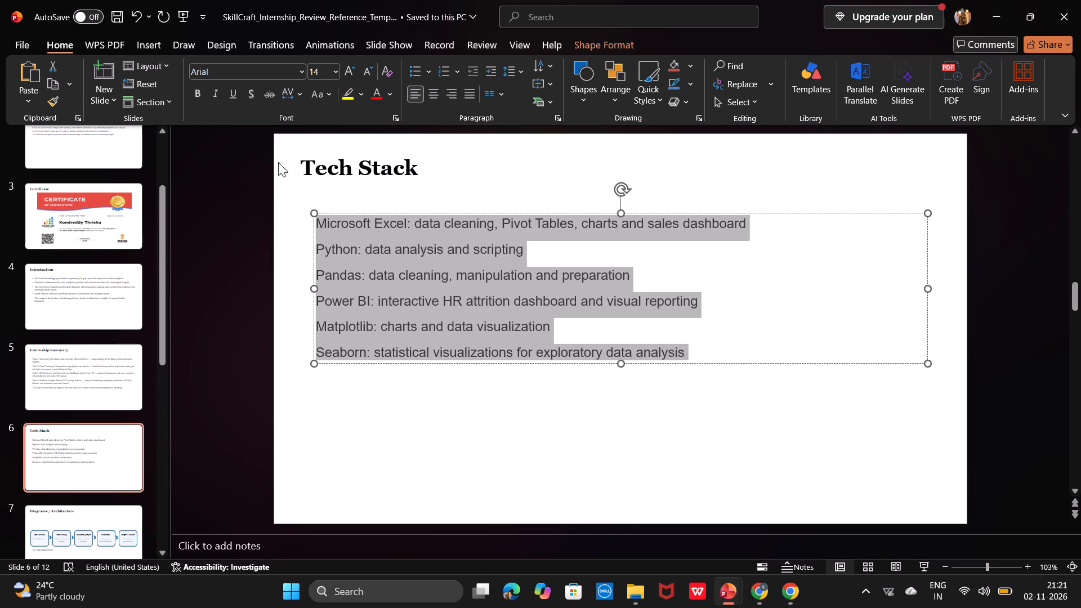
left_click(301, 74)
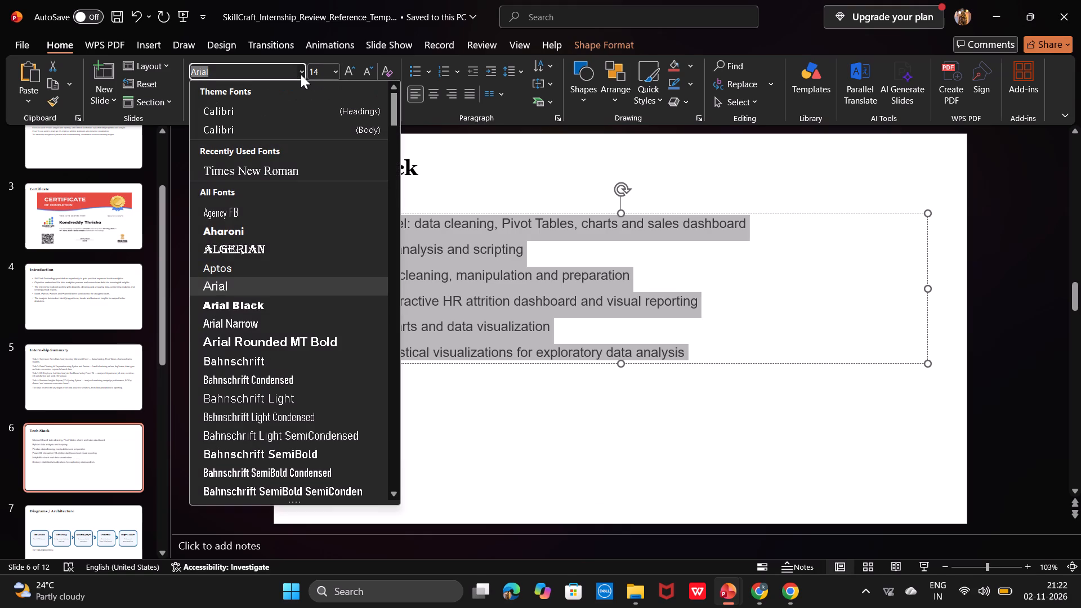
left_click(540, 199)
Change the font of all the body text on the Internship Summary slide to Arial.
left_click(83, 392)
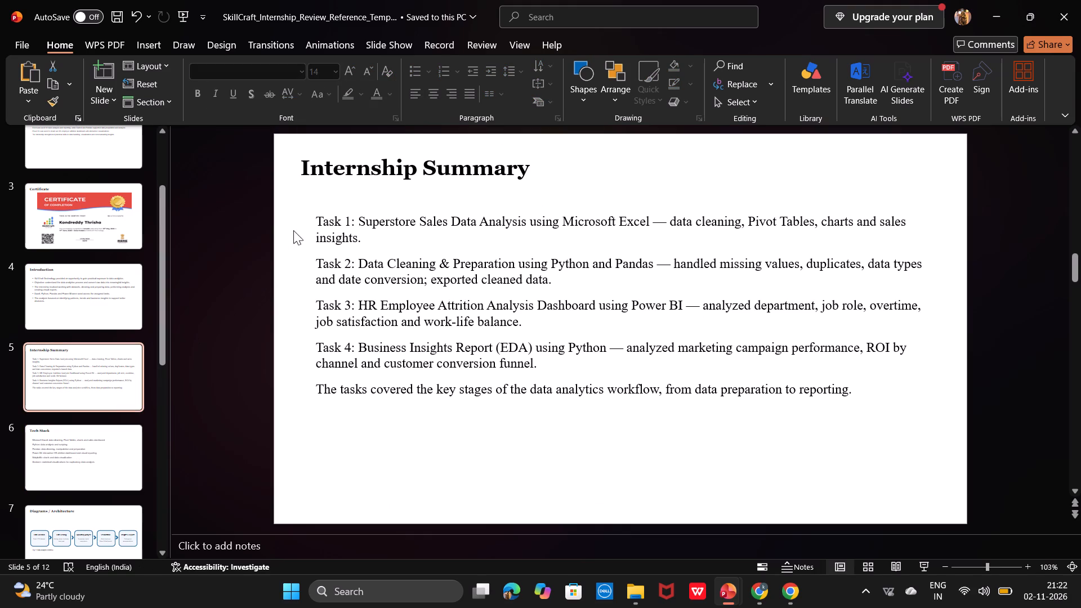
left_click(323, 227)
left_click(315, 217)
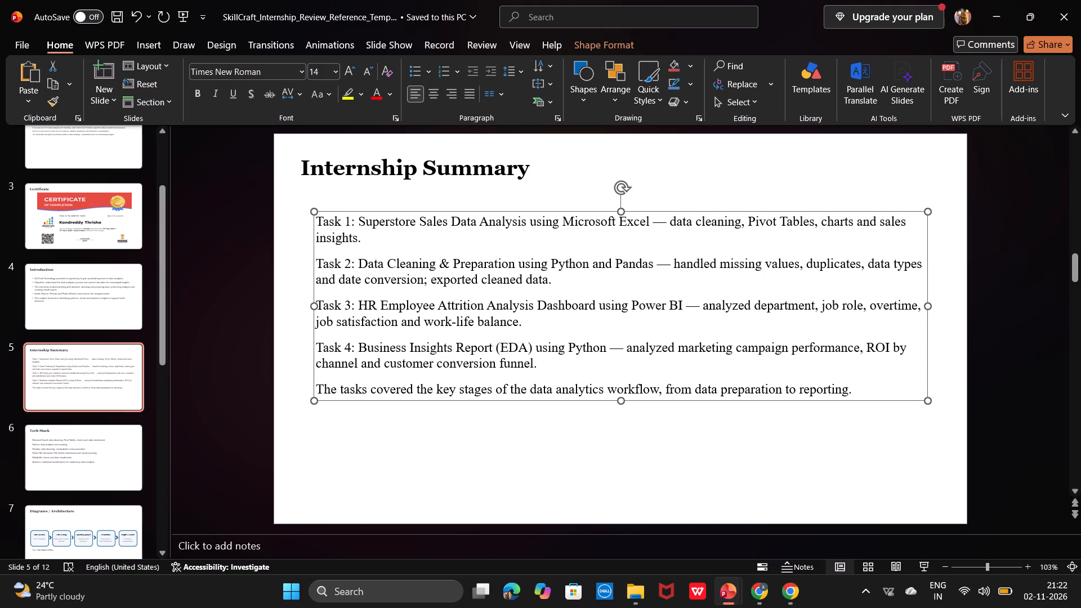
left_click_drag(320, 222, 852, 380)
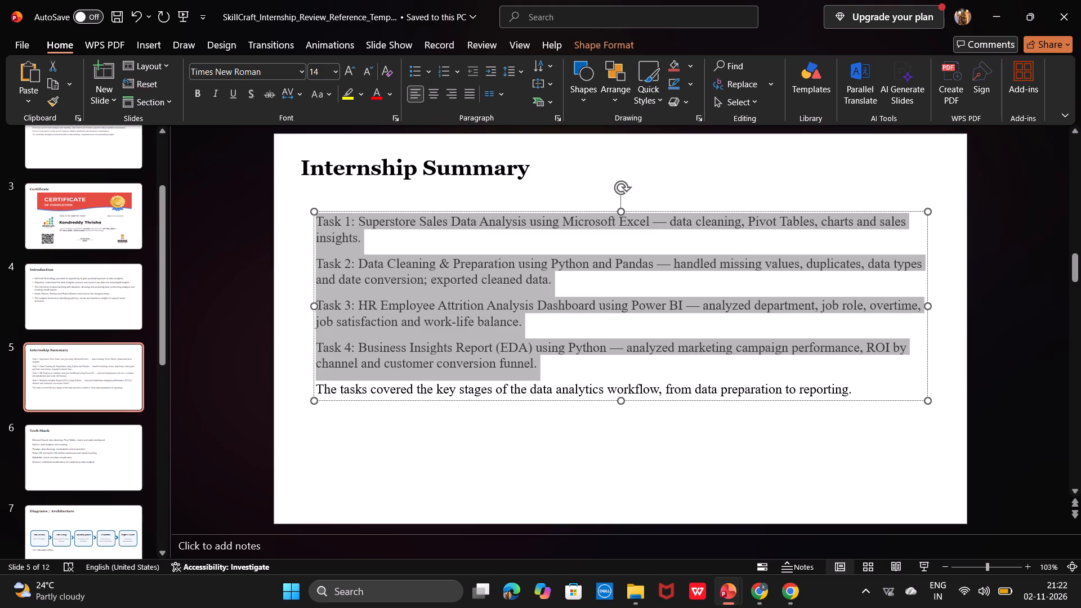
left_click_drag(852, 380, 852, 389)
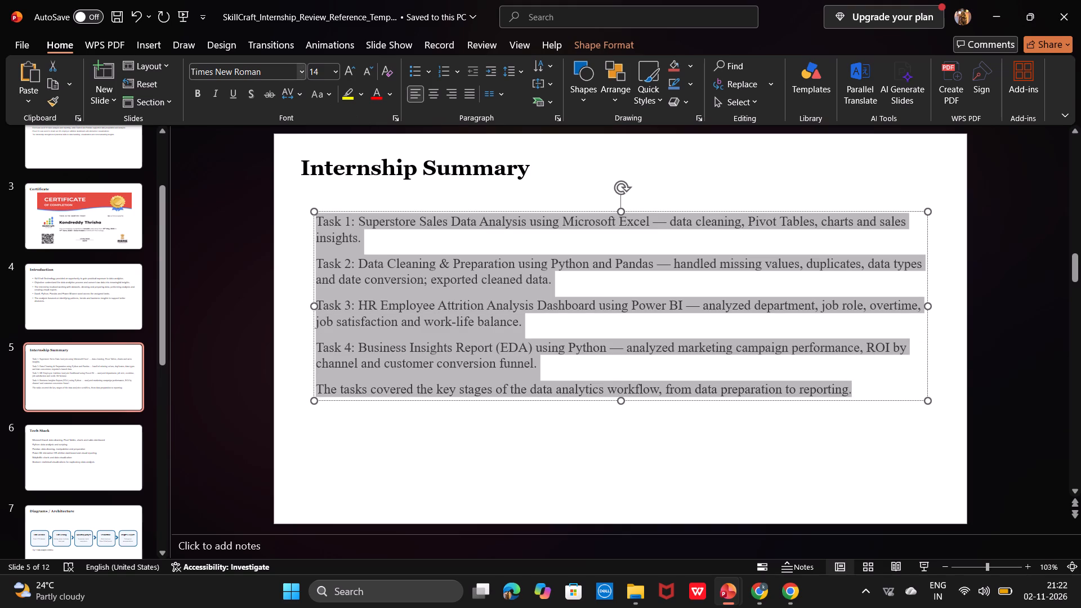
left_click(303, 73)
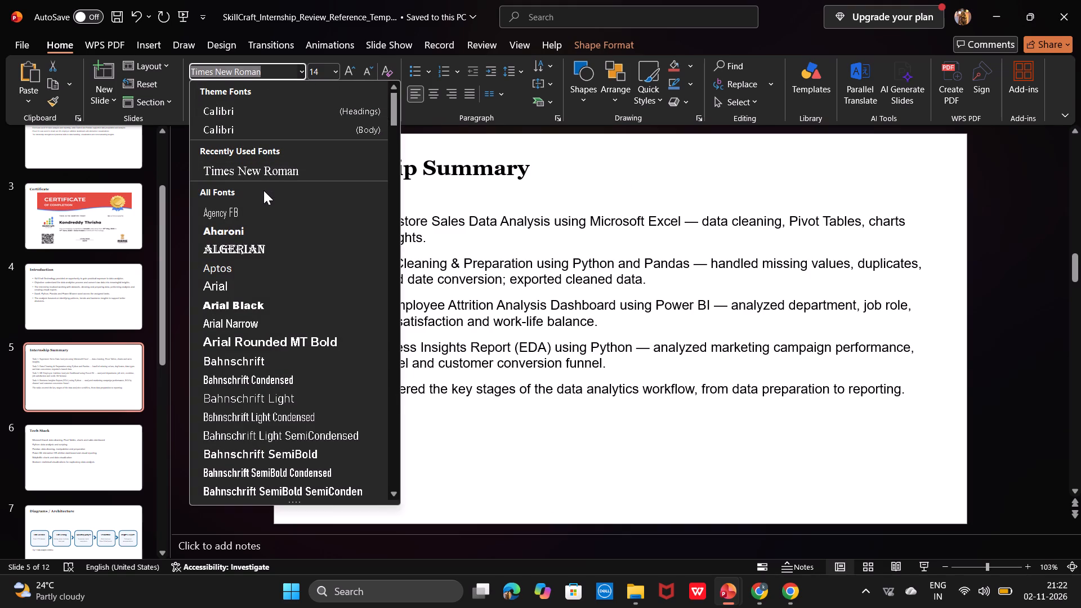
left_click(260, 287)
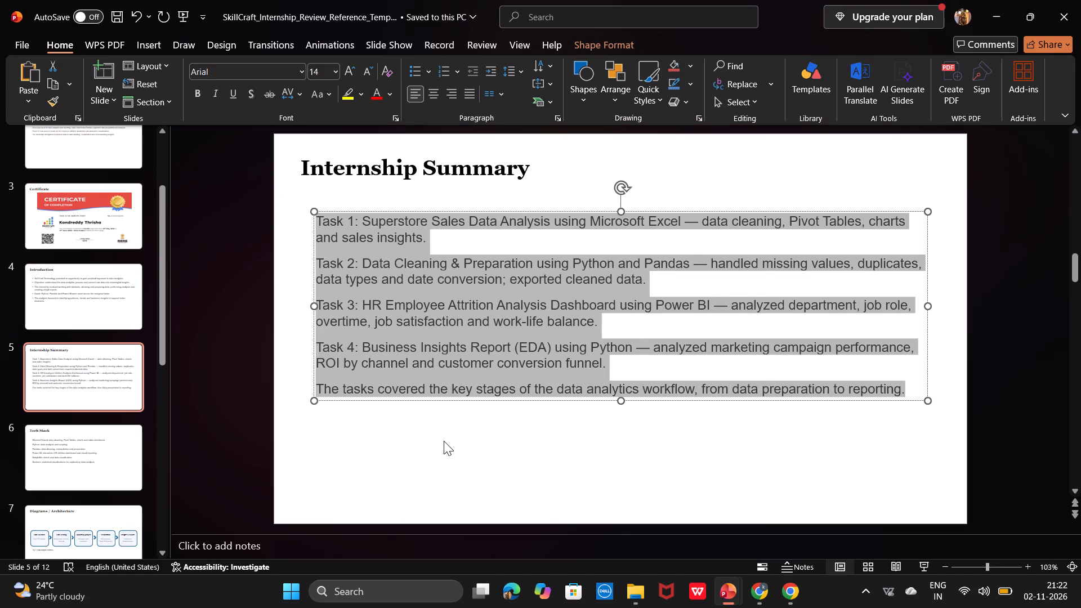
left_click(444, 441)
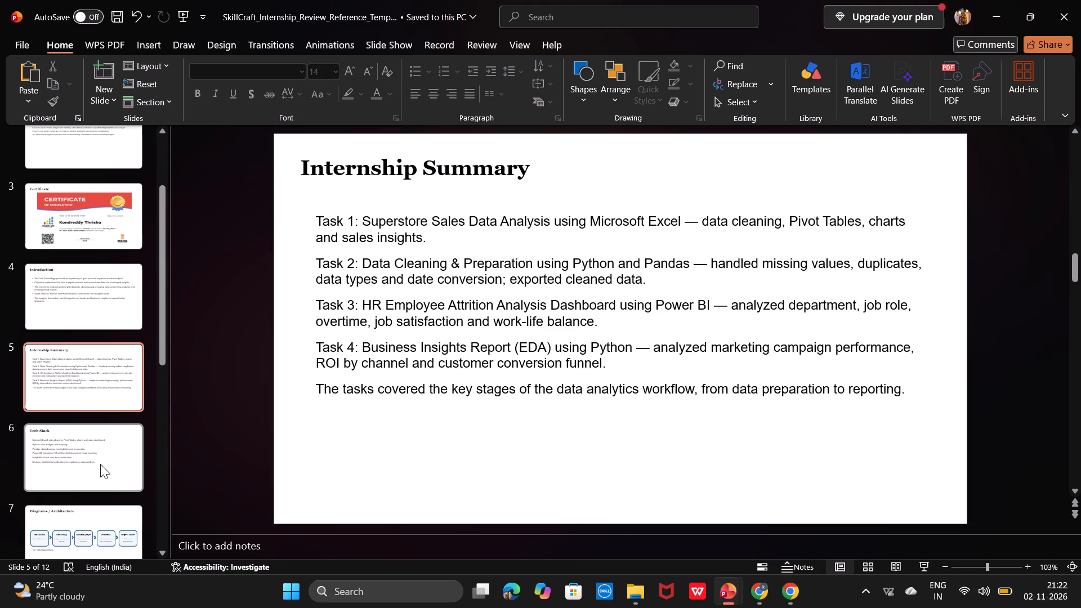
On the Diagrams / Architecture slide, move the Fig 7.1 Data Analytics Workflow caption slightly down and to the left.
left_click(100, 464)
scroll(100, 464, "down", 1)
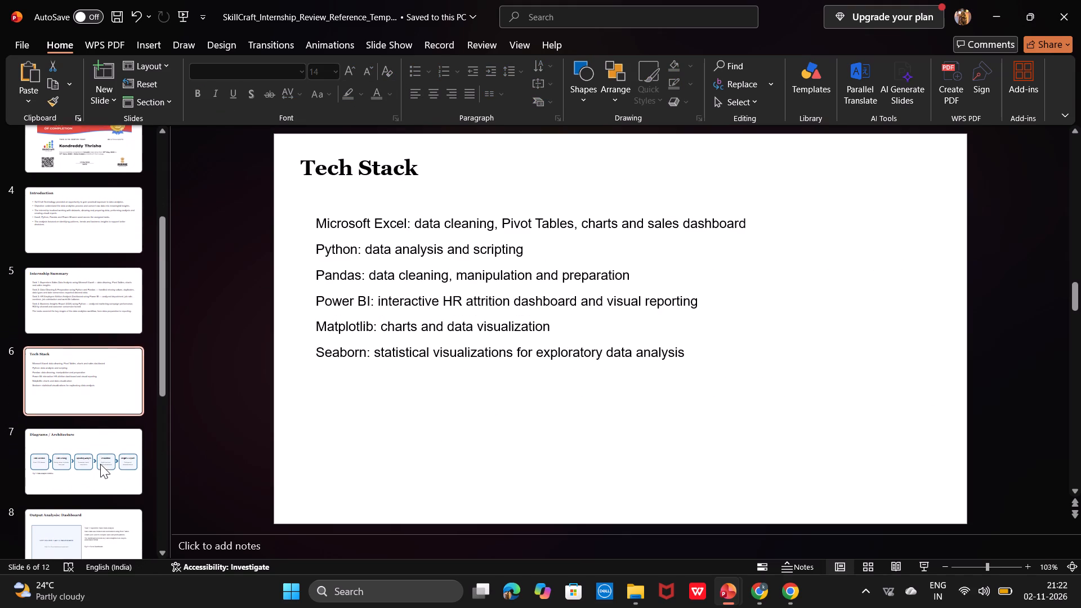
scroll(100, 464, "down", 1)
left_click(99, 383)
scroll(99, 383, "down", 1)
left_click(99, 383)
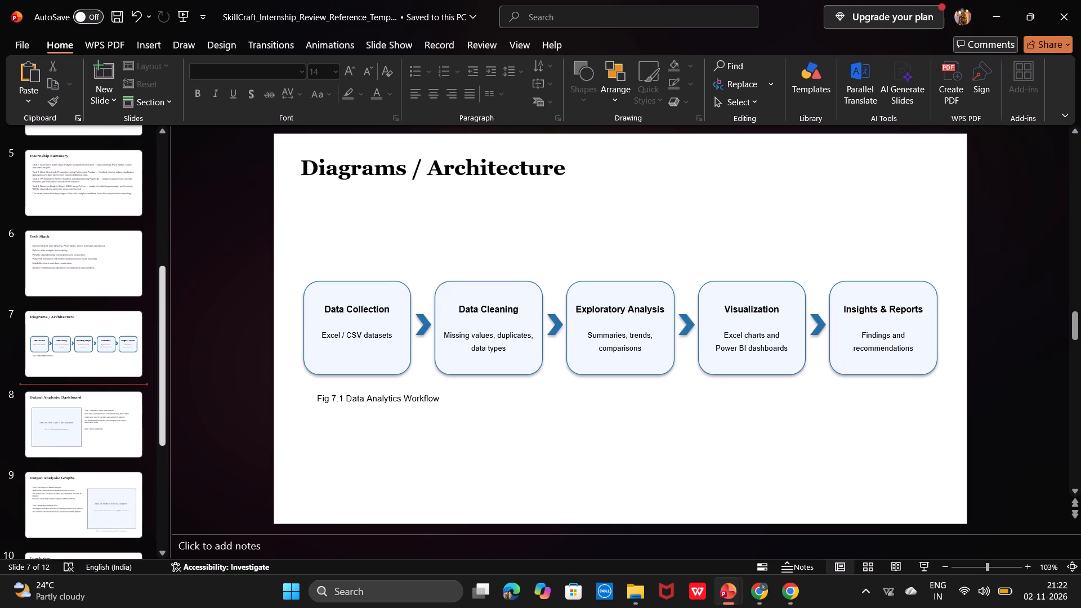
left_click(445, 396)
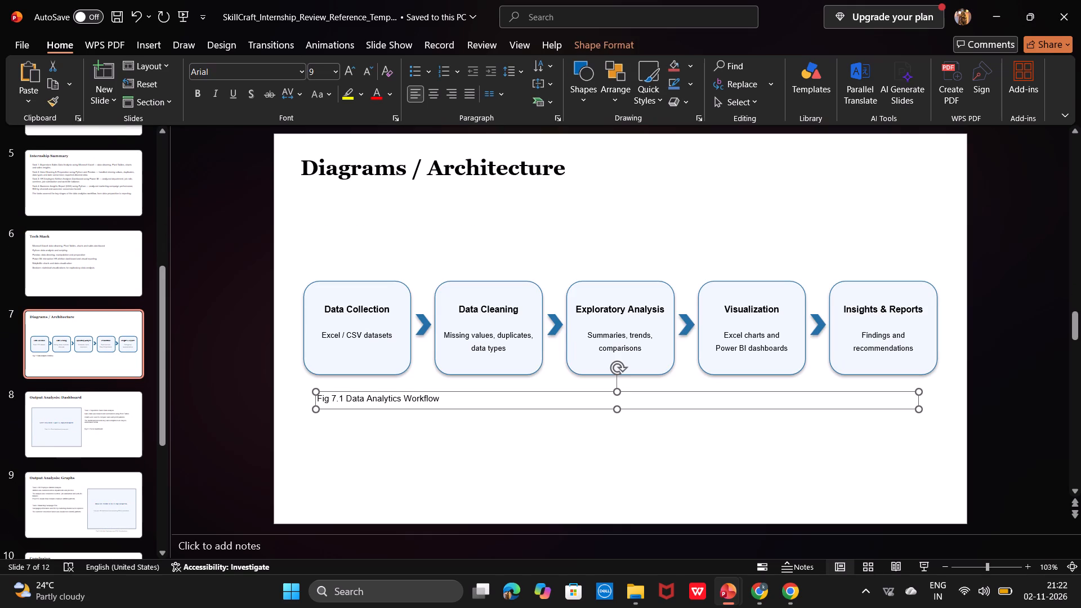
left_click_drag(457, 395, 447, 401)
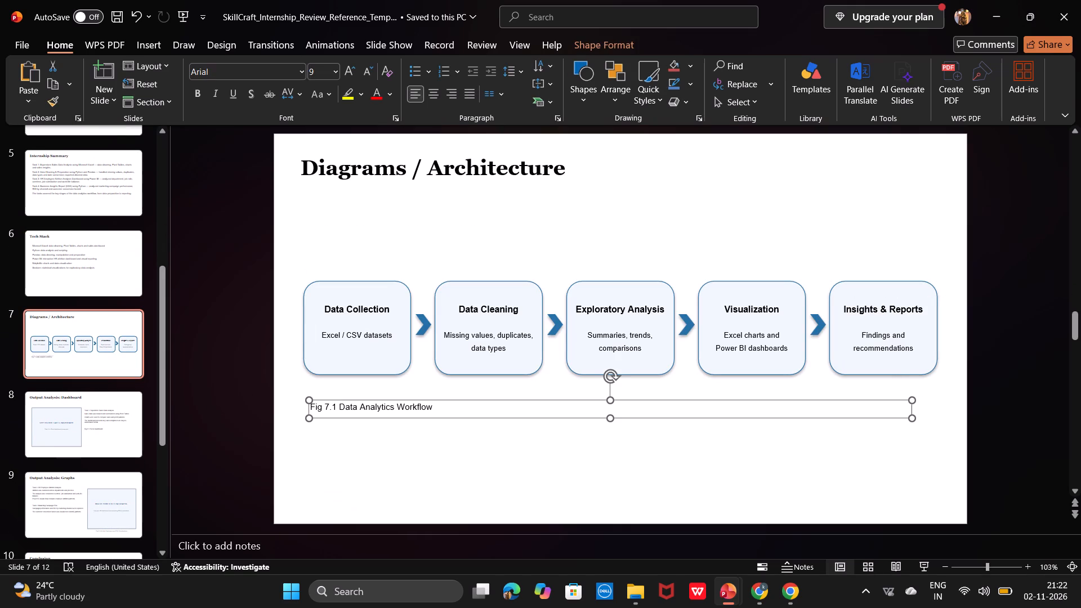
Extend the Data Cleaning and Exploratory Analysis boxes upward to the same greater height, keeping their bottom edges in place.
left_click(395, 315)
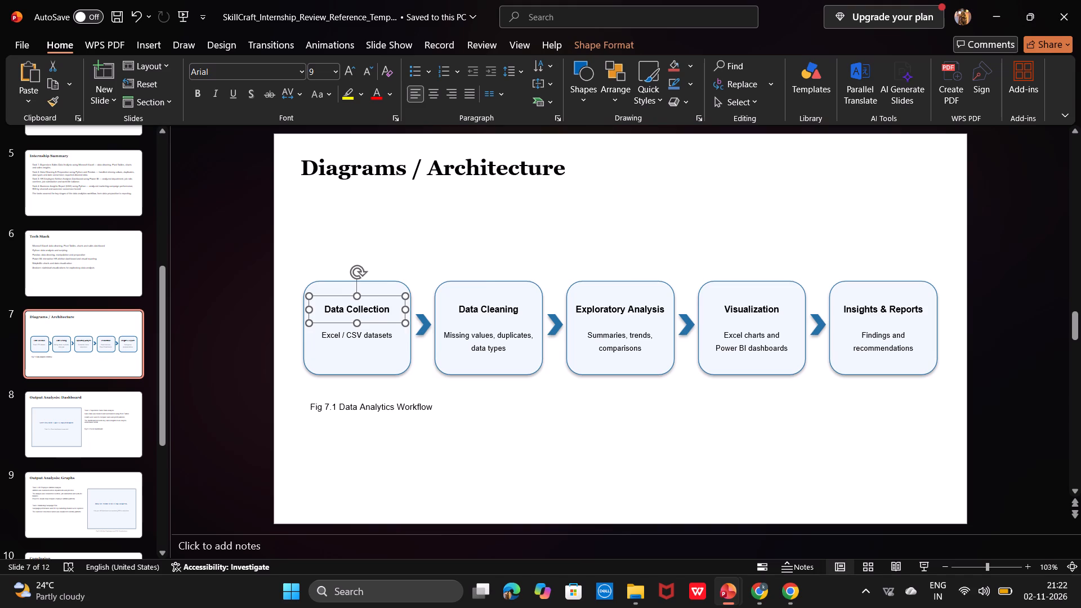
left_click(513, 292)
left_click_drag(490, 283, 488, 266)
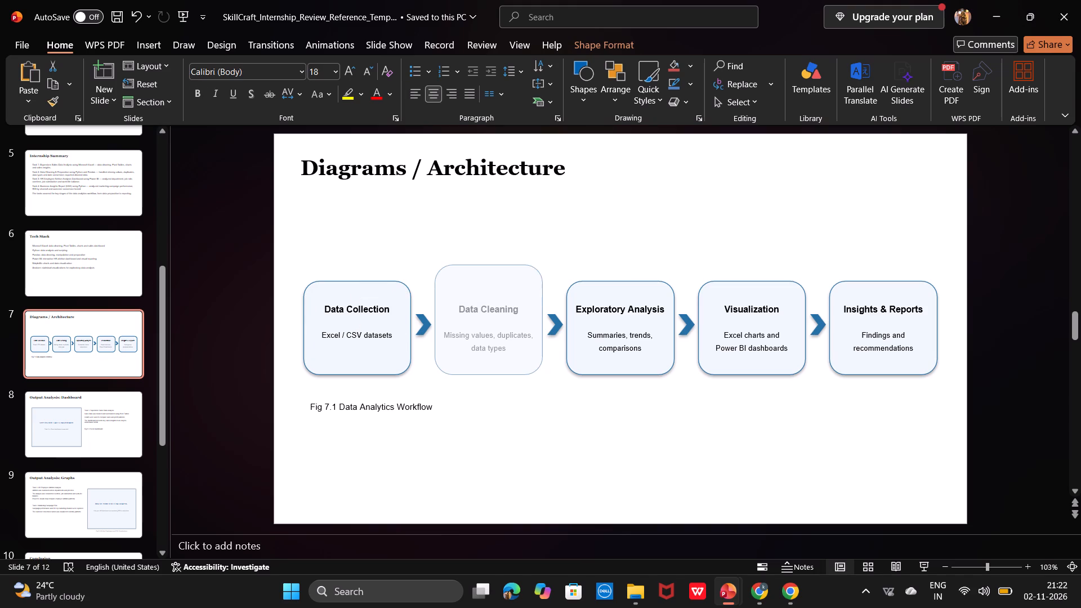
left_click_drag(488, 266, 487, 254)
left_click(604, 283)
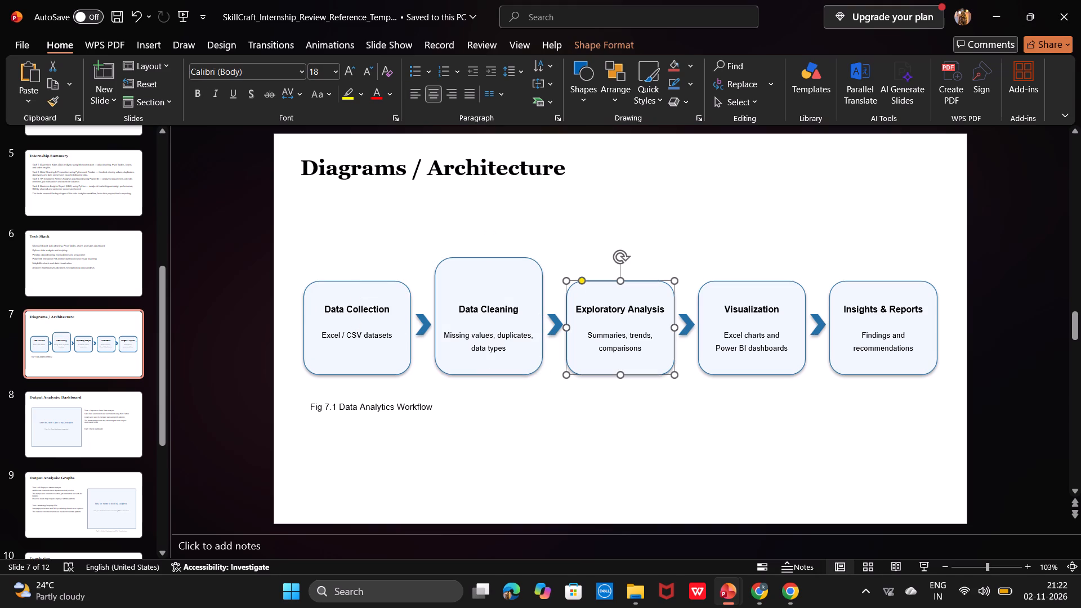
left_click_drag(617, 278, 613, 256)
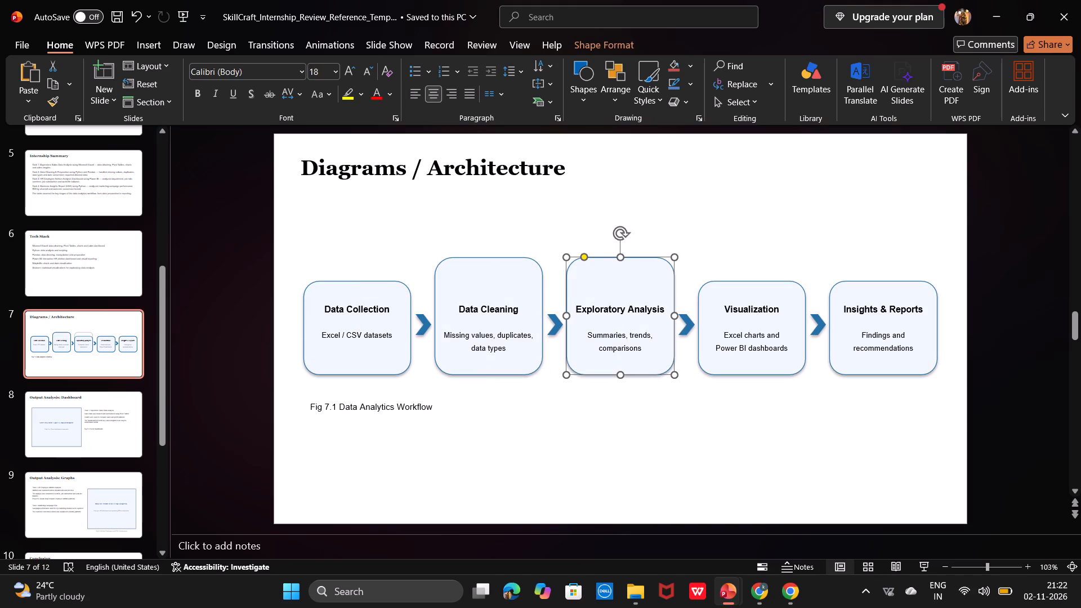
Extend the Visualization and Insights & Reports boxes upward so their top edges align with the Data Cleaning and Exploratory Analysis boxes.
left_click(727, 288)
left_click_drag(754, 282, 750, 257)
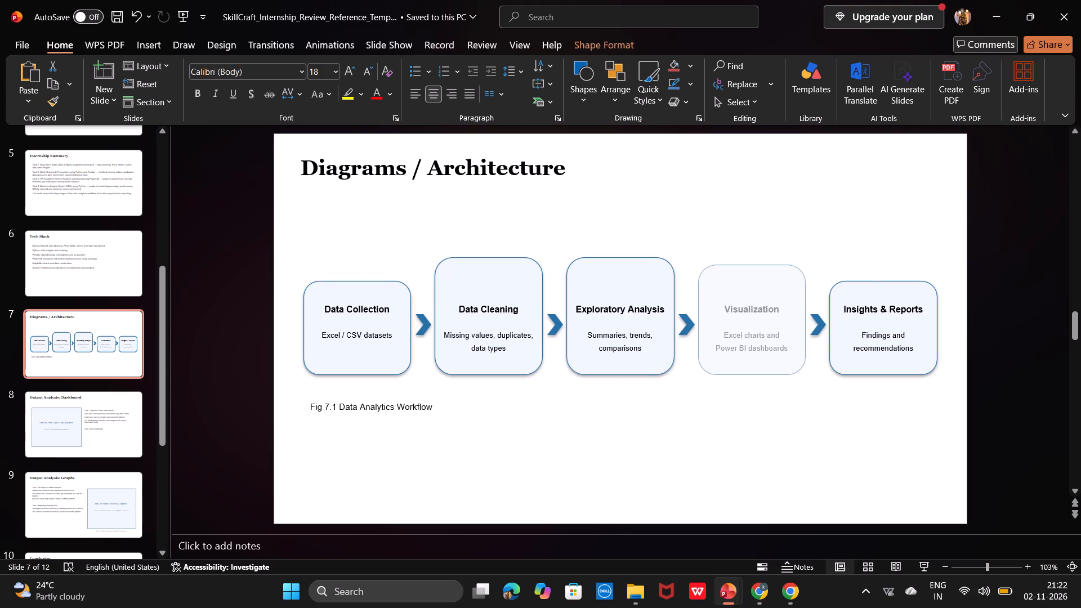
left_click_drag(750, 257, 750, 250)
left_click(860, 289)
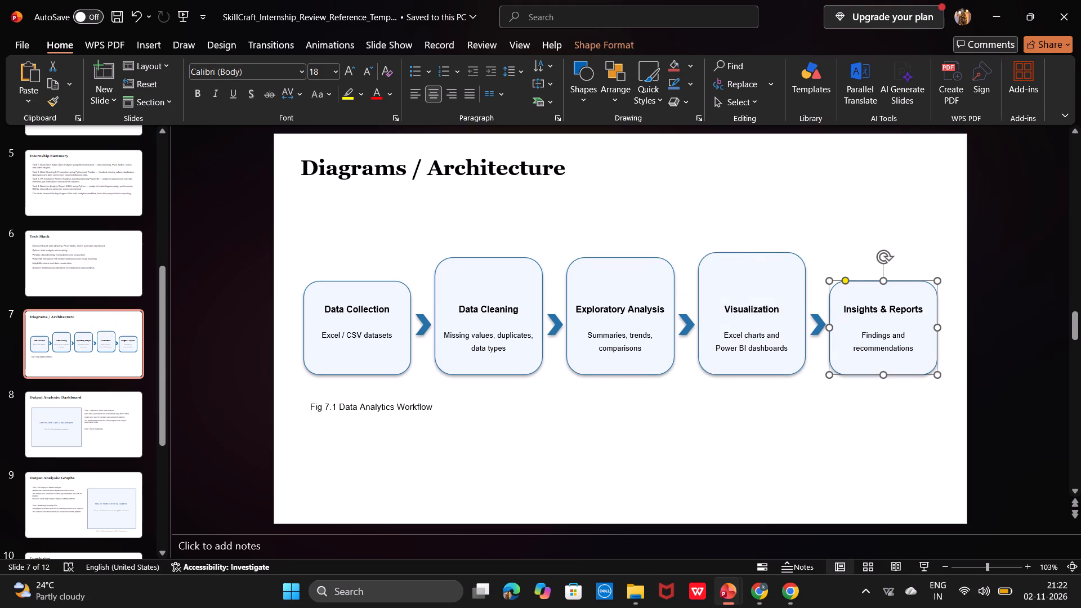
left_click_drag(882, 281, 878, 260)
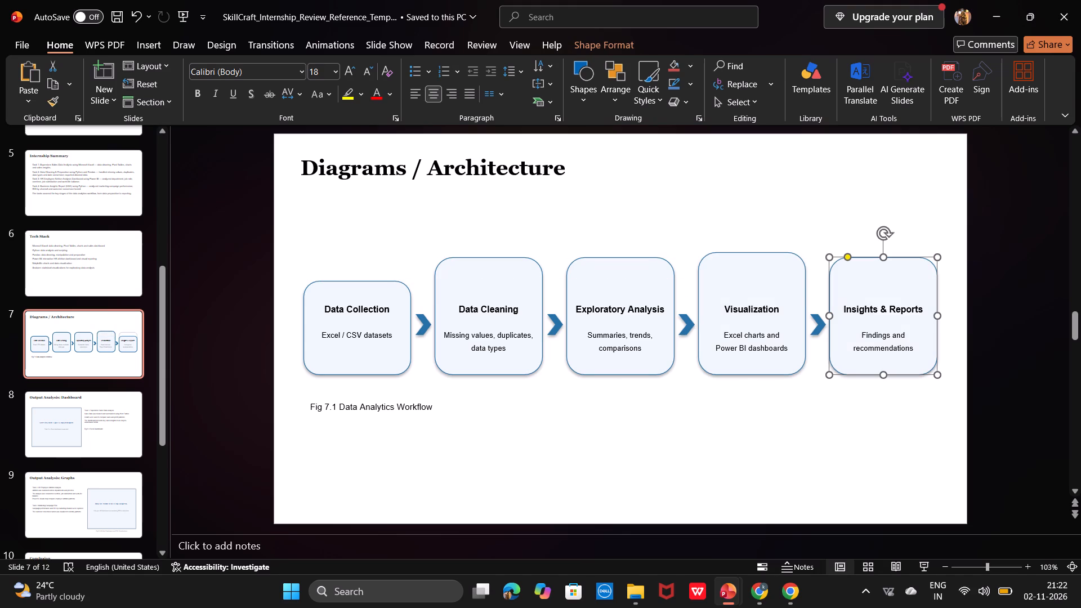
left_click(758, 260)
left_click(753, 254)
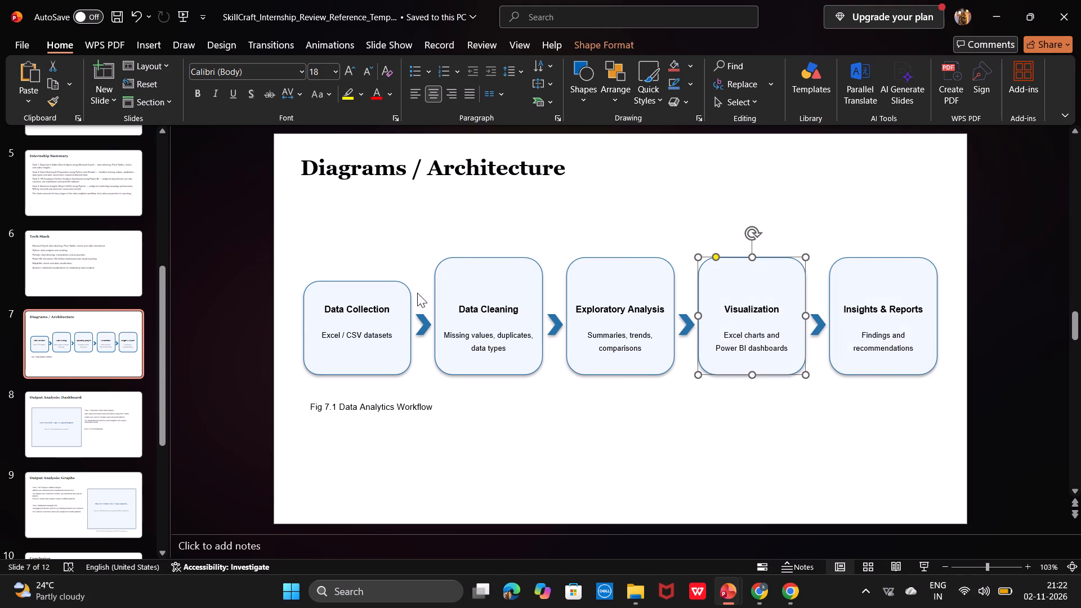
Extend the Data Collection box upward to match the height of the other four workflow boxes.
left_click(394, 313)
left_click(379, 283)
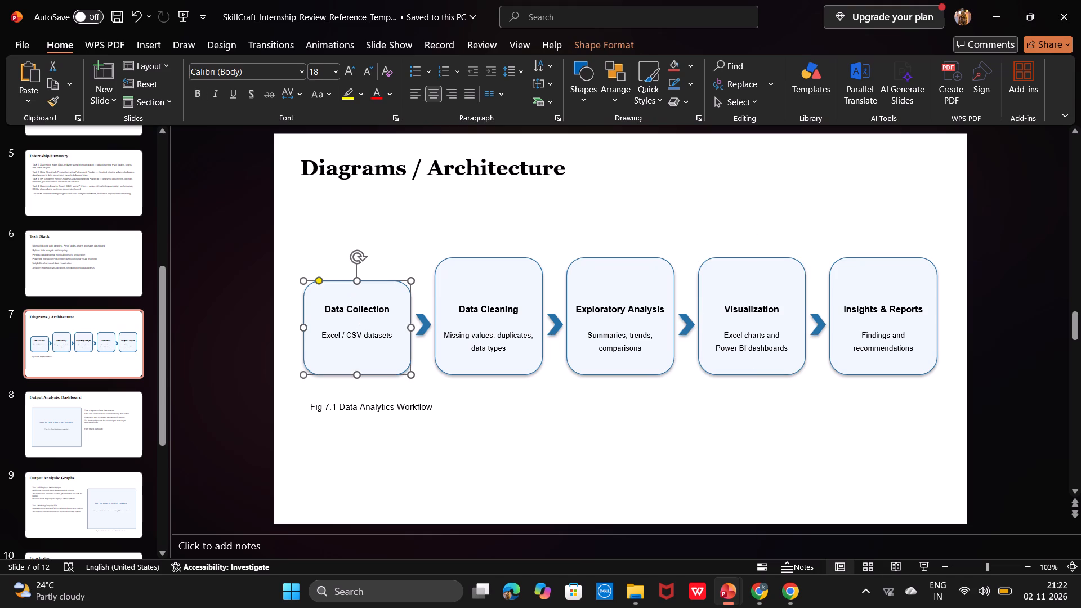
left_click_drag(356, 278, 356, 261)
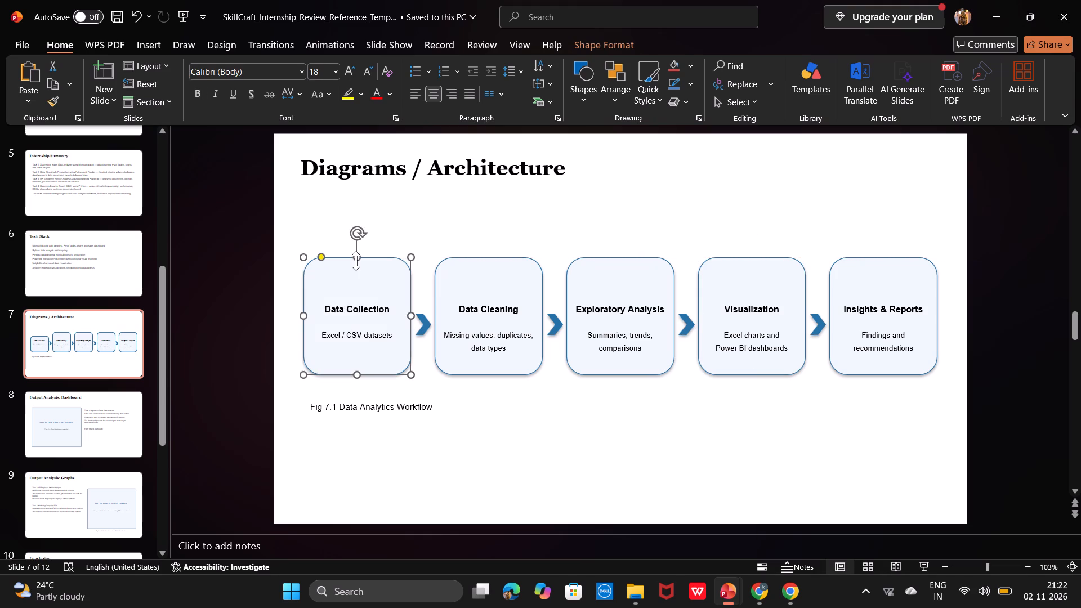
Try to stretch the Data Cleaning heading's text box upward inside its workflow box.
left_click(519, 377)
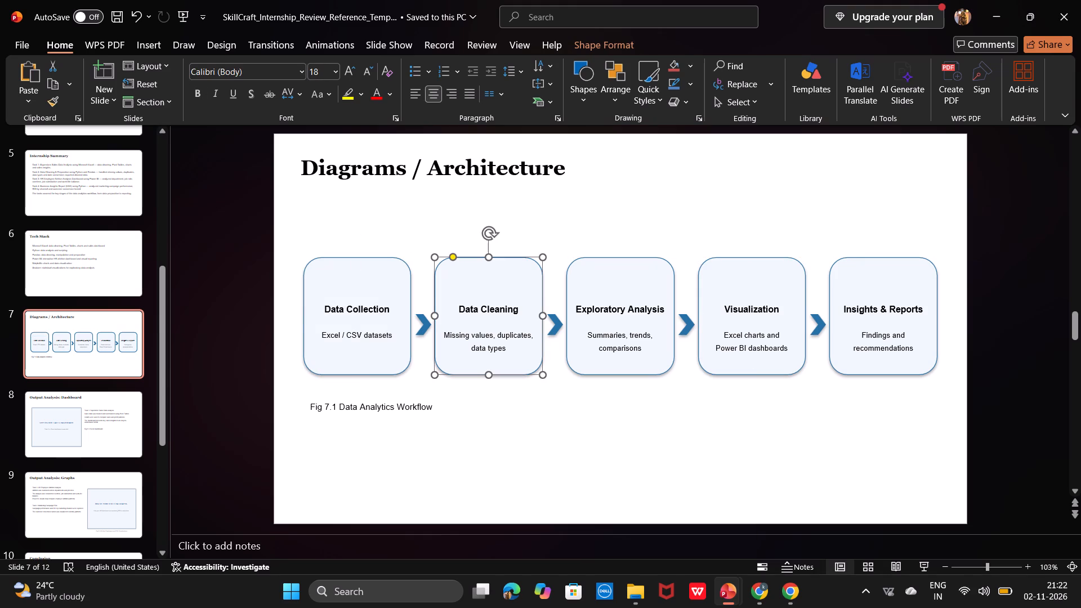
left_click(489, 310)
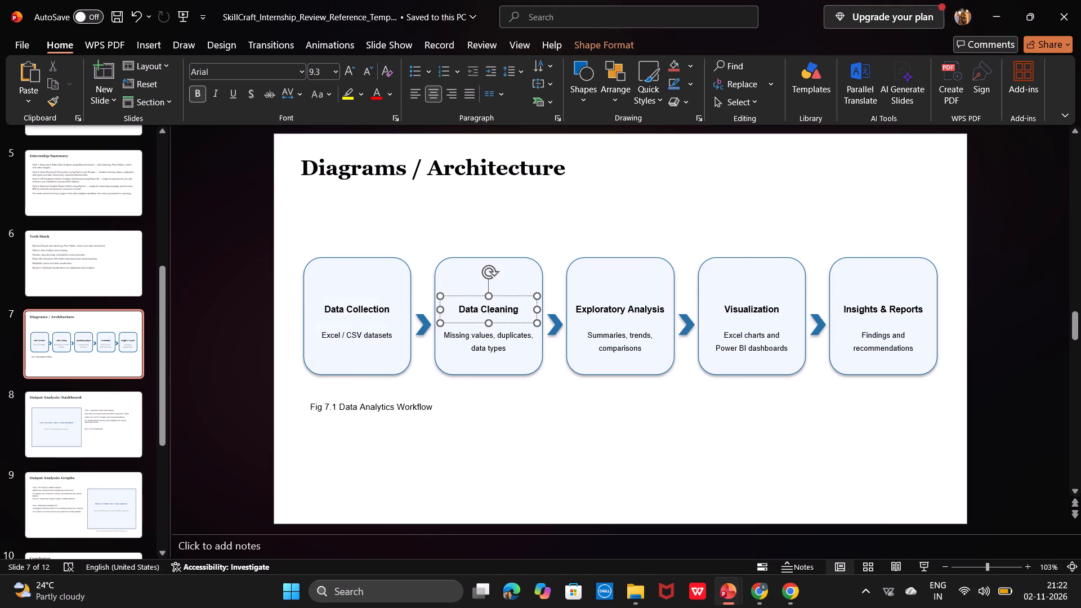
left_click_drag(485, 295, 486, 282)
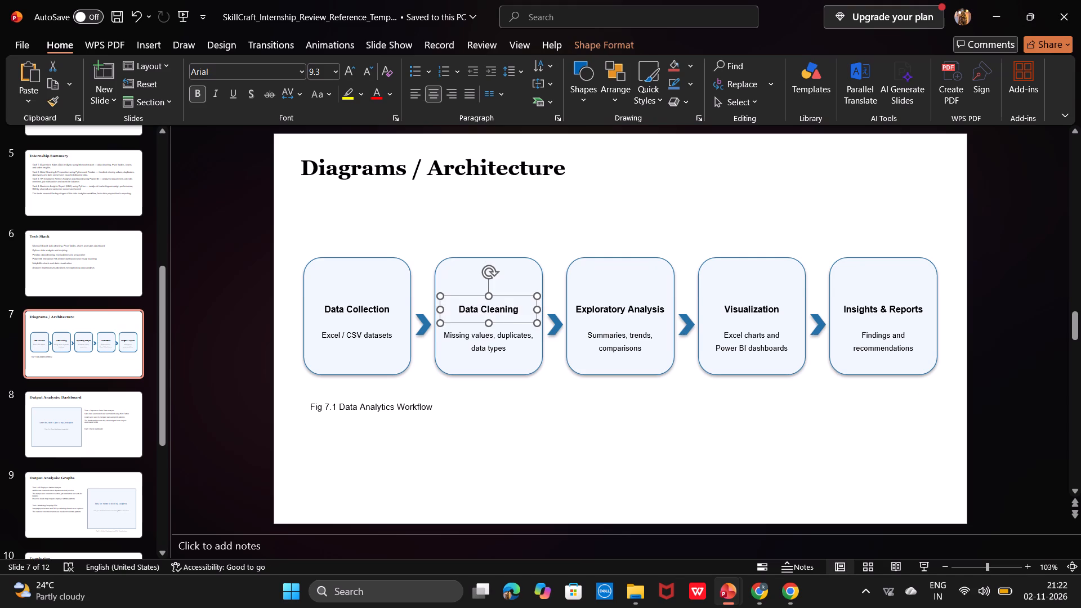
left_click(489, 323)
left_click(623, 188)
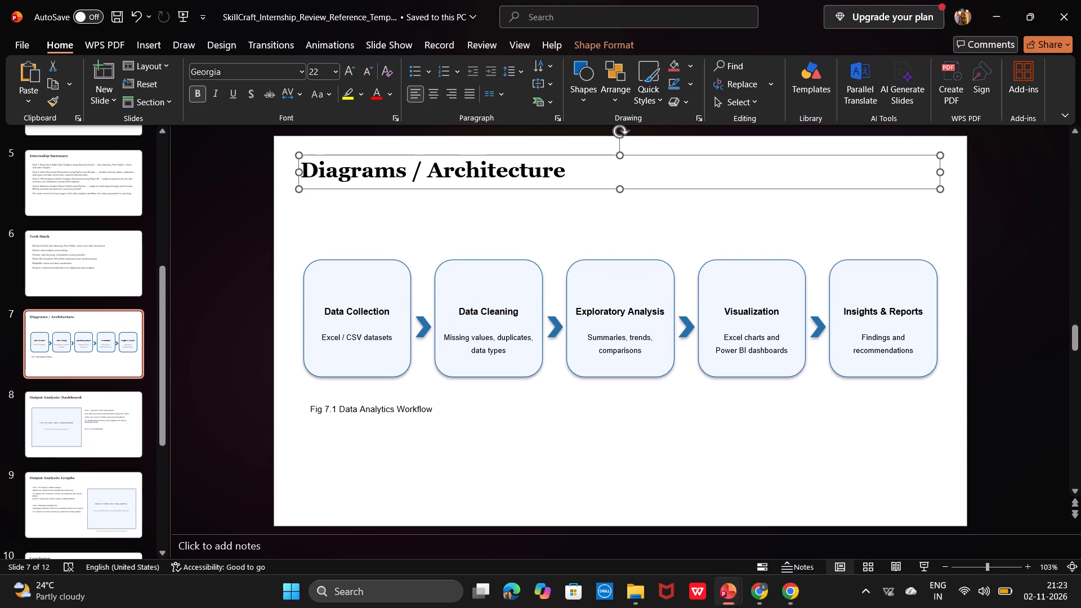
Go to the Output Analysis: Dashboard slide.
scroll(98, 426, "down", 1)
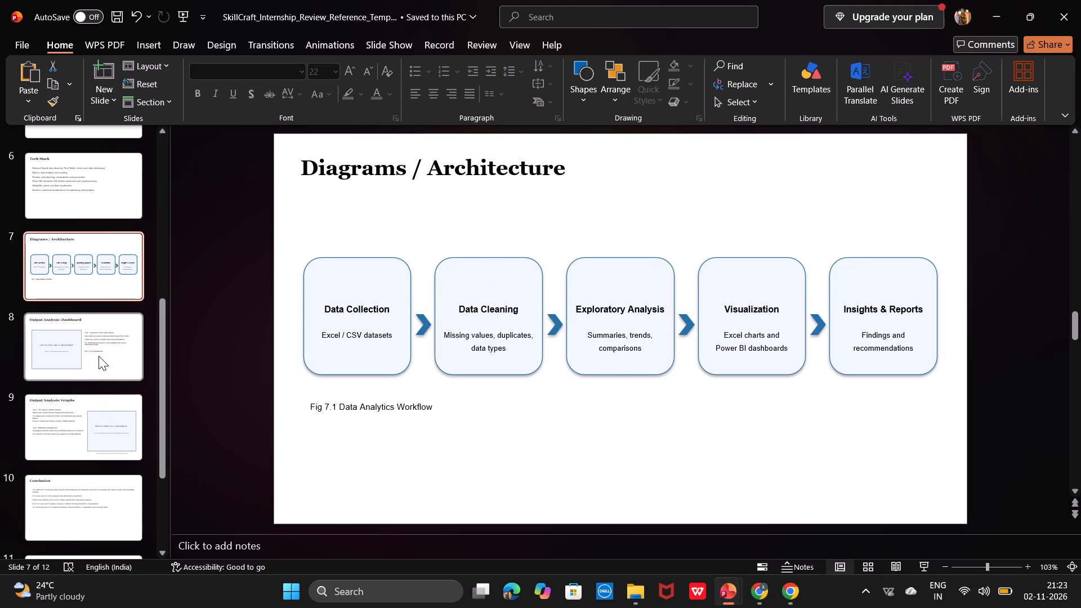
left_click(99, 356)
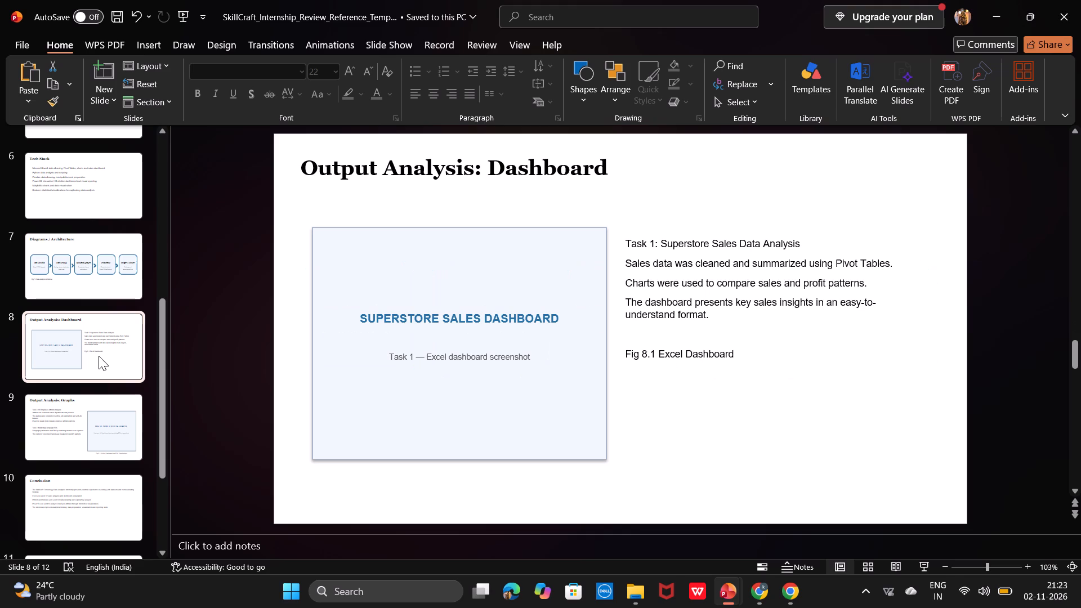
Review the Output Analysis: Graphs slide alongside the Output Analysis: Dashboard slide, checking their text and image placeholders.
left_click(86, 419)
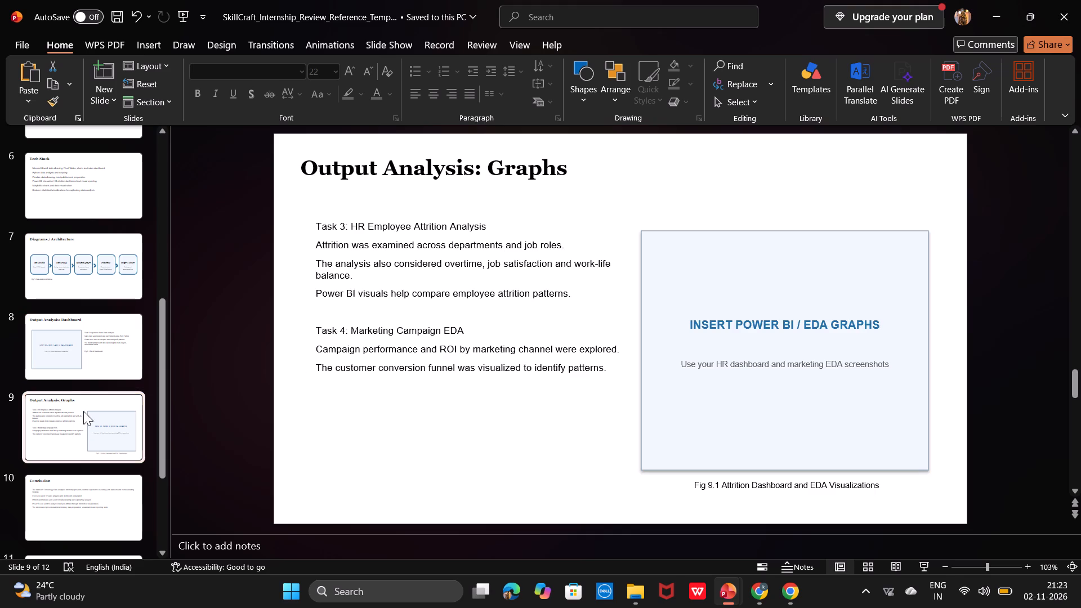
left_click(82, 361)
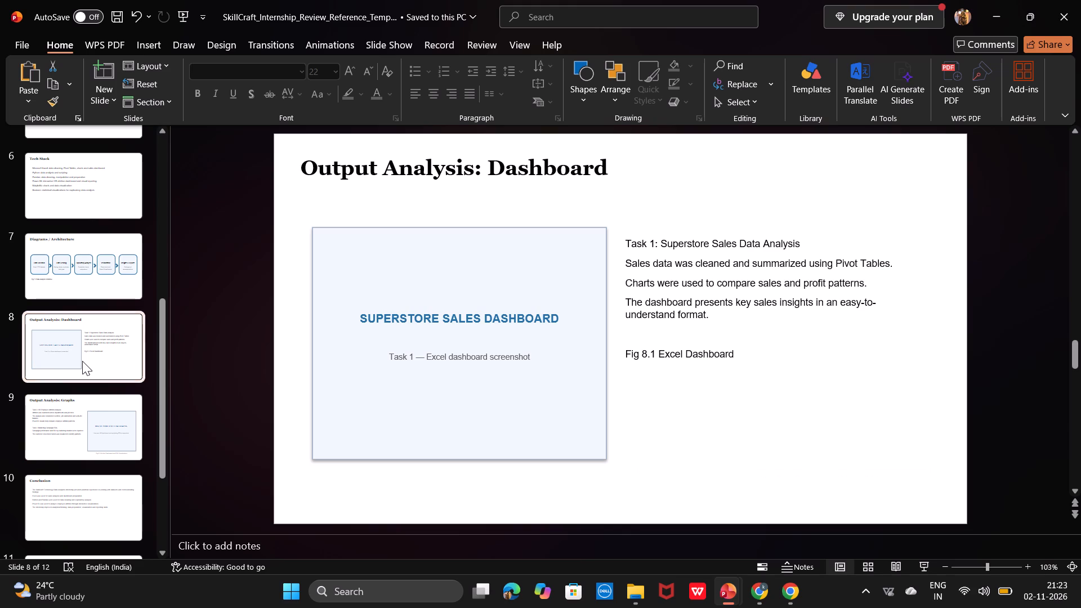
left_click(86, 411)
scroll(86, 411, "down", 1)
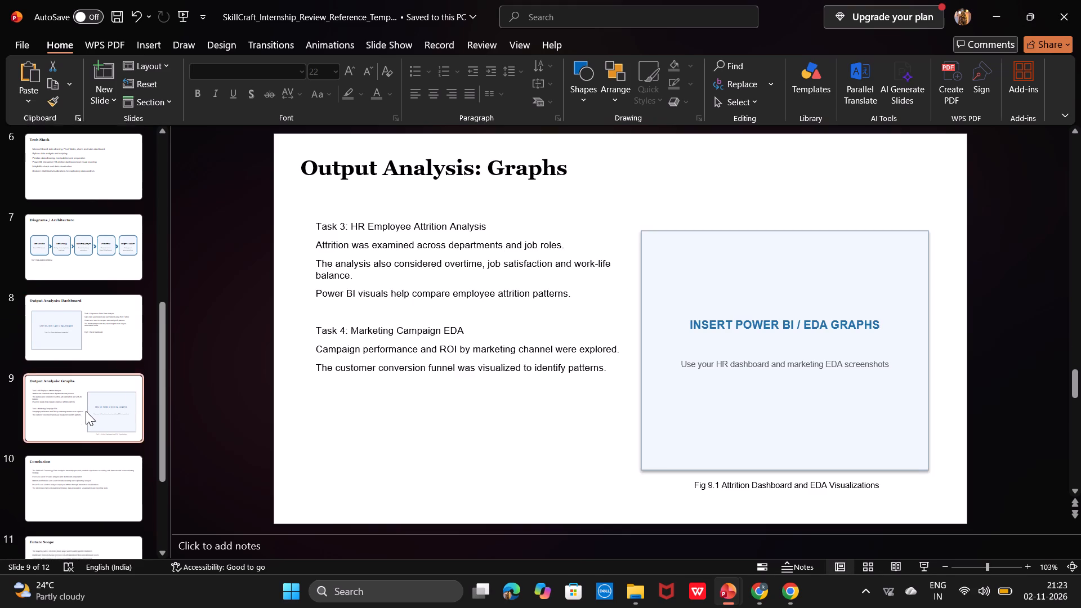
scroll(86, 411, "down", 1)
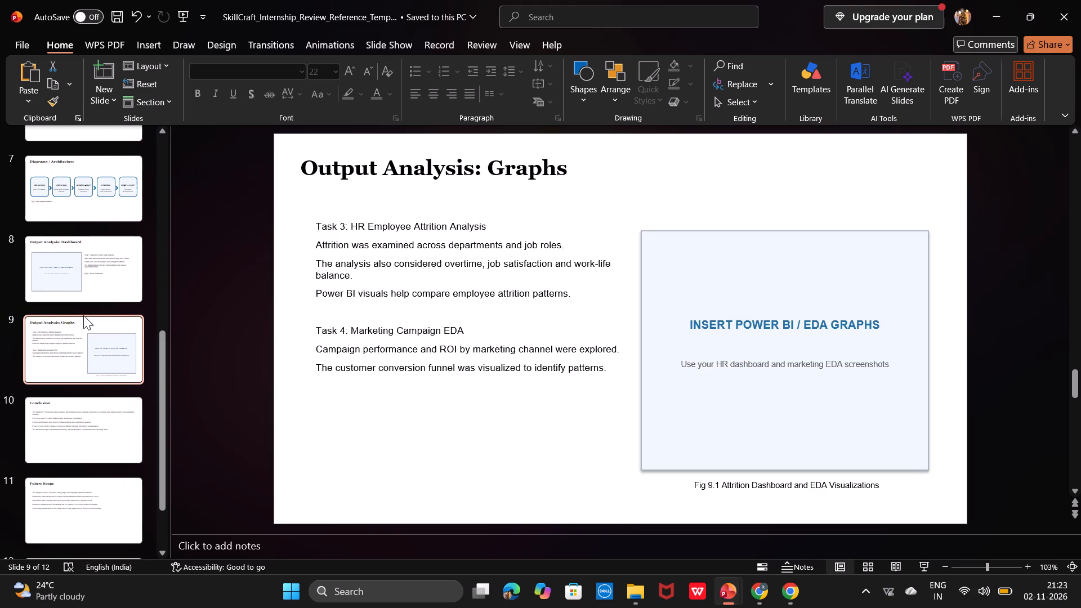
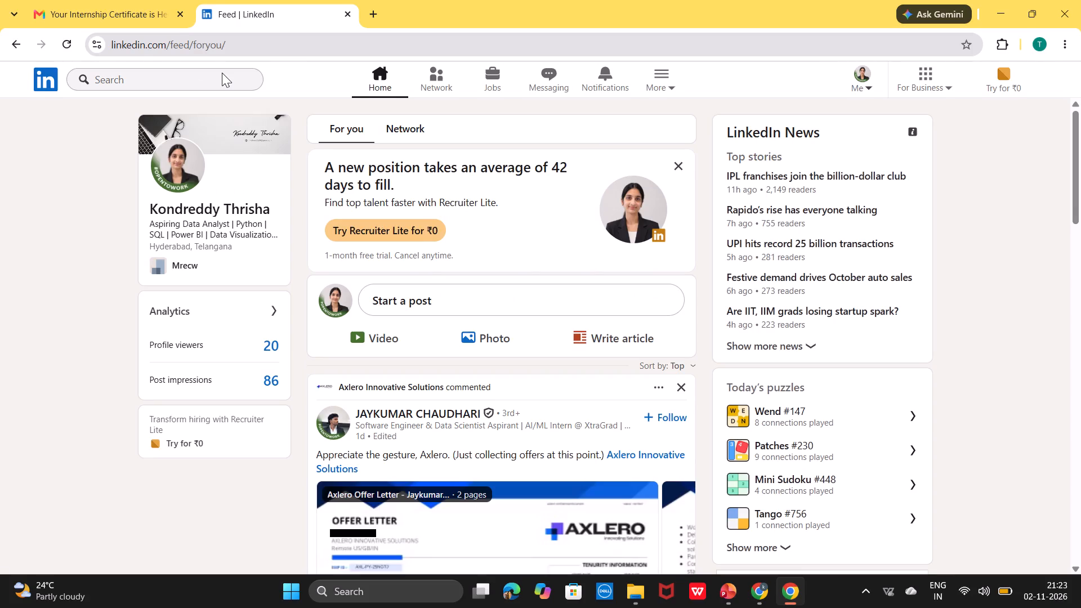
Open your own LinkedIn profile and look through its sections for the SkillCraft internship certificate post in the activity area.
left_click(178, 261)
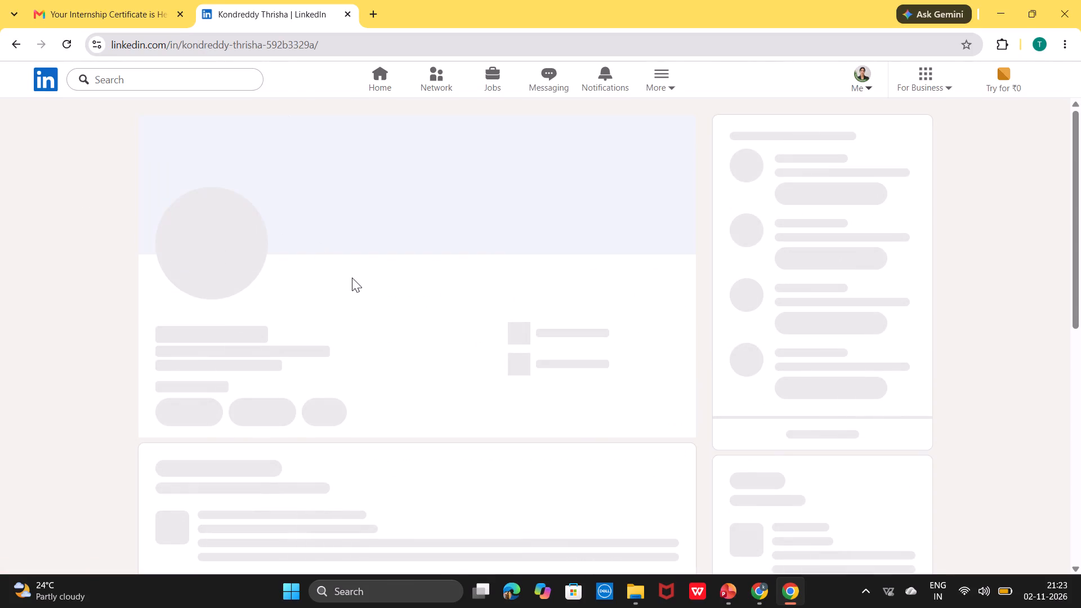
scroll(352, 278, "down", 1)
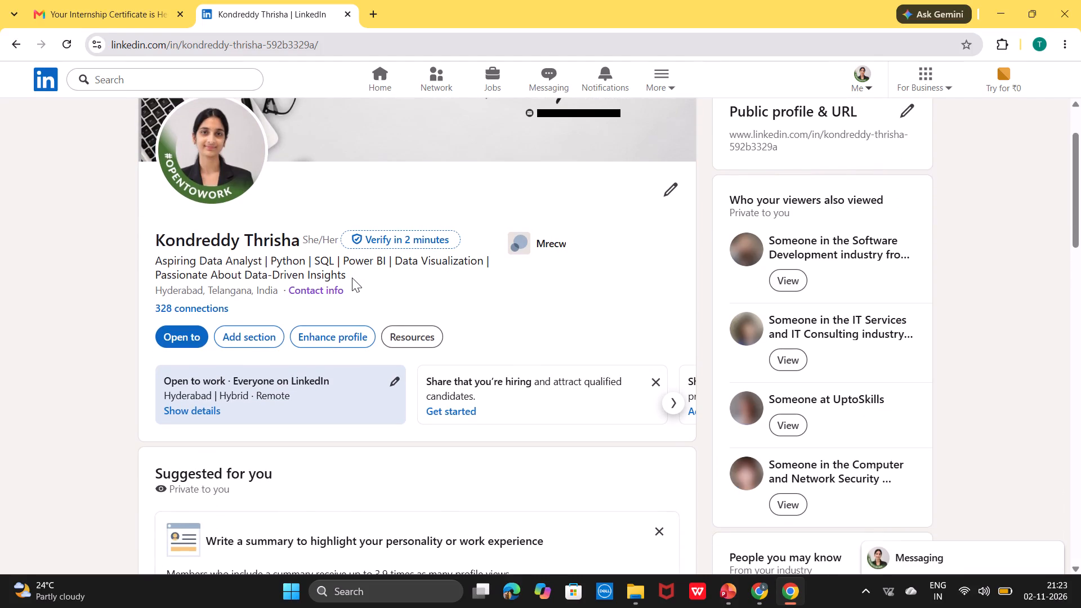
scroll(352, 278, "down", 2)
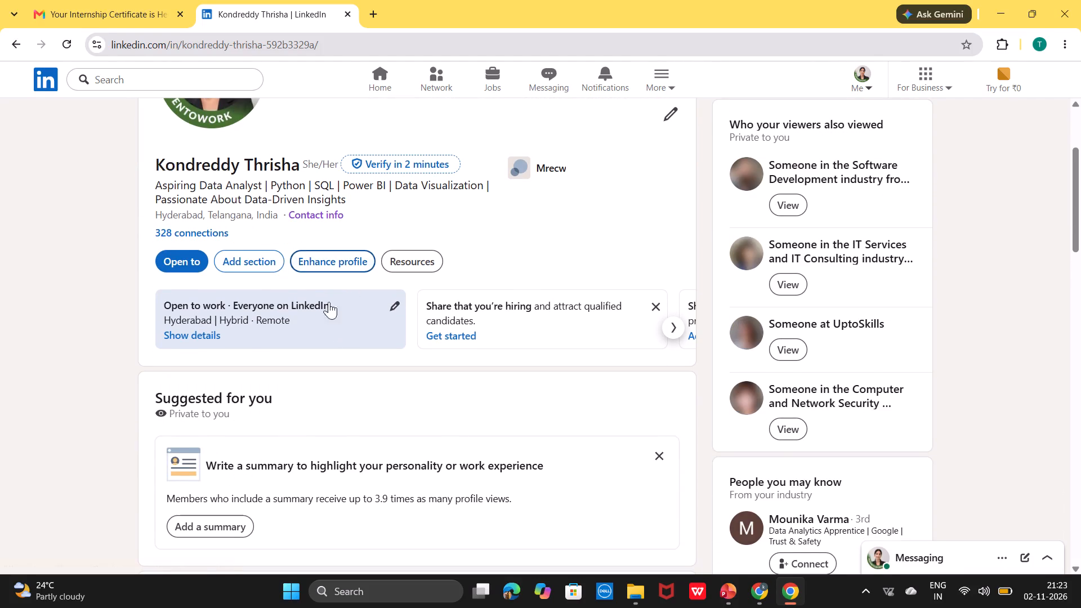
scroll(331, 339, "down", 4)
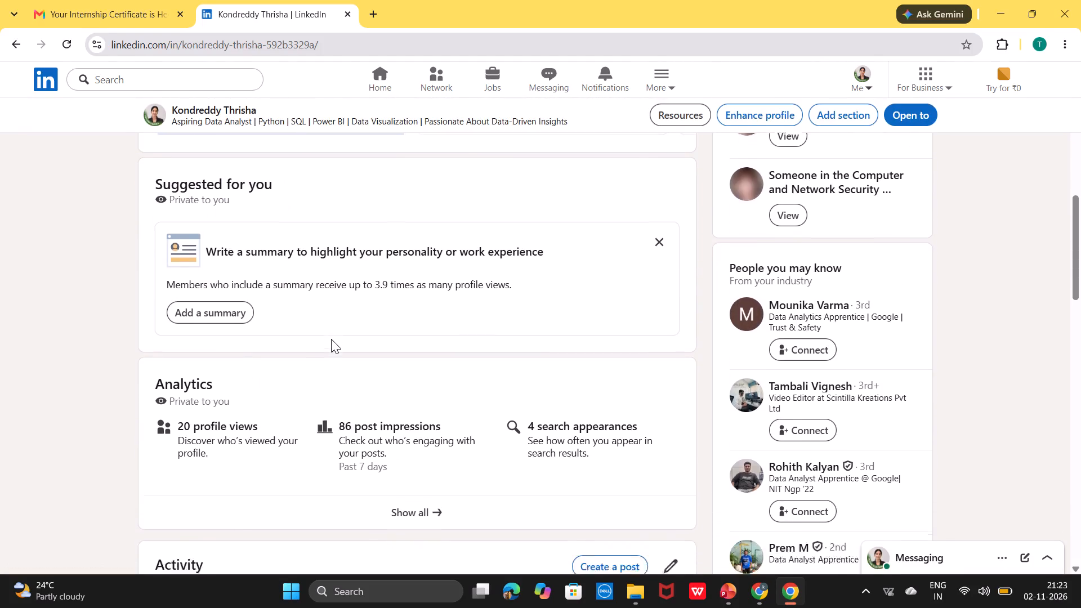
scroll(331, 339, "down", 7)
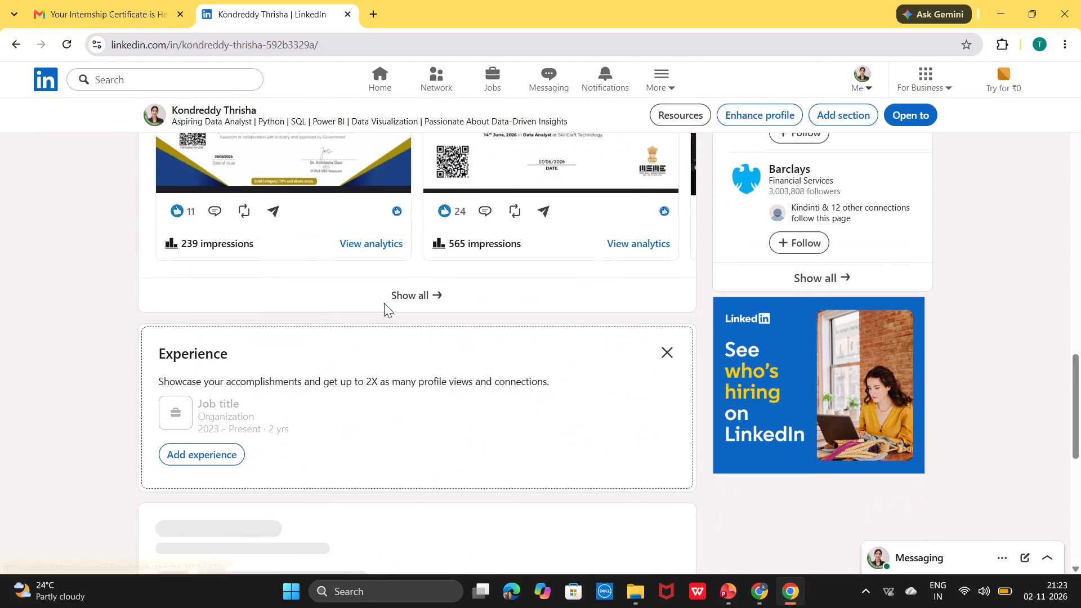
Find the first SkillCraft task post, on Superstore Sales Data Analysis, in the full LinkedIn activity list and open its video post.
left_click(397, 303)
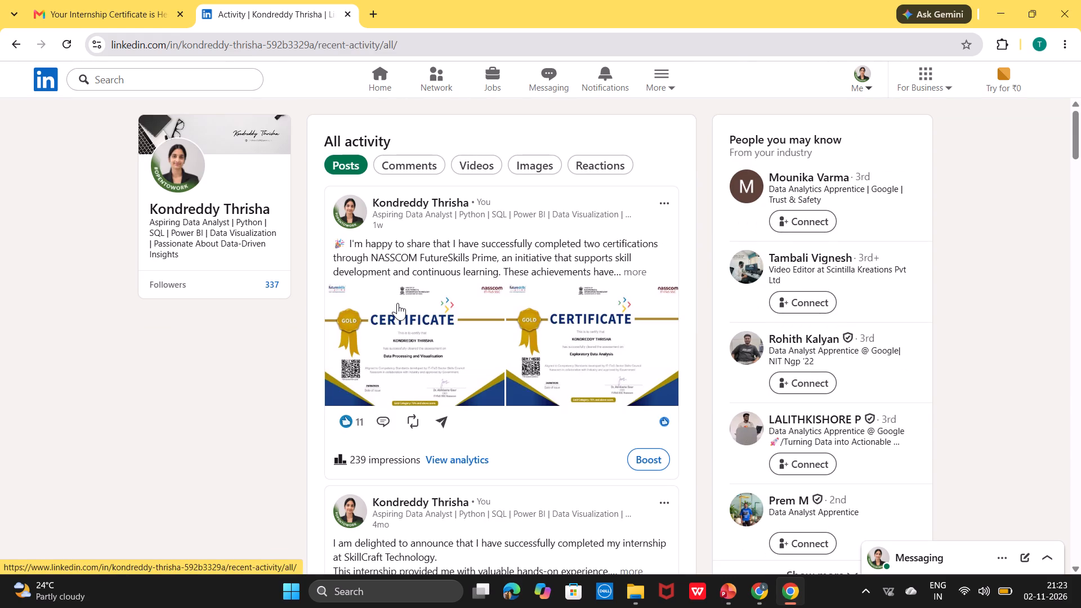
scroll(397, 303, "down", 8)
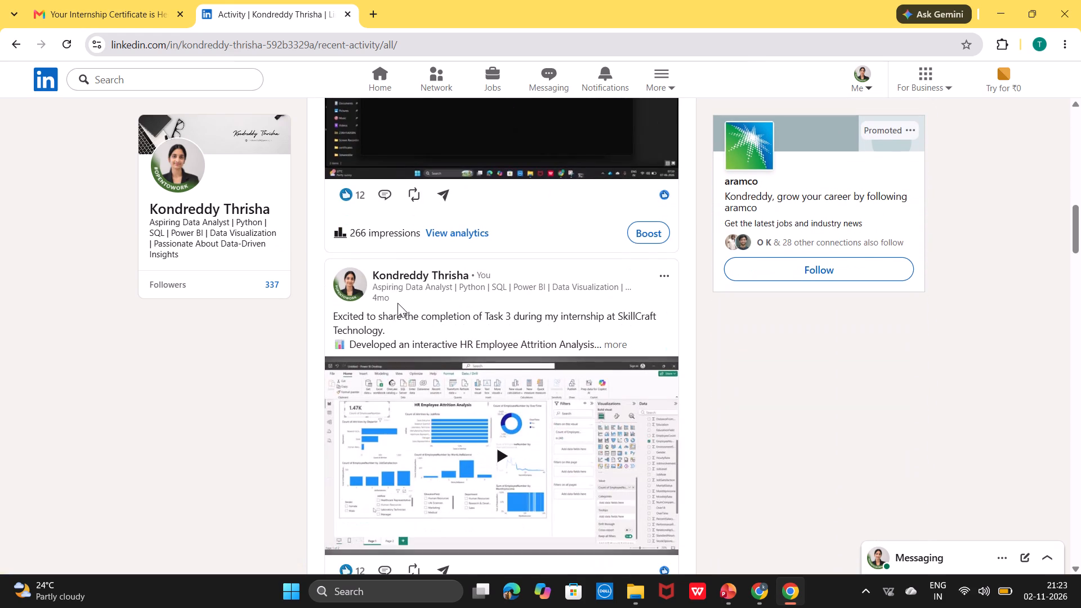
scroll(397, 303, "down", 2)
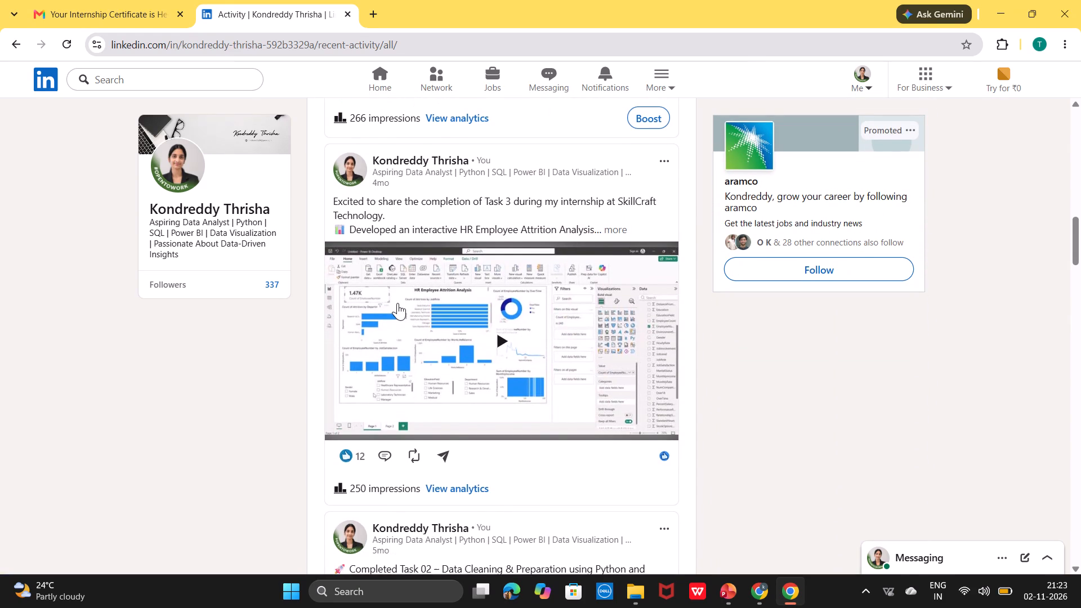
scroll(397, 303, "down", 4)
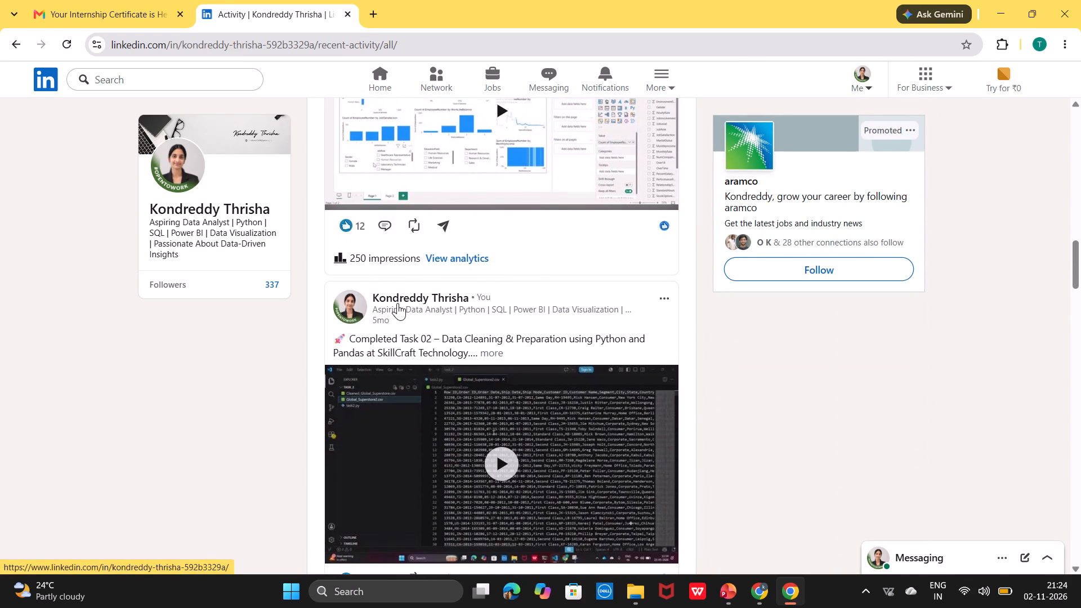
scroll(397, 303, "down", 6)
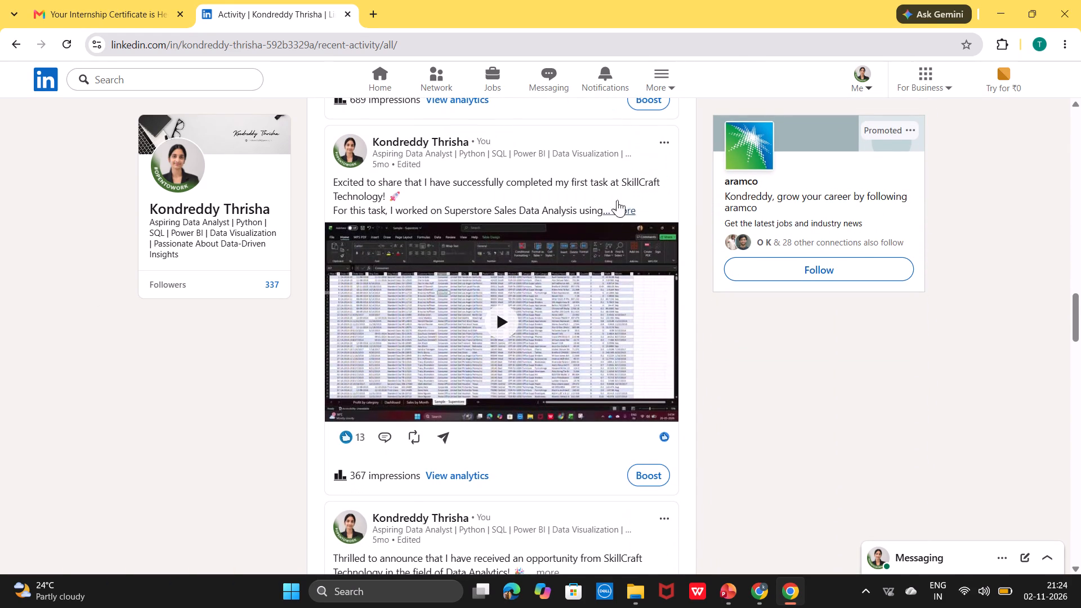
left_click(617, 208)
scroll(538, 340, "down", 2)
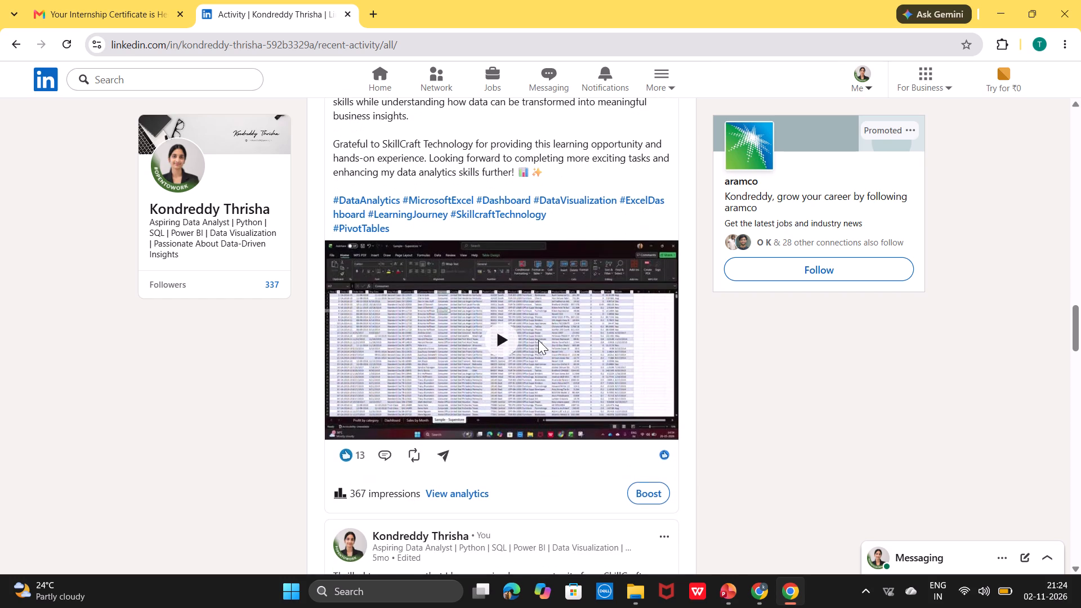
left_click(510, 339)
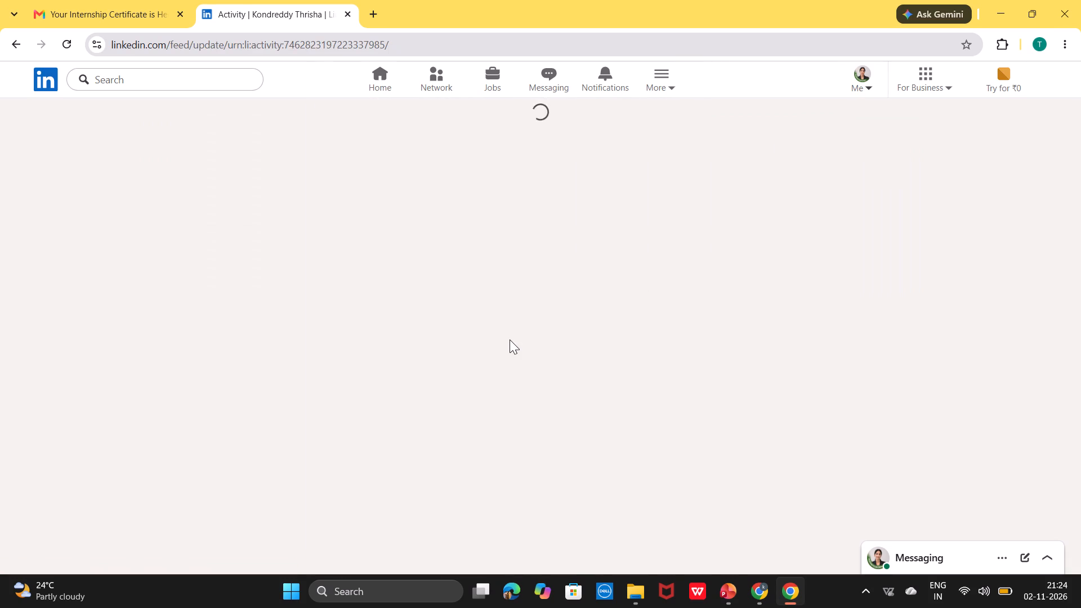
Play the post's video in full screen and pause it on the Superstore Sales Dashboard sheet.
scroll(510, 339, "down", 4)
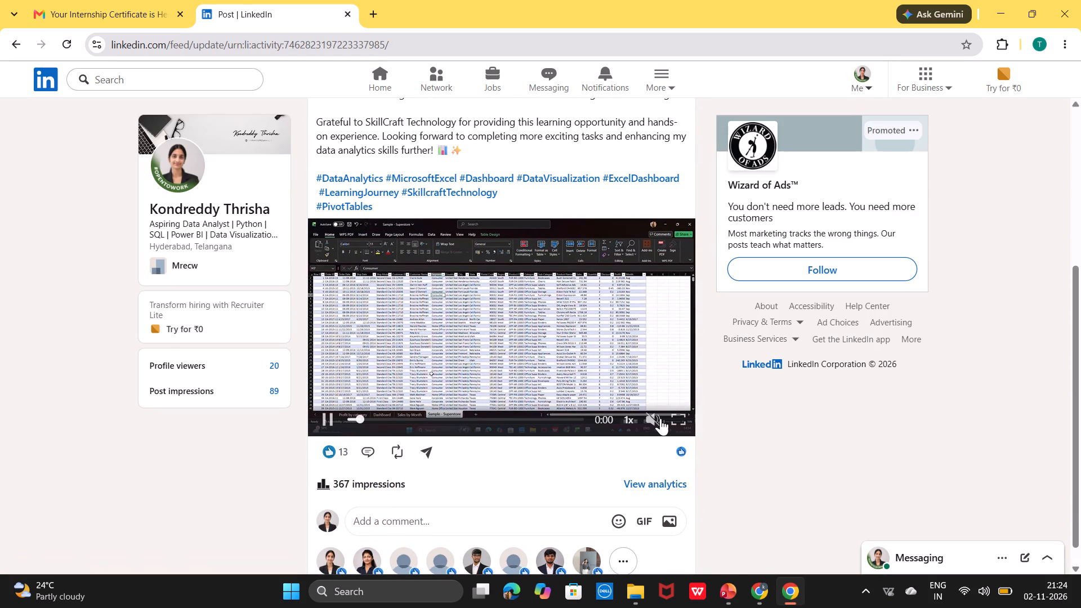
left_click(676, 419)
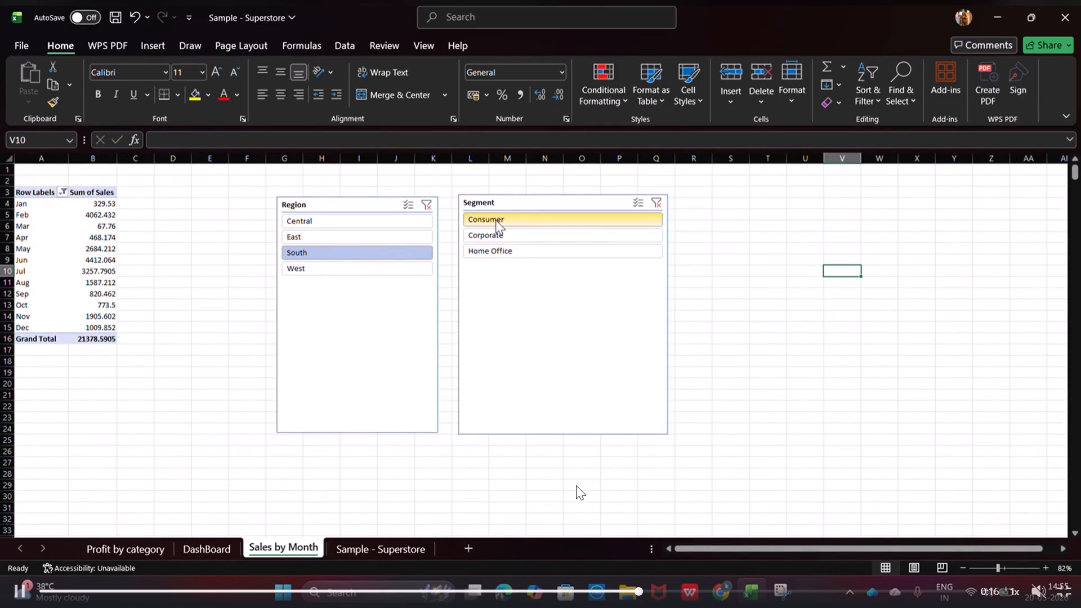
left_click(17, 597)
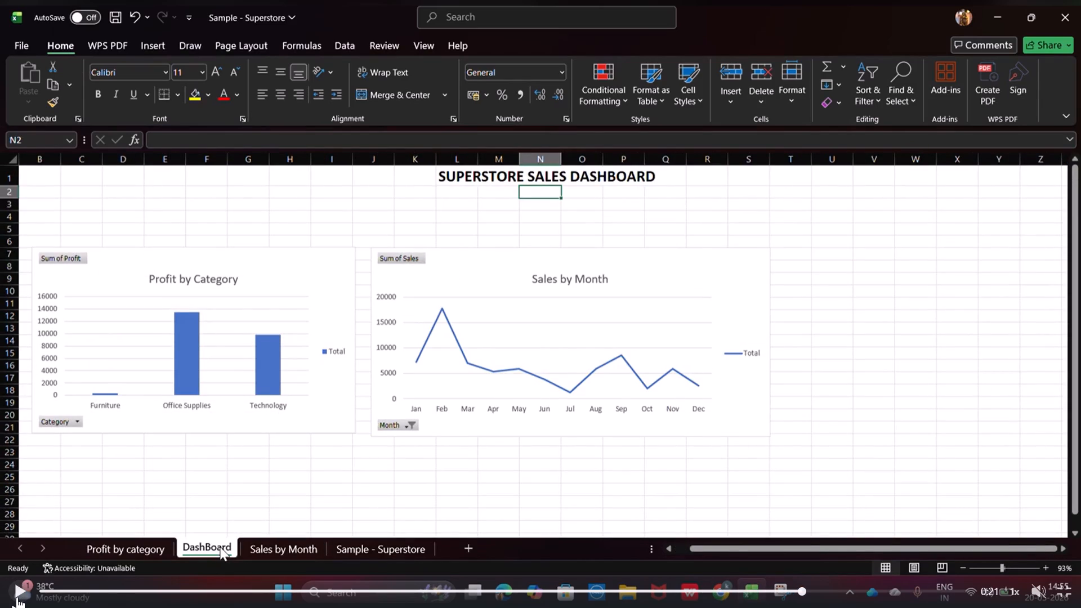
left_click(17, 597)
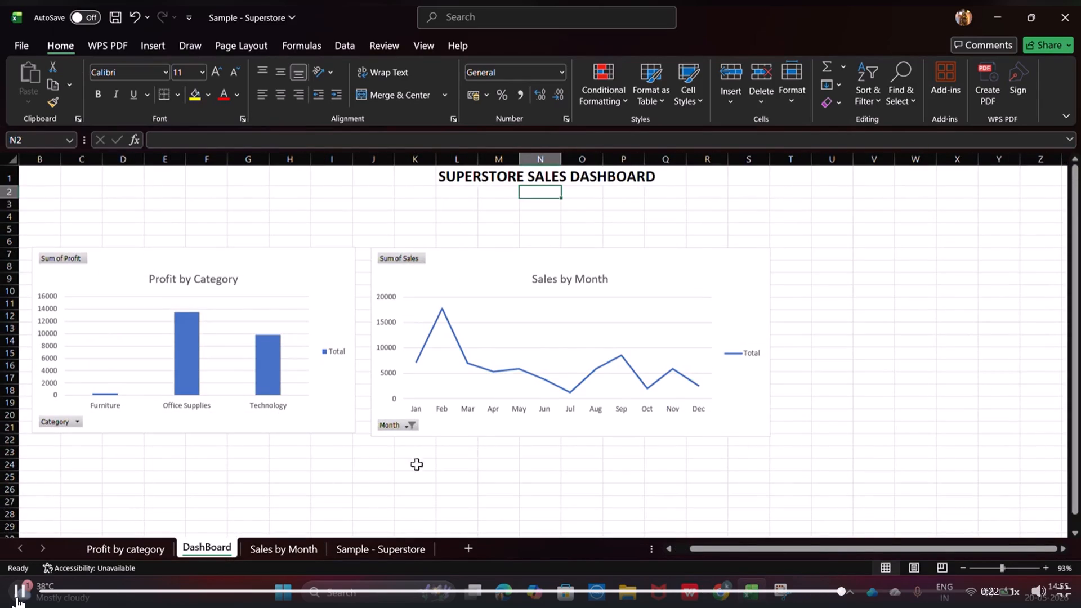
left_click(17, 597)
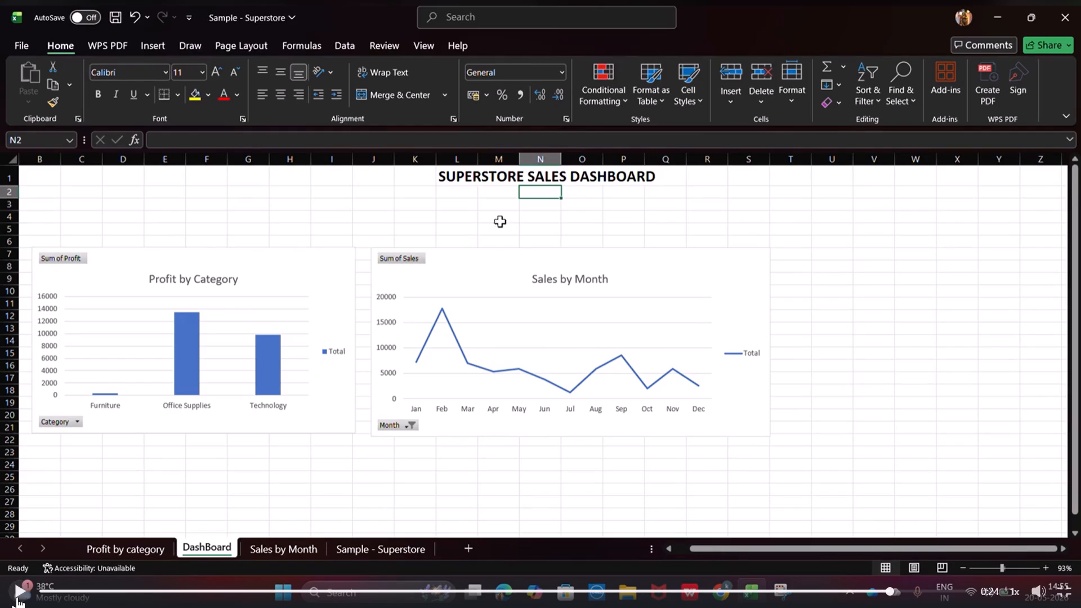
left_click(17, 597)
left_click(17, 597)
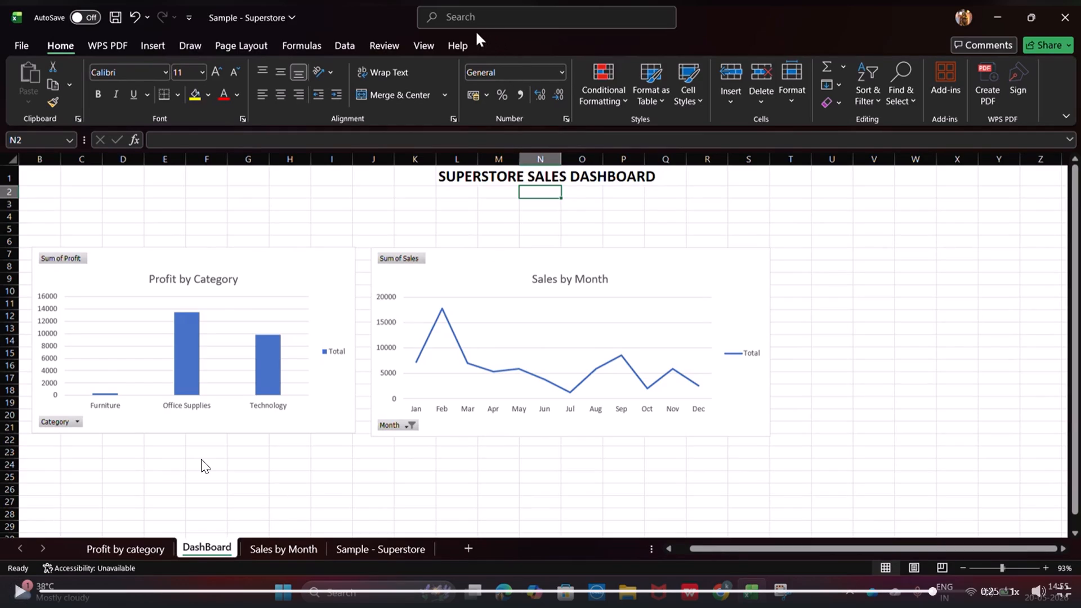
Snip the Profit by Category and Sales by Month charts from the paused frame, copy the capture and leave full screen.
key("Print")
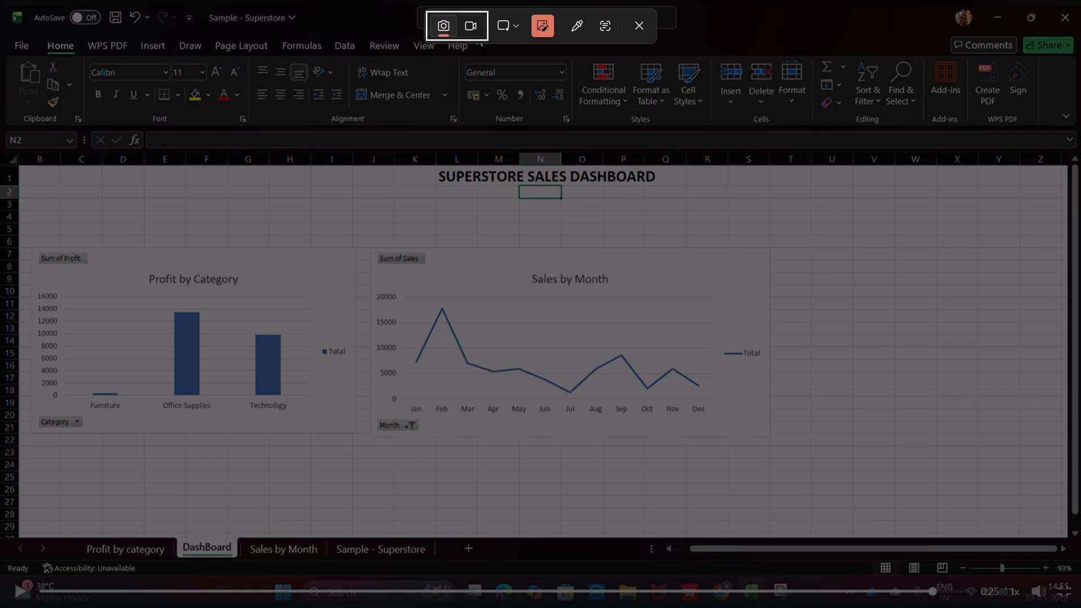
left_click_drag(19, 197, 536, 452)
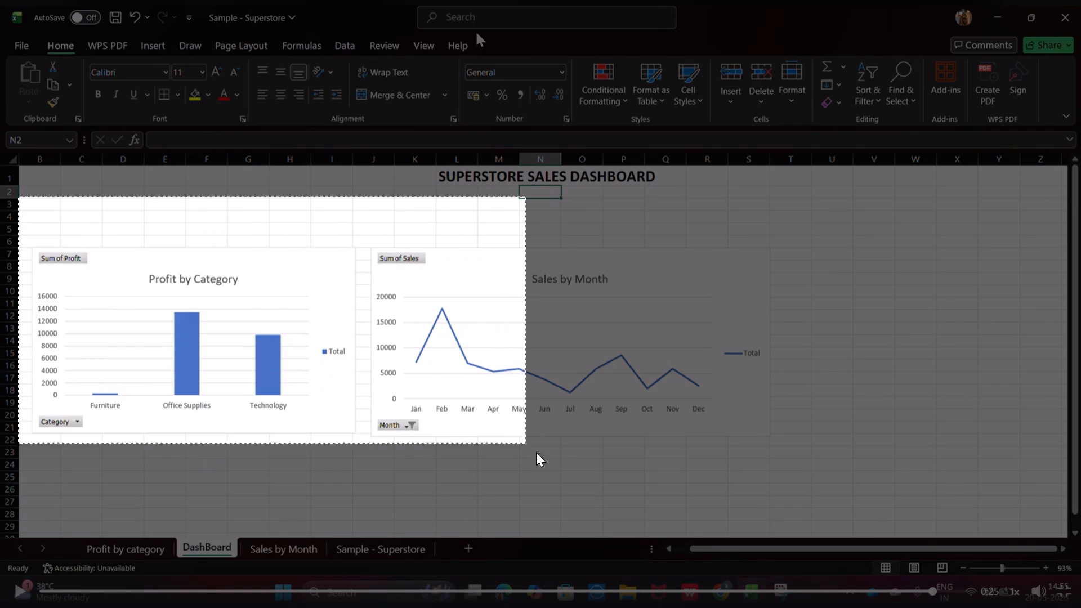
left_click_drag(536, 452, 810, 502)
scroll(589, 466, "right", 2)
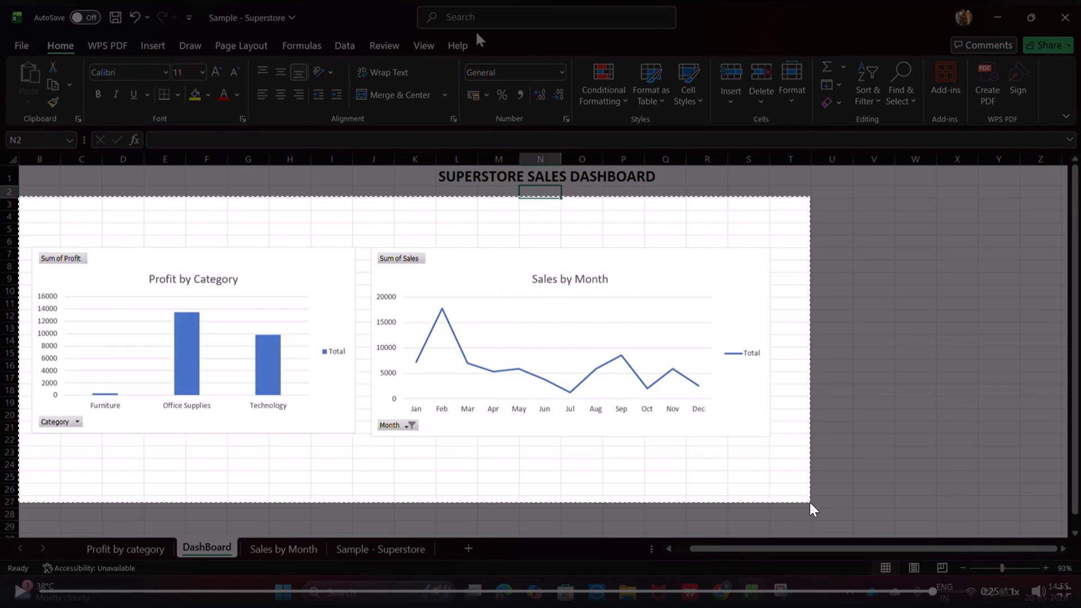
left_click_drag(810, 502, 808, 500)
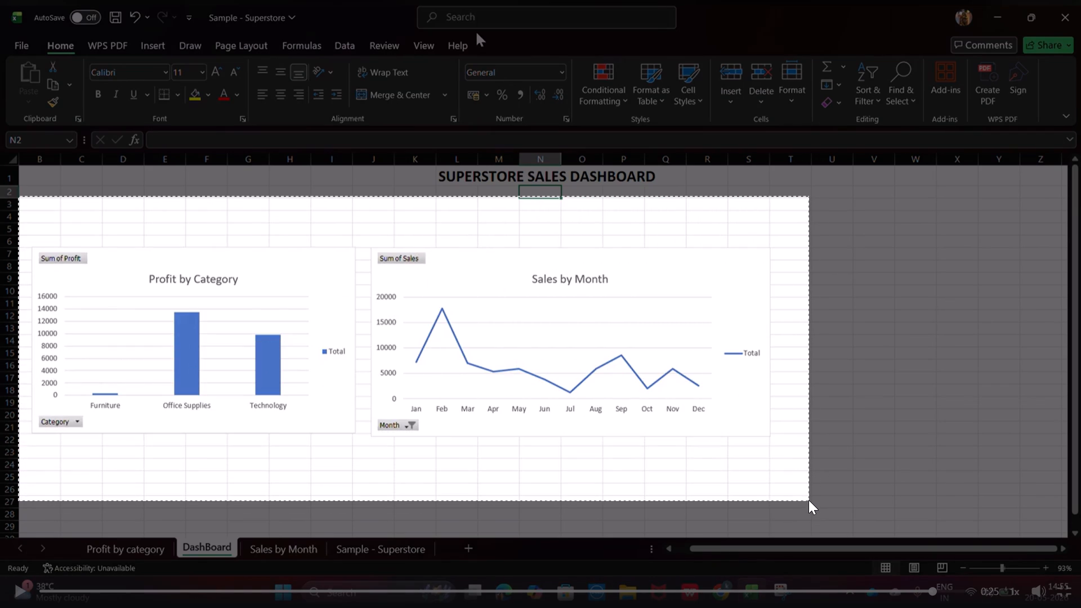
left_click_drag(808, 500, 808, 498)
key("ctrl+c")
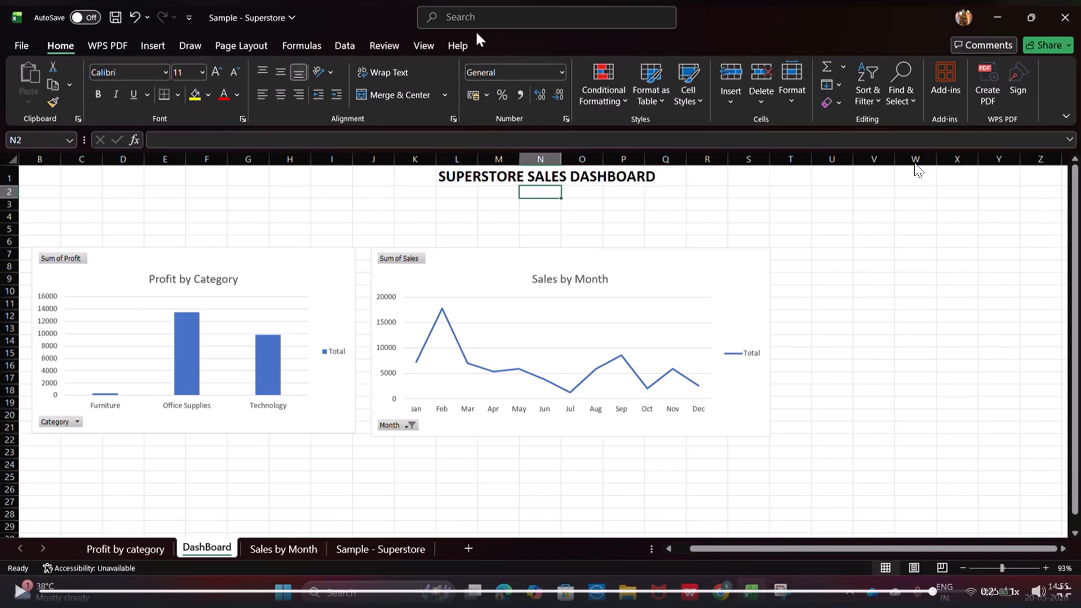
left_click(997, 21)
key("Escape")
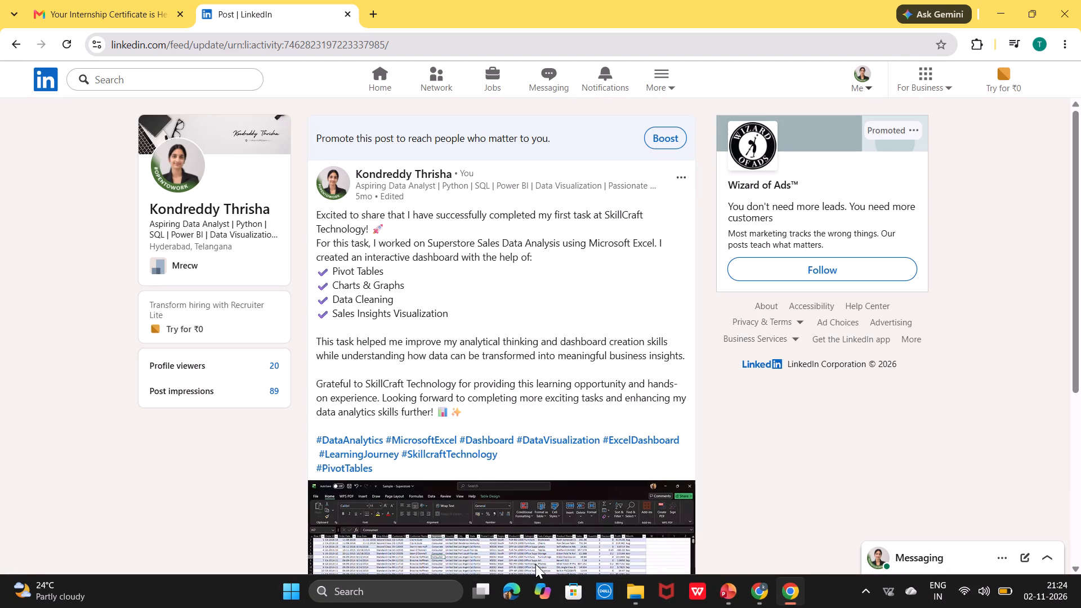
Switch to the SkillCraft presentation in PowerPoint and delete the "INSERT POWER BI / EDA GRAPHS" placeholder text on the Output Analysis: Graphs slide.
left_click(723, 597)
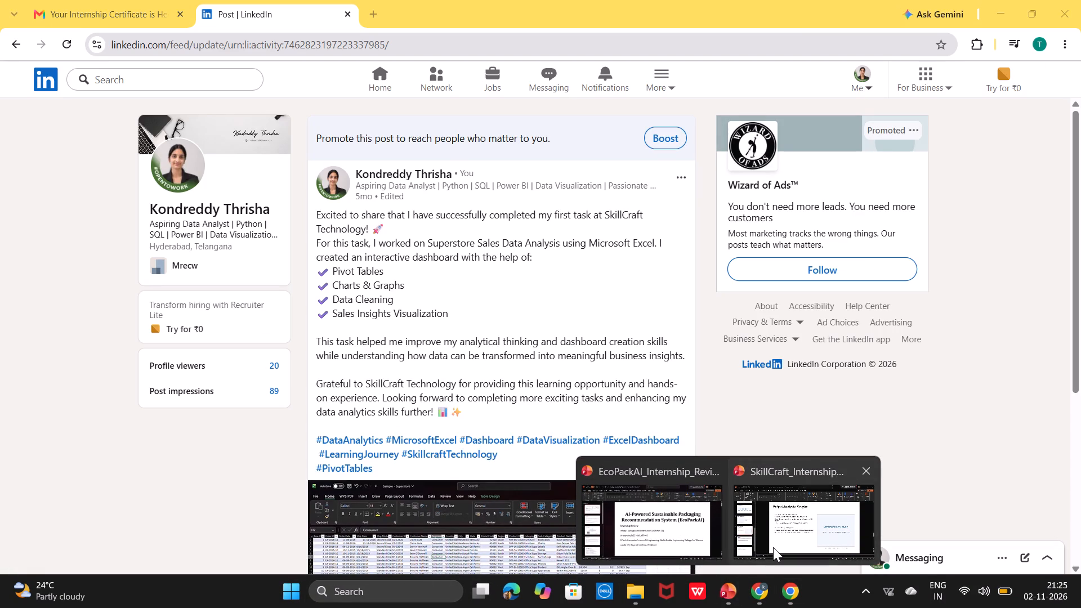
left_click(773, 547)
left_click(745, 332)
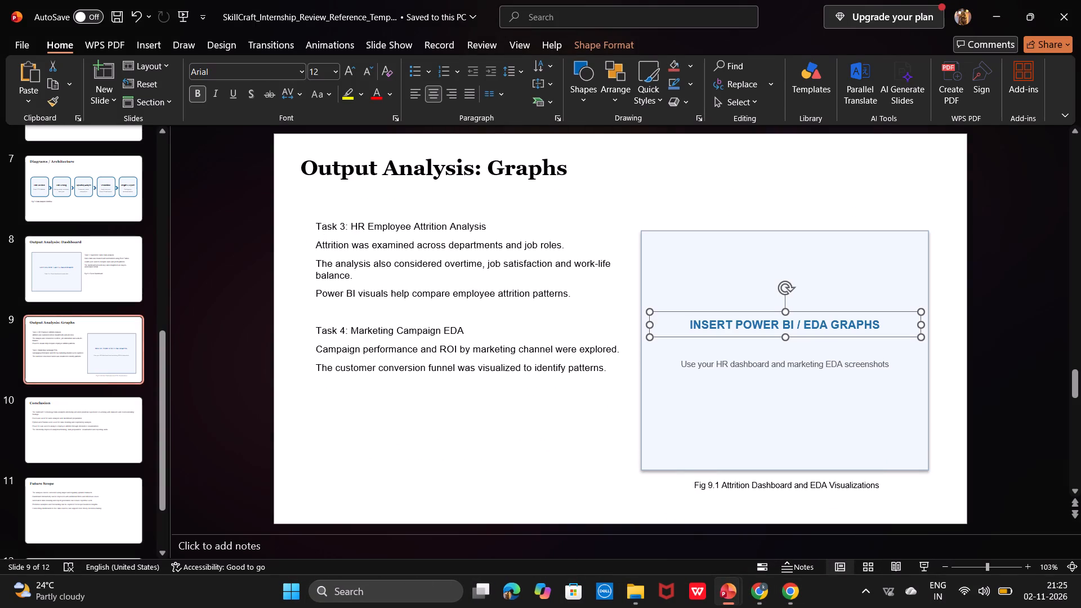
key("Delete")
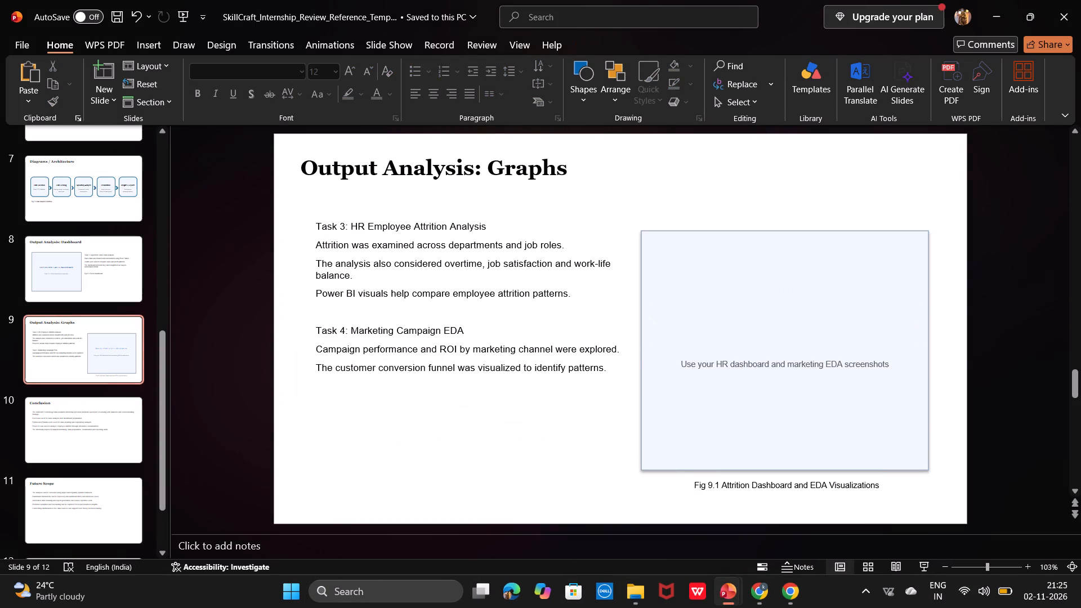
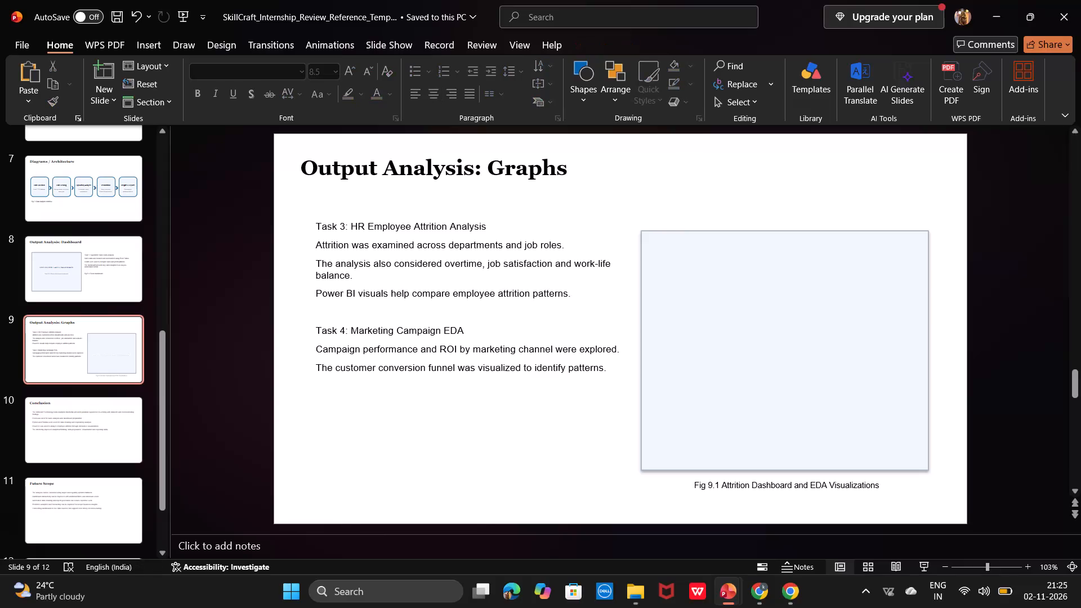
Paste the captured charts onto the Output Analysis: Graphs slide, narrow the picture to about 11.7 cm and place it over the blue placeholder box.
key("ctrl+v")
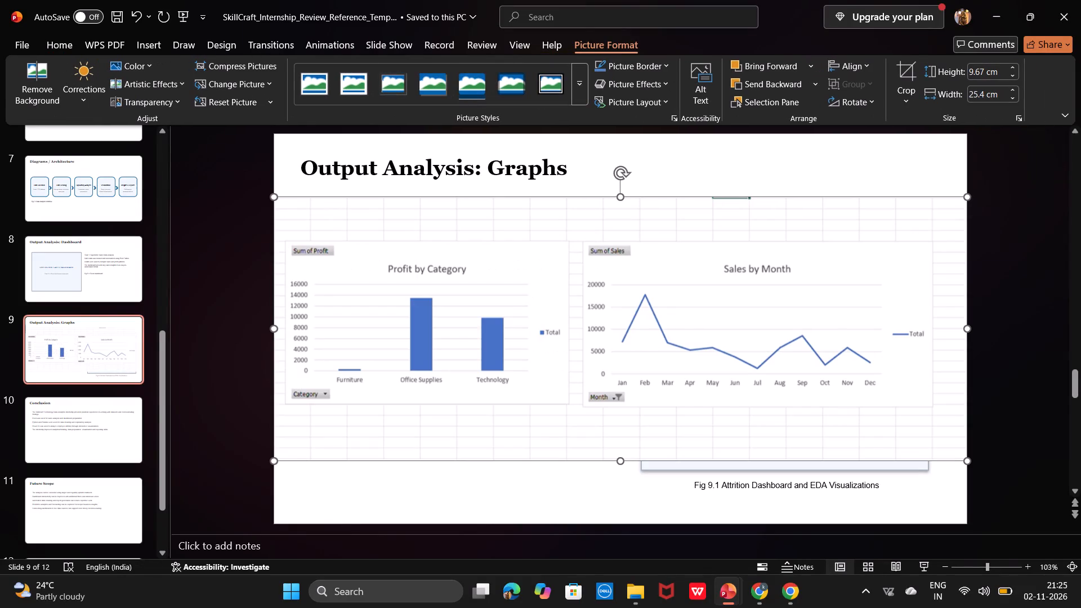
left_click_drag(969, 329, 911, 330)
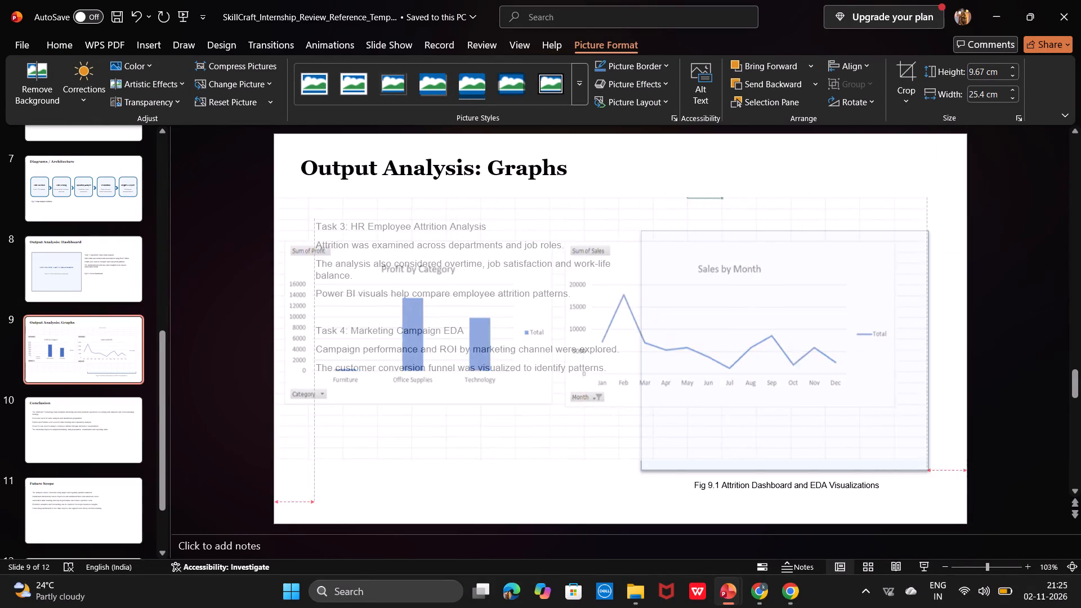
left_click_drag(911, 330, 822, 324)
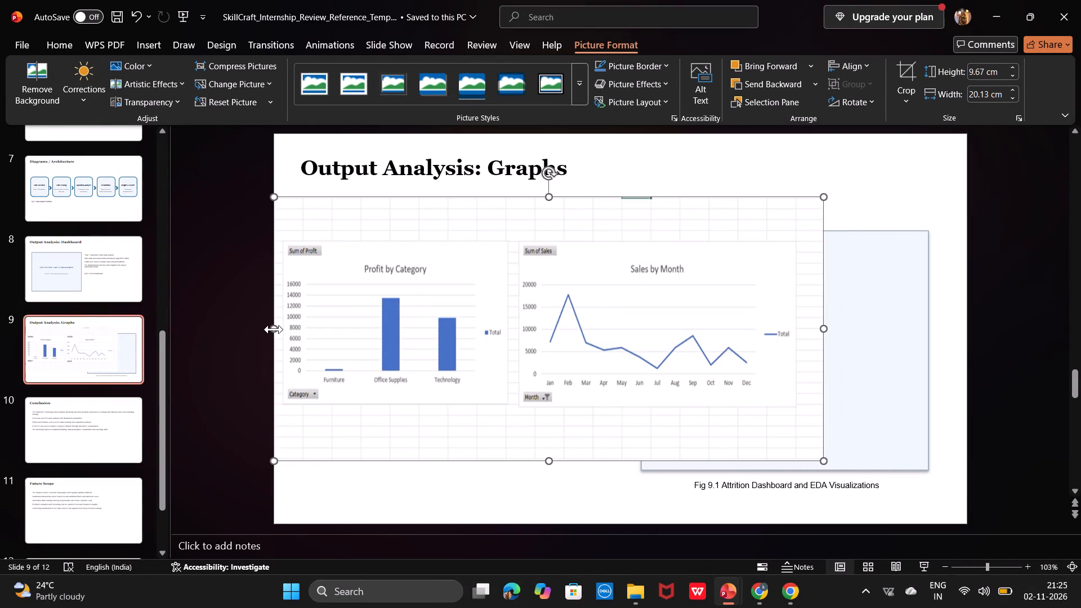
left_click_drag(274, 329, 454, 326)
left_click_drag(610, 296, 663, 307)
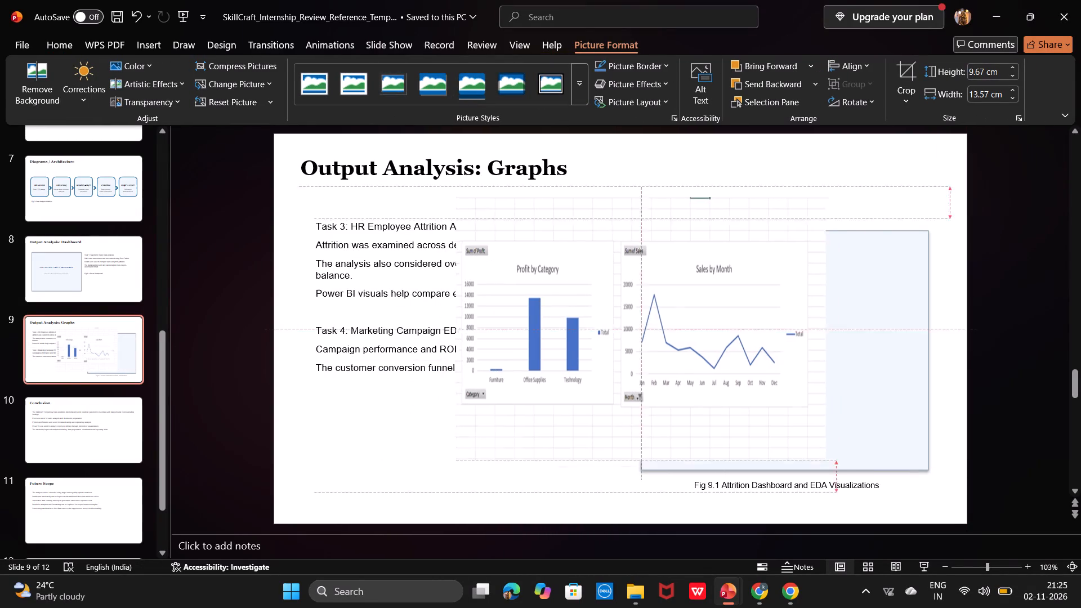
left_click_drag(663, 307, 639, 319)
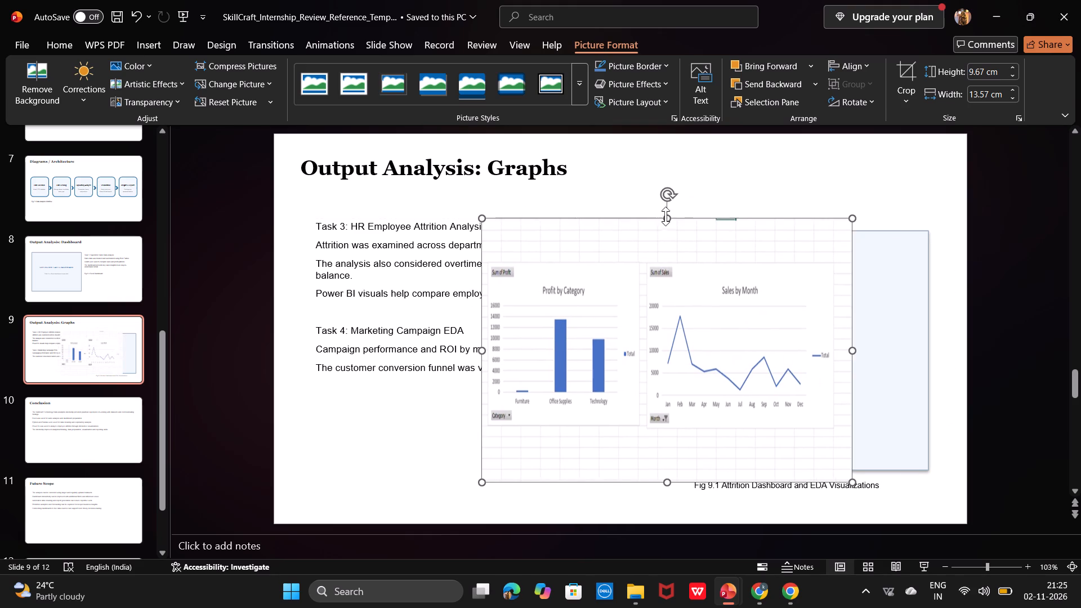
left_click_drag(482, 349, 533, 354)
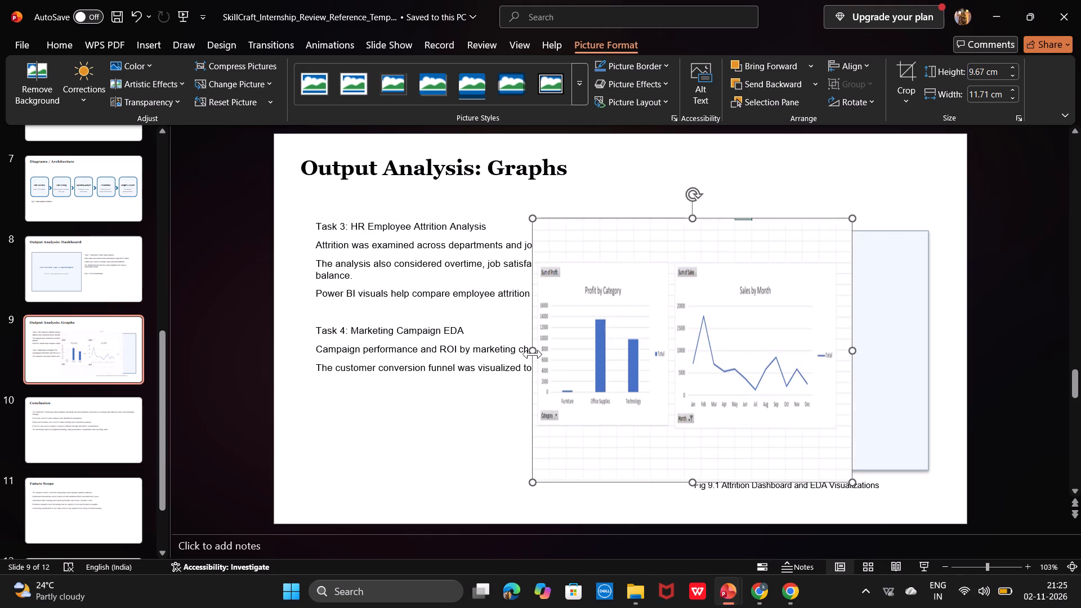
left_click_drag(671, 337, 758, 336)
Shift the Task 3 and Task 4 text box slightly toward the slide's left edge, away from the charts picture.
left_click(437, 276)
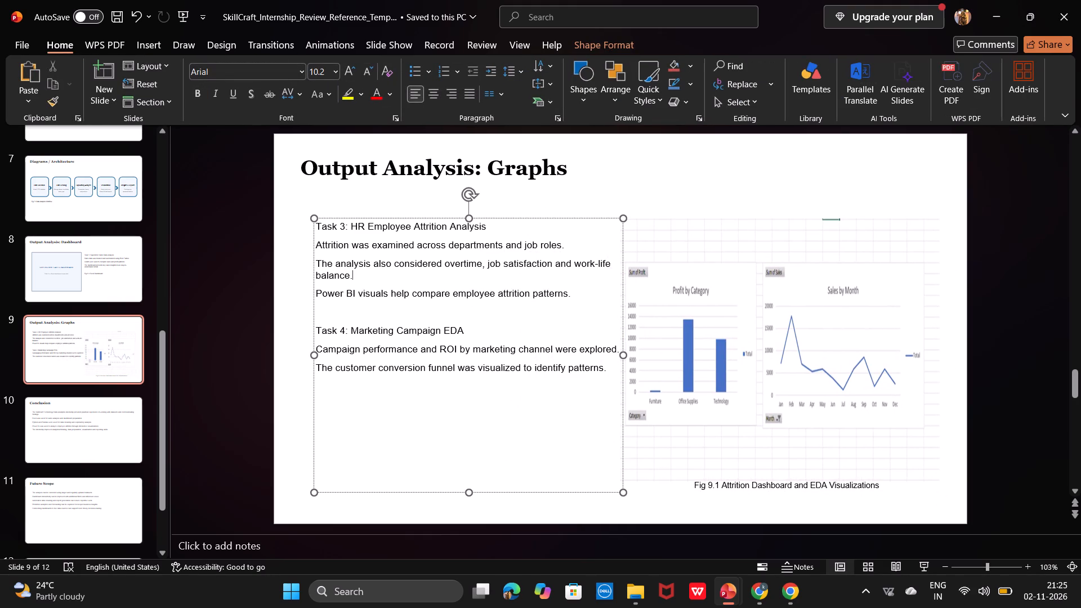
left_click_drag(315, 360, 293, 361)
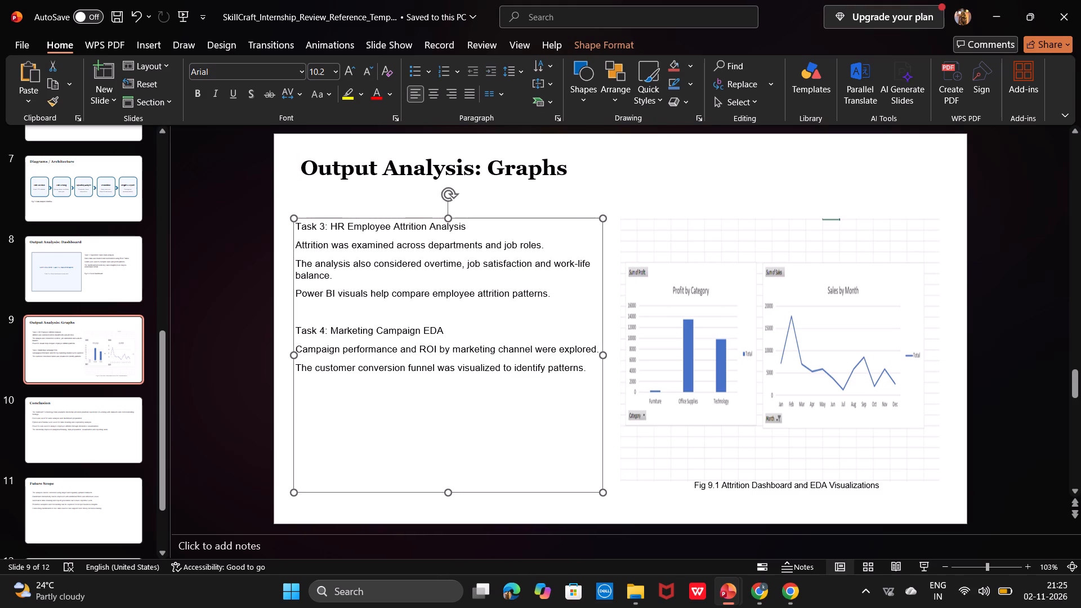
Resize the charts picture to about 9.82 cm high by 12.34 cm wide and position it just above the Fig 9.1 caption.
left_click(668, 304)
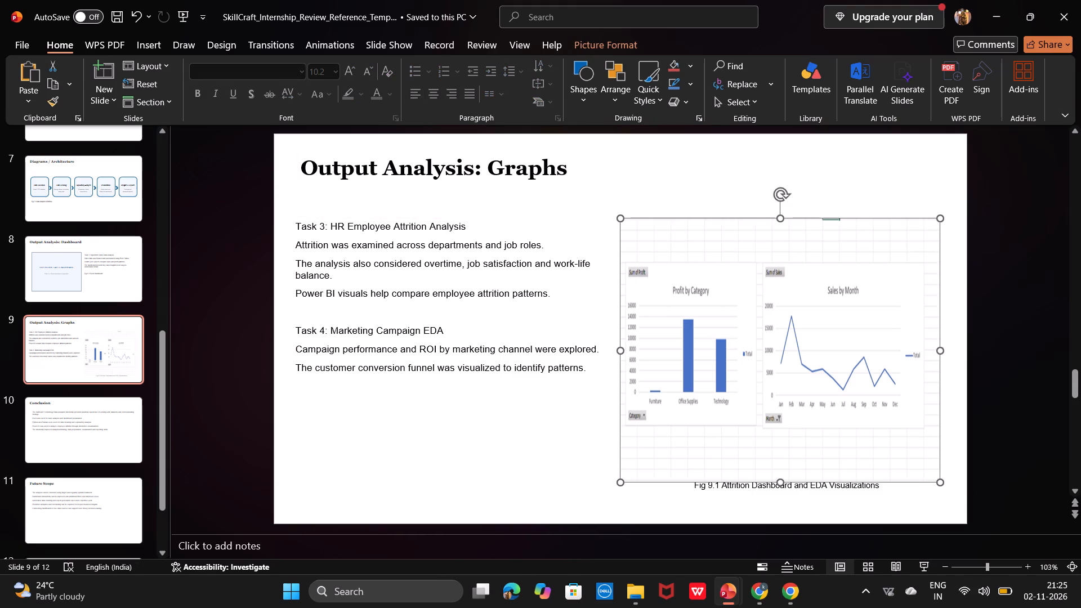
left_click_drag(617, 350, 604, 342)
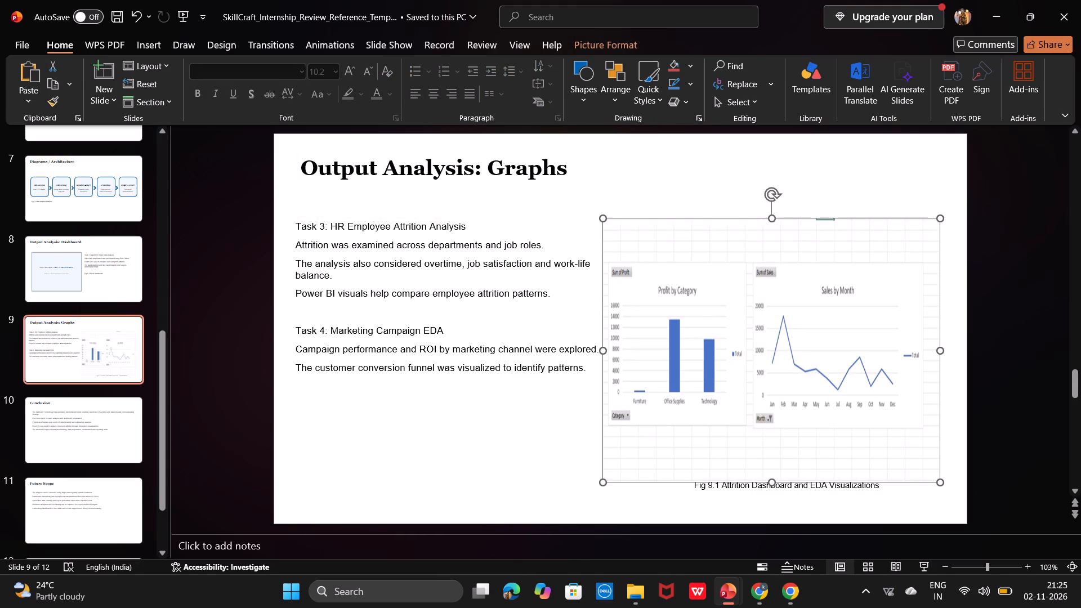
left_click(755, 441)
left_click_drag(755, 441, 757, 392)
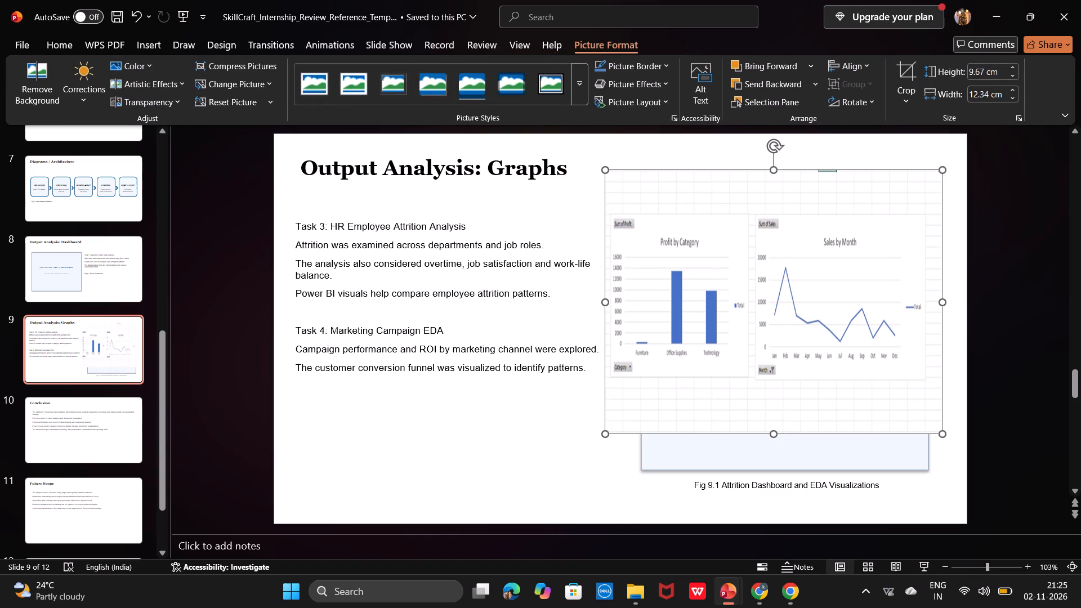
left_click_drag(759, 403, 762, 437)
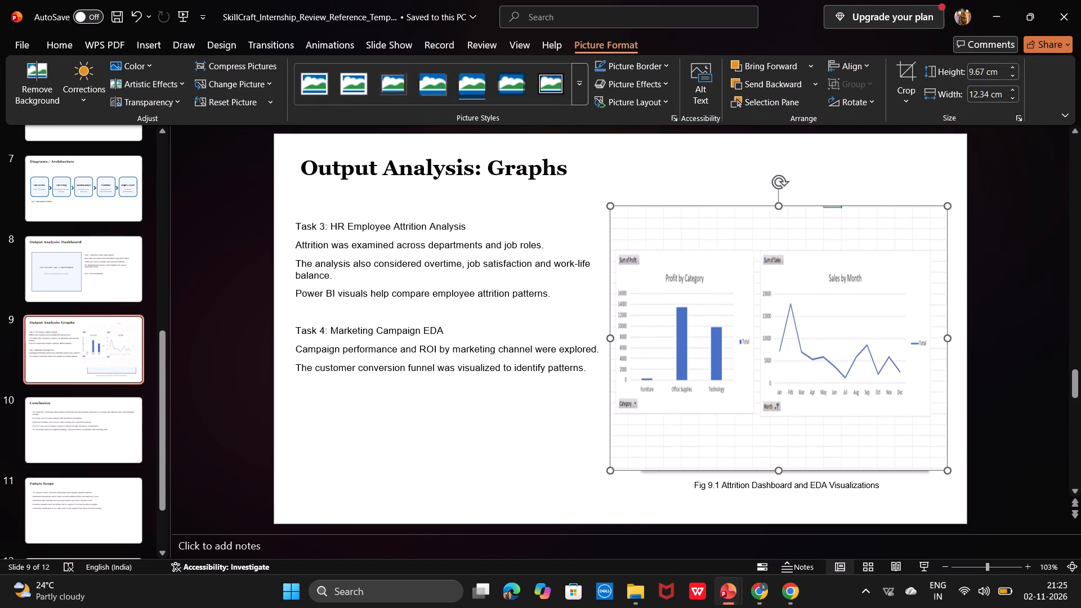
left_click(780, 472)
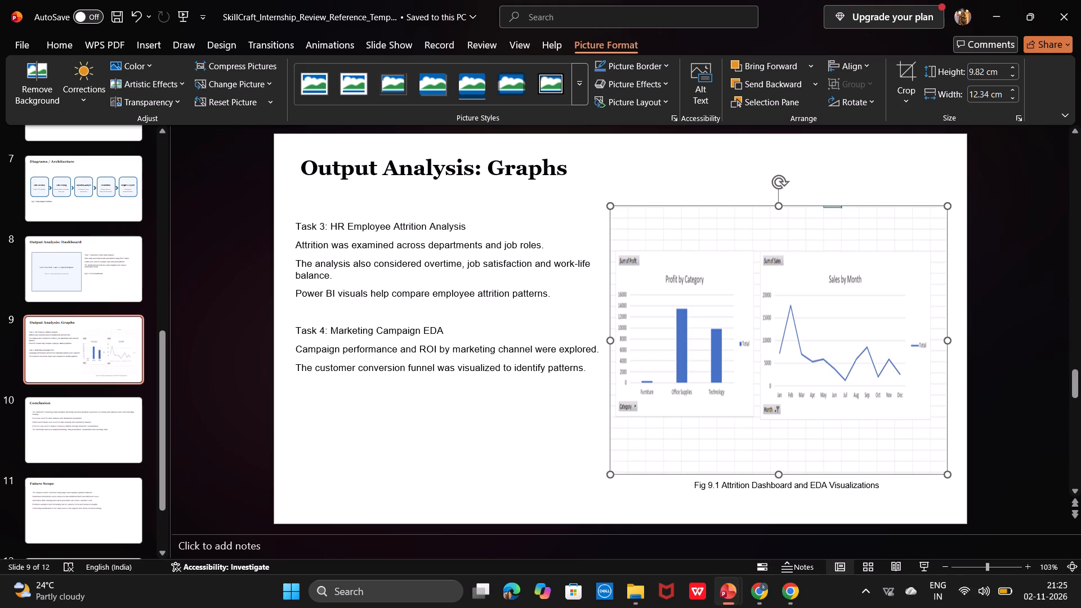
Set the Task 3 and Task 4 text on the Output Analysis: Graphs slide to 14 pt and justify it.
left_click(457, 279)
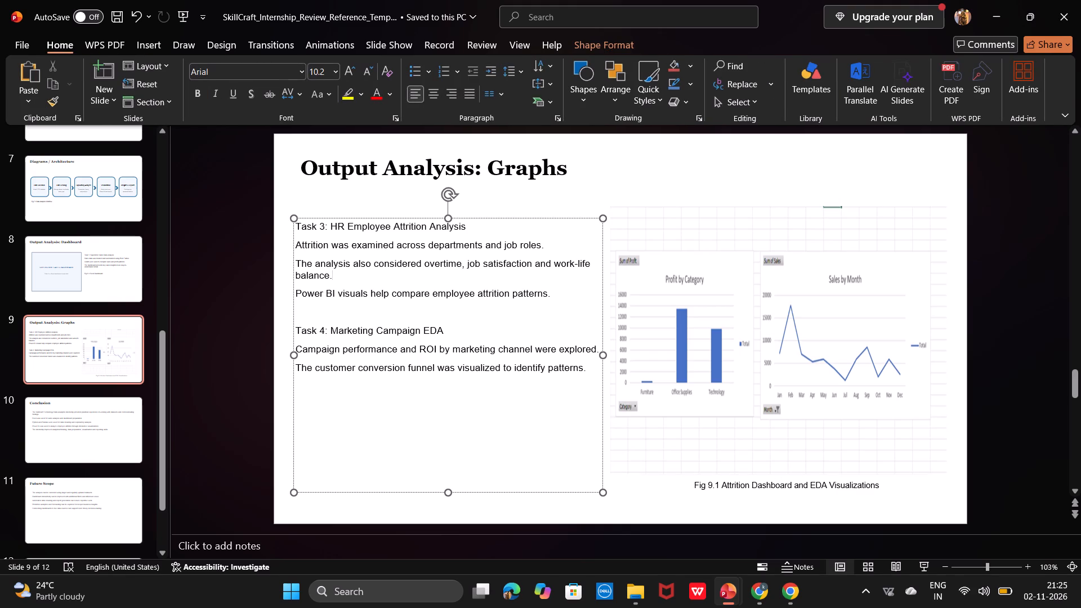
left_click_drag(297, 227, 584, 384)
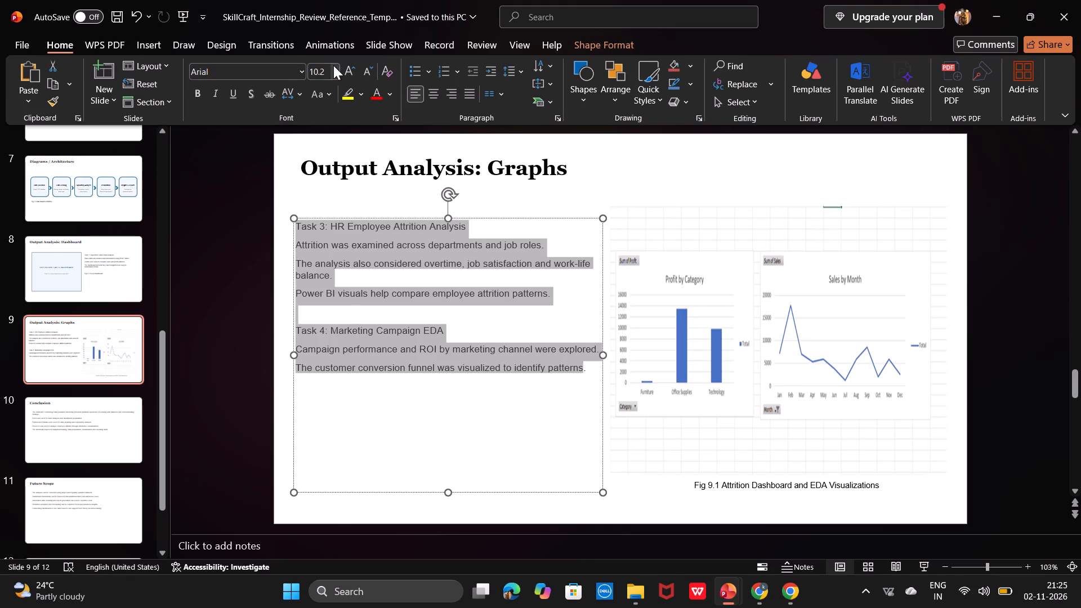
left_click(336, 66)
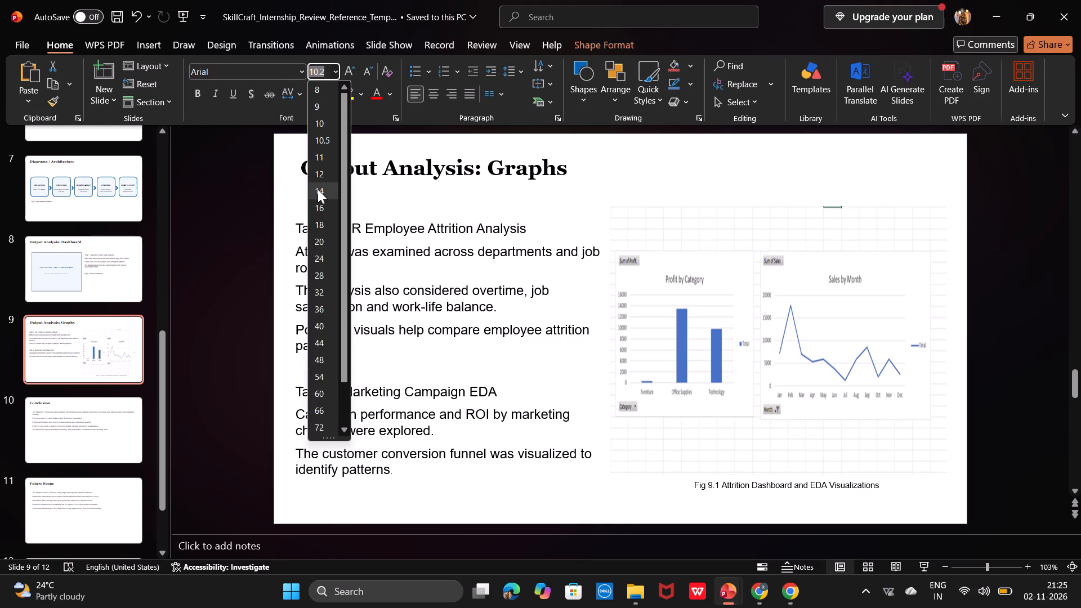
left_click(318, 189)
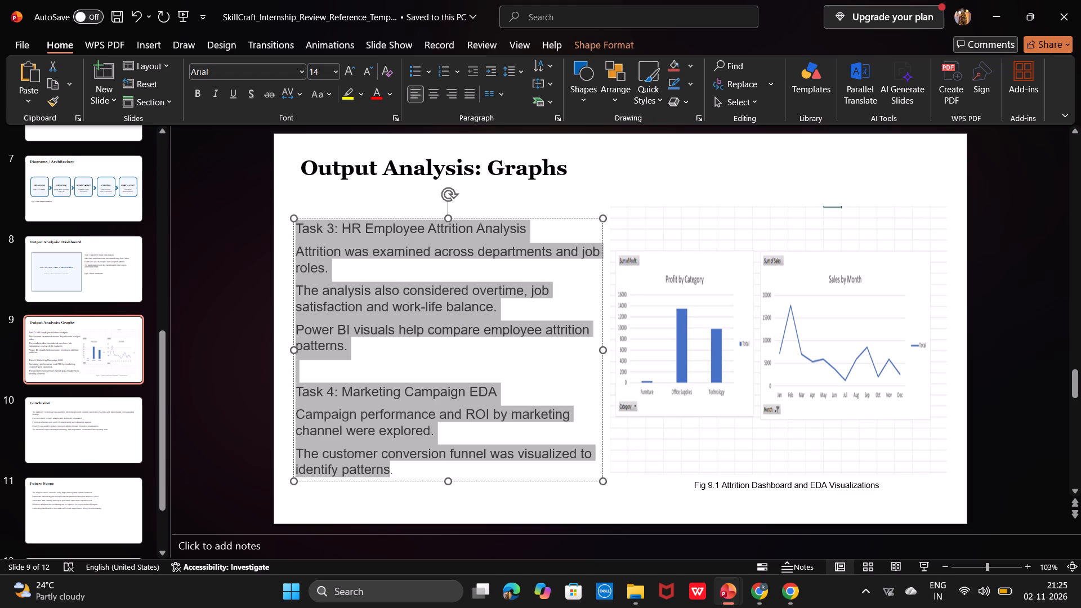
left_click(467, 100)
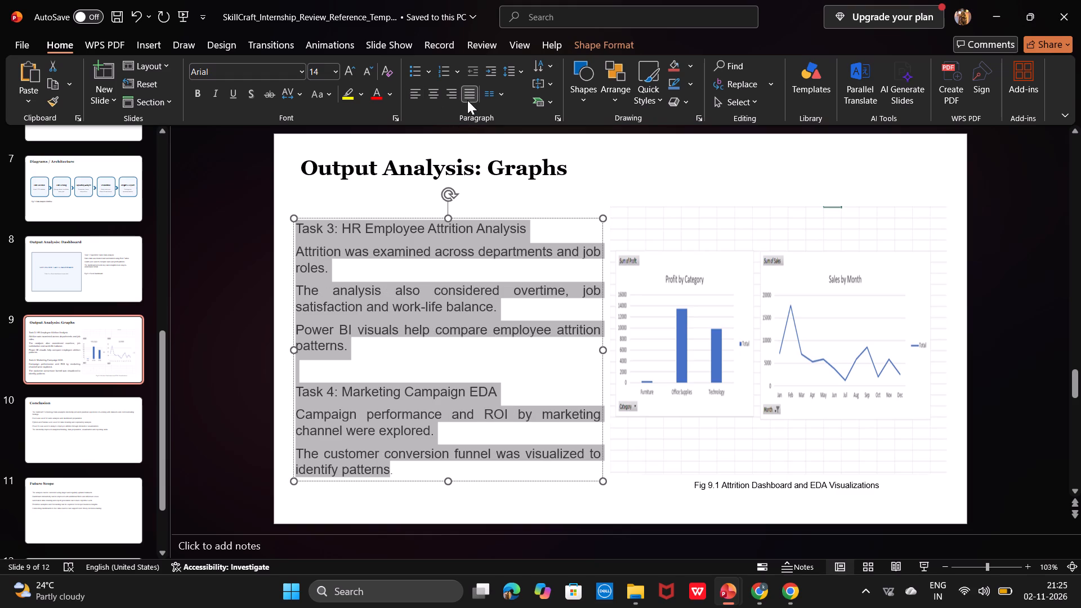
left_click(510, 352)
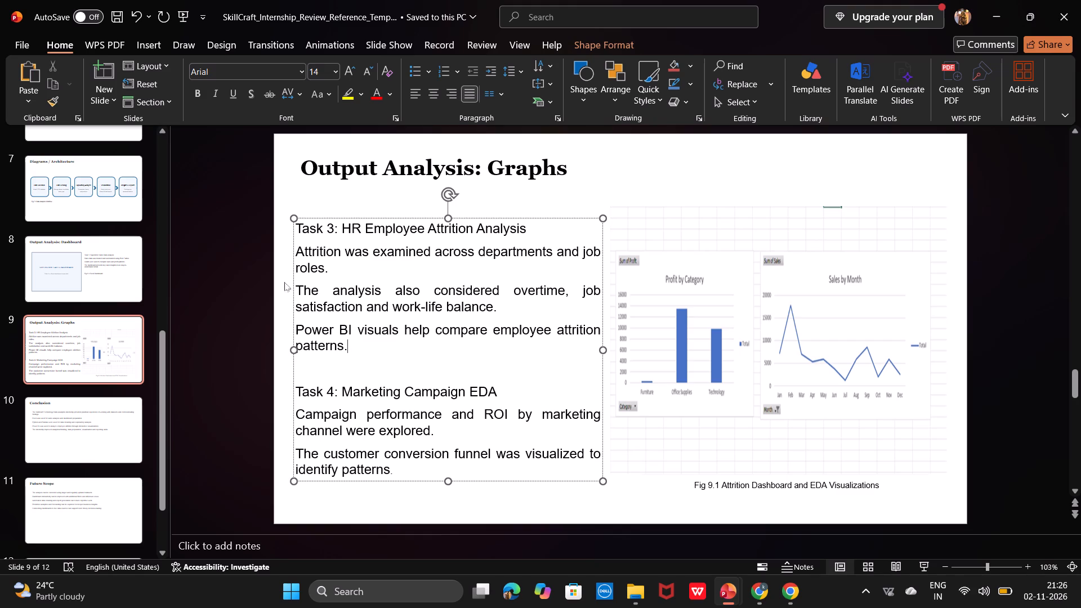
Check the Output Analysis: Dashboard slide, then copy the charts picture from the Output Analysis: Graphs slide and delete it there.
left_click(106, 269)
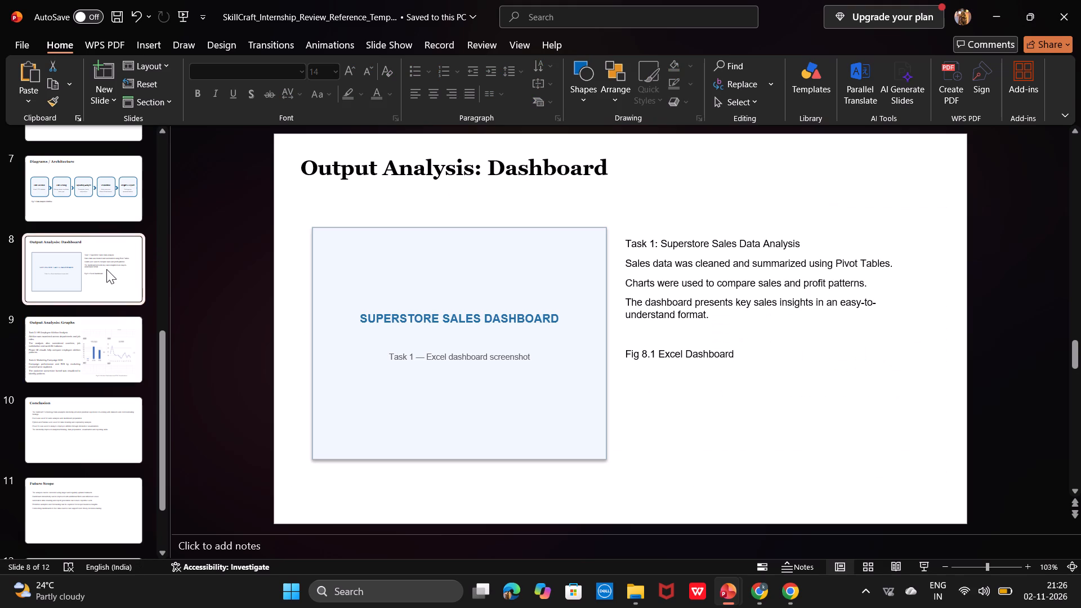
scroll(106, 269, "up", 1)
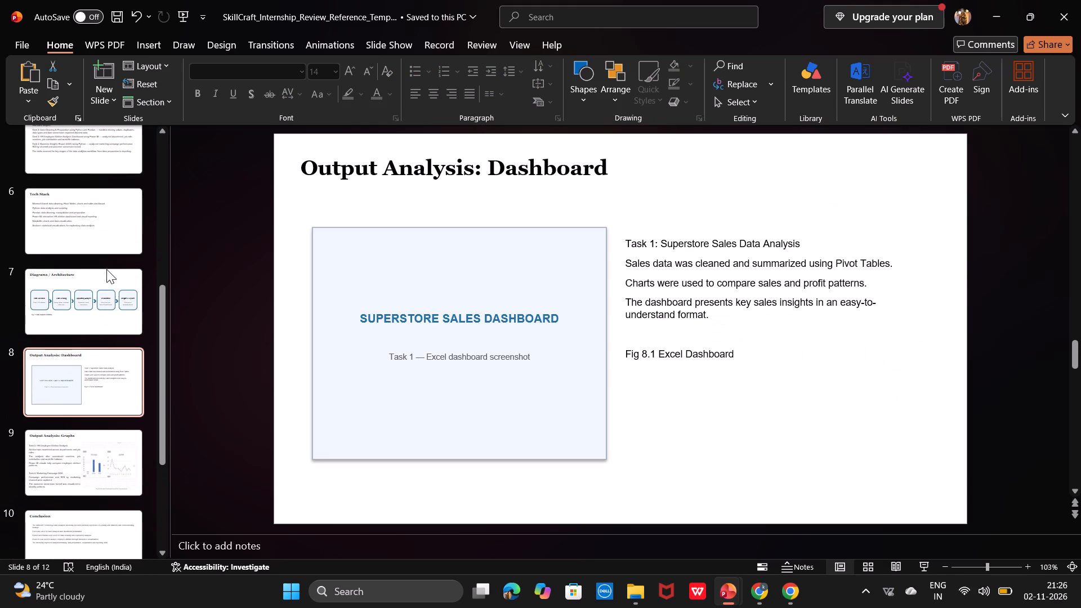
scroll(106, 269, "up", 1)
left_click(110, 388)
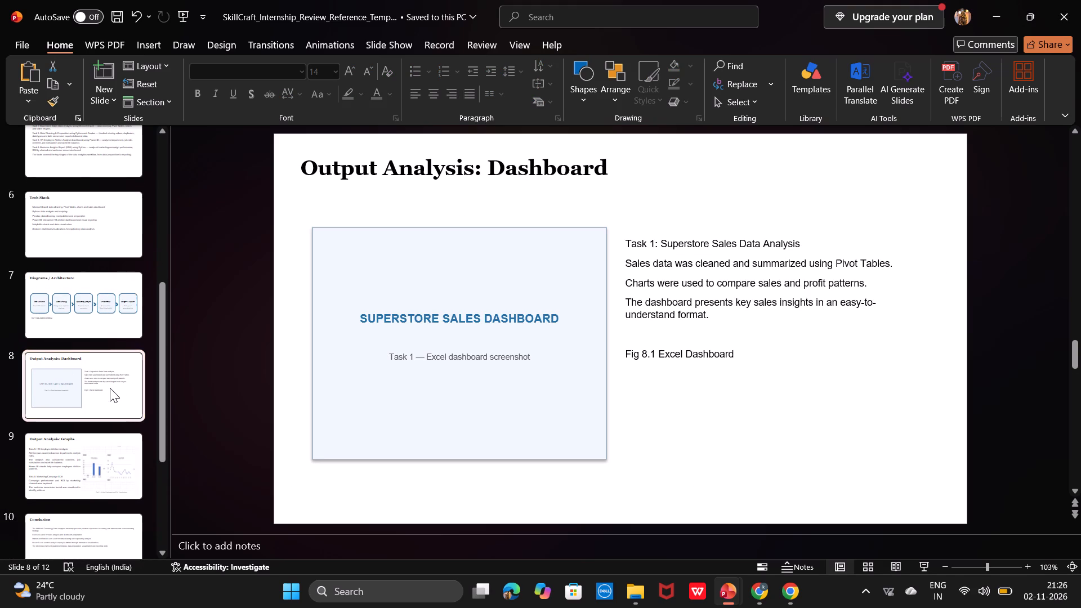
left_click(110, 388)
left_click(93, 441)
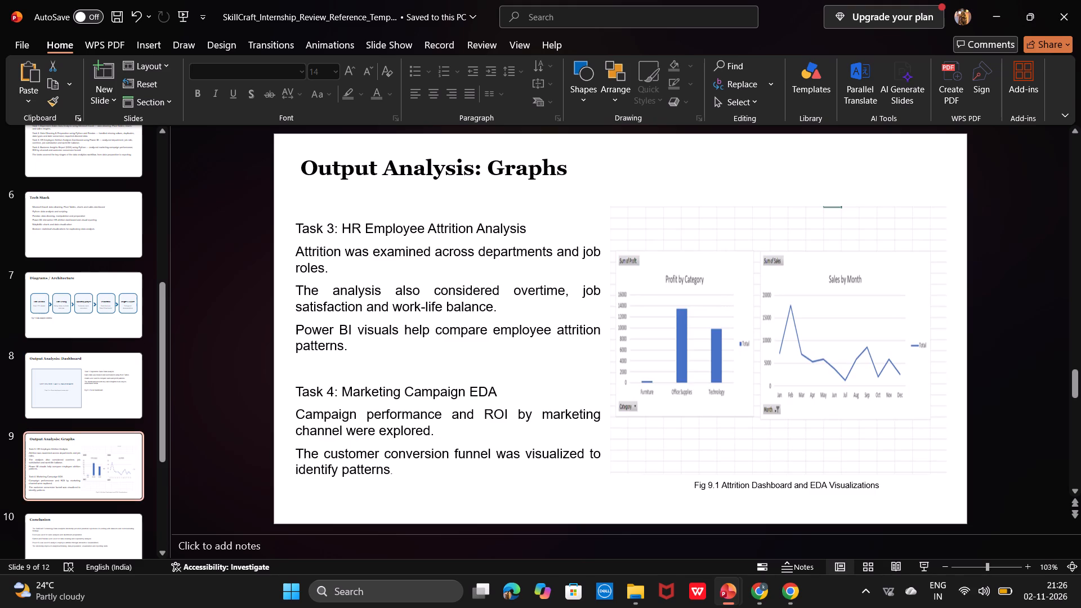
left_click(769, 248)
key("ctrl+c")
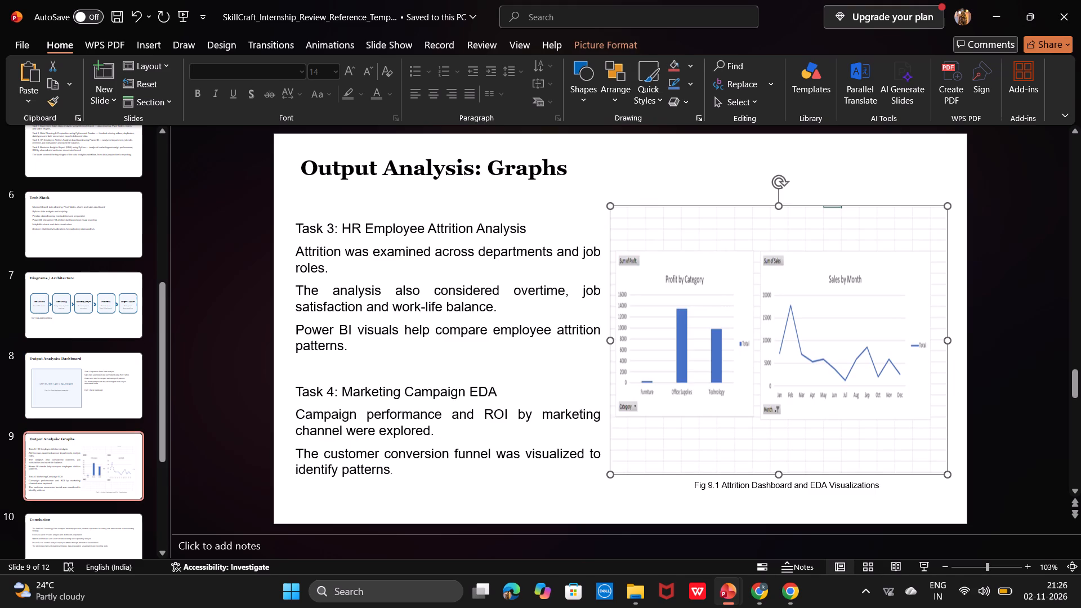
key("Delete")
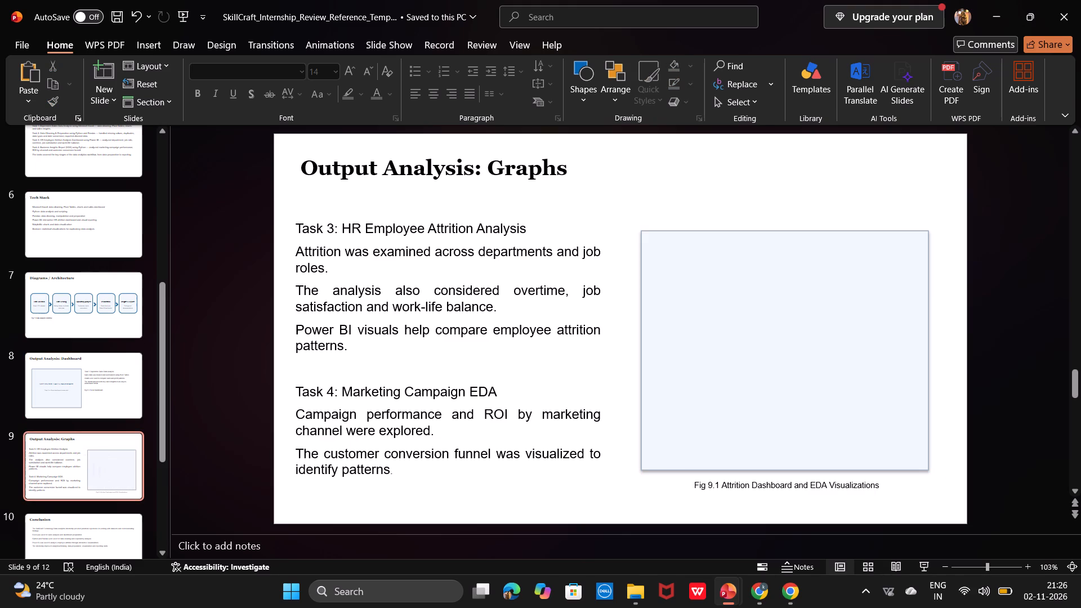
Paste the charts picture over the Superstore Sales Dashboard placeholder on the Output Analysis: Dashboard slide and narrow it to clear the Task 1 text.
left_click(78, 388)
left_click(499, 252)
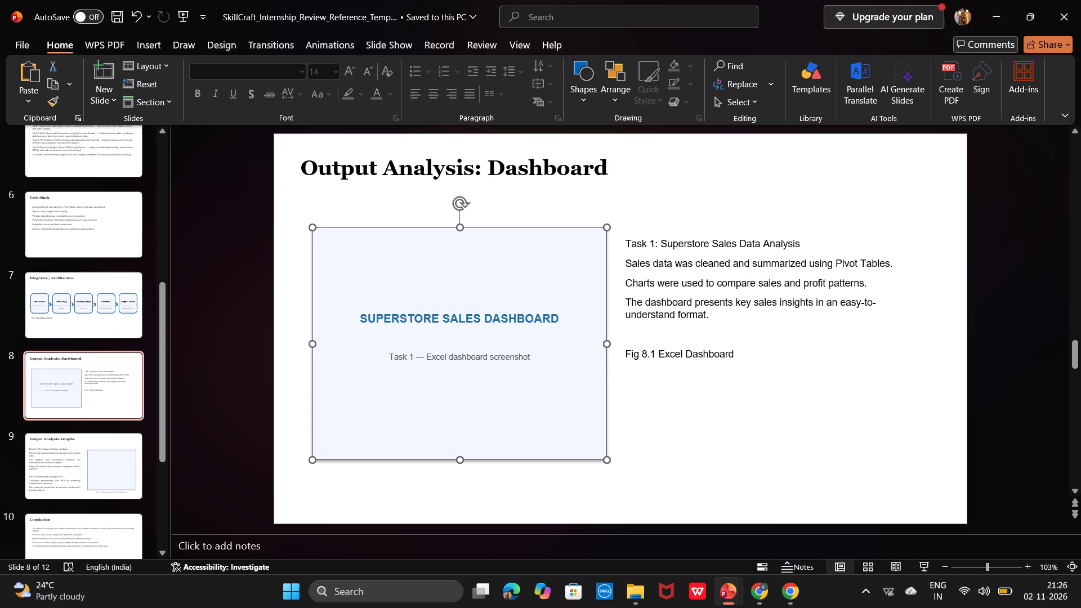
key("ctrl+v")
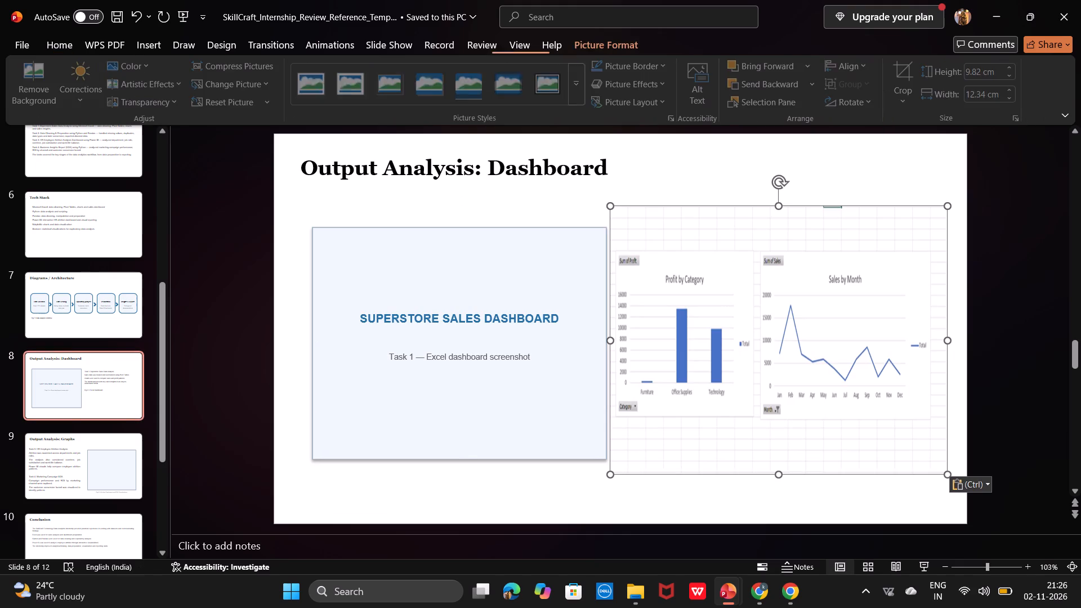
left_click_drag(711, 307, 428, 314)
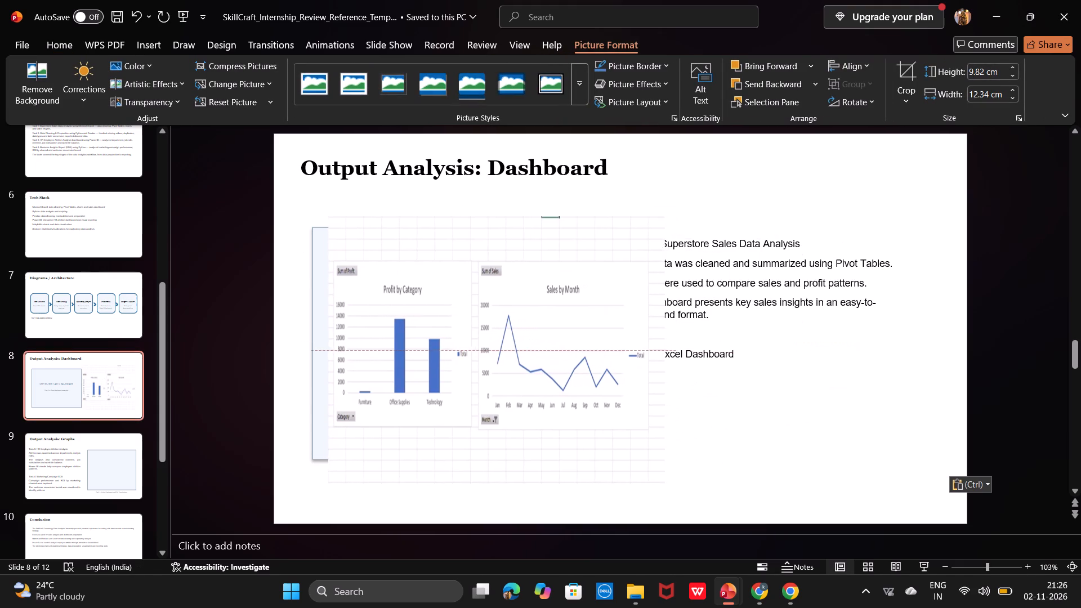
left_click_drag(428, 314, 392, 312)
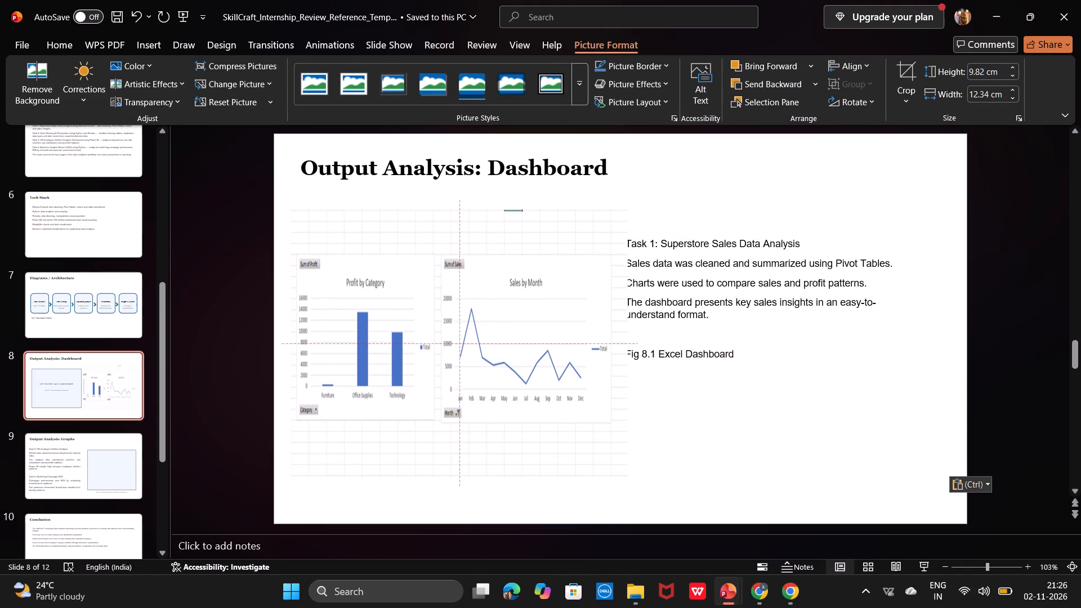
left_click_drag(392, 312, 392, 311)
left_click(632, 343)
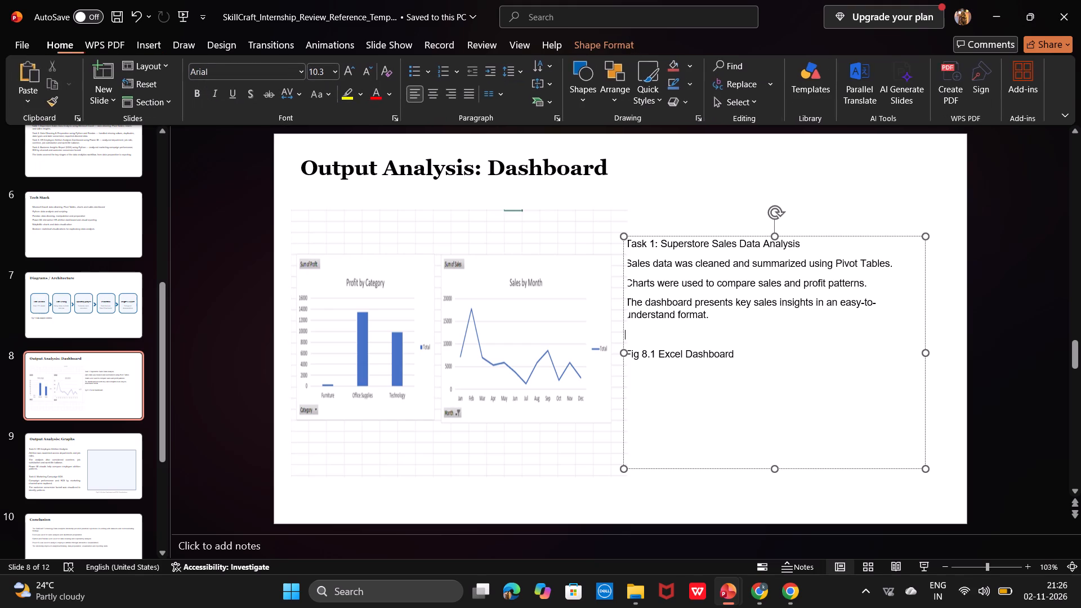
left_click(588, 358)
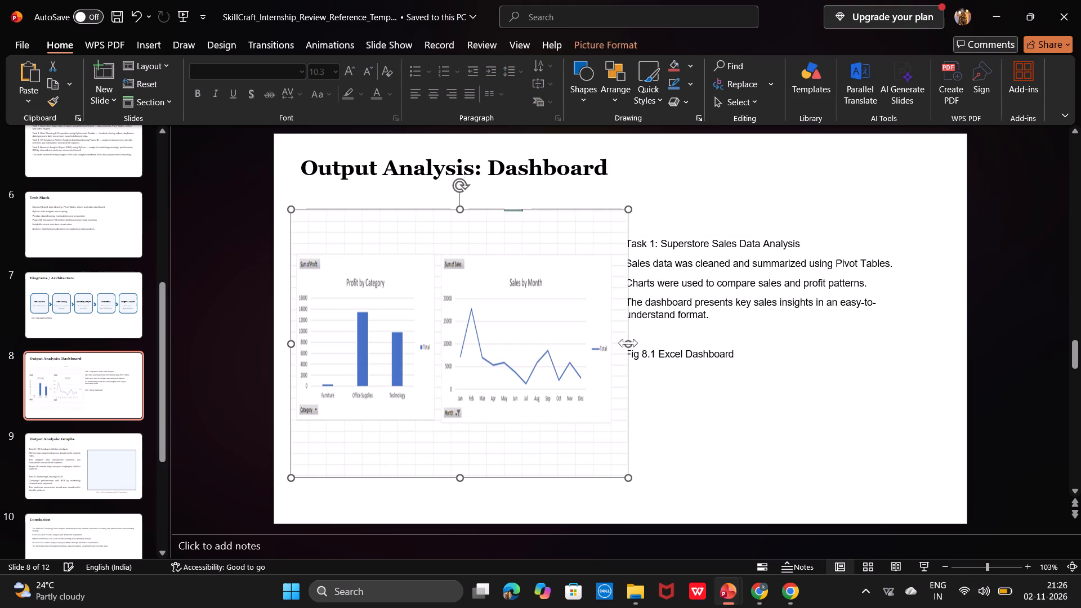
left_click_drag(629, 343, 603, 345)
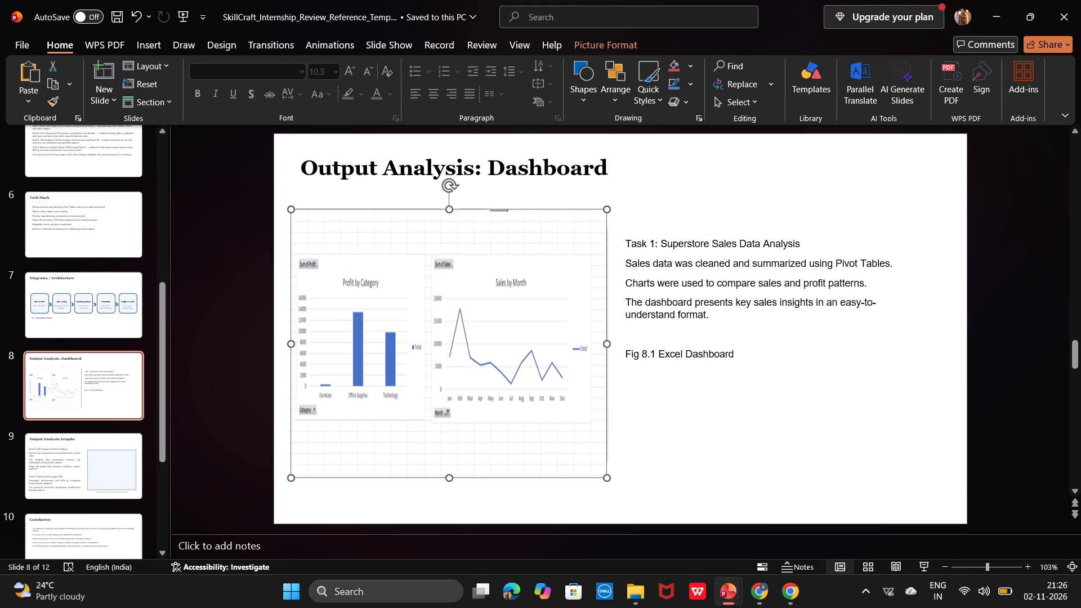
Set the Task 1 heading and description on the Output Analysis: Dashboard slide to 14 pt and justify them, leaving out the Fig 8.1 caption.
left_click(102, 382)
left_click(745, 258)
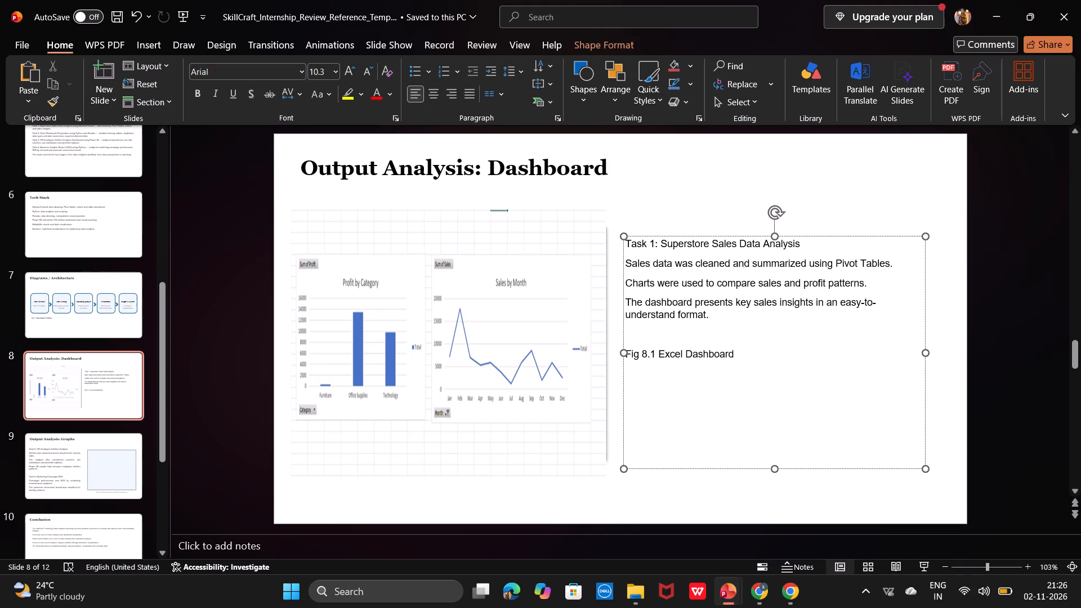
left_click_drag(629, 243, 740, 347)
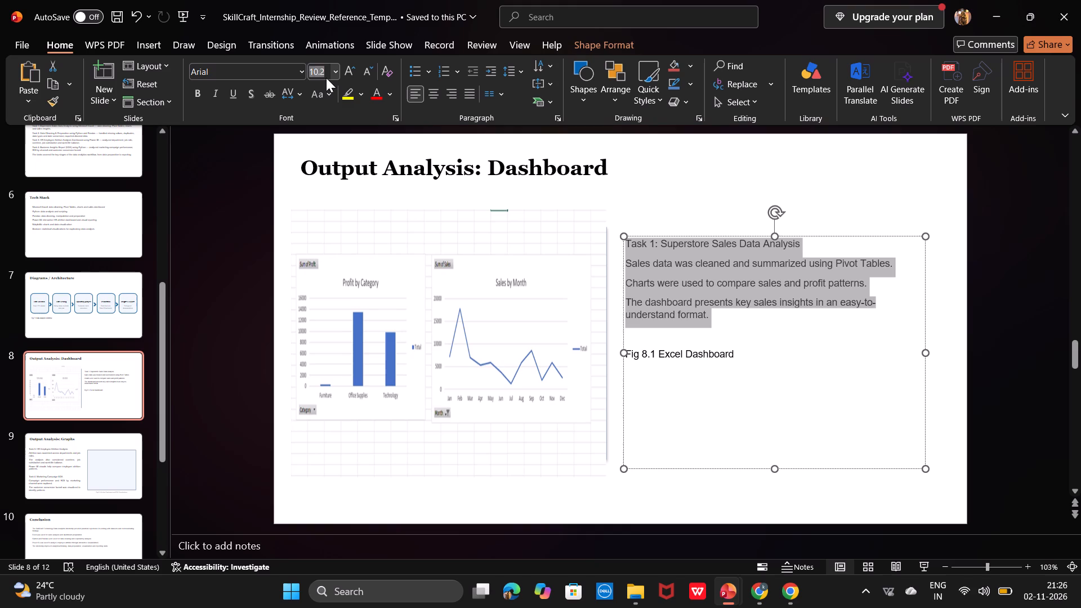
left_click(334, 75)
left_click(316, 191)
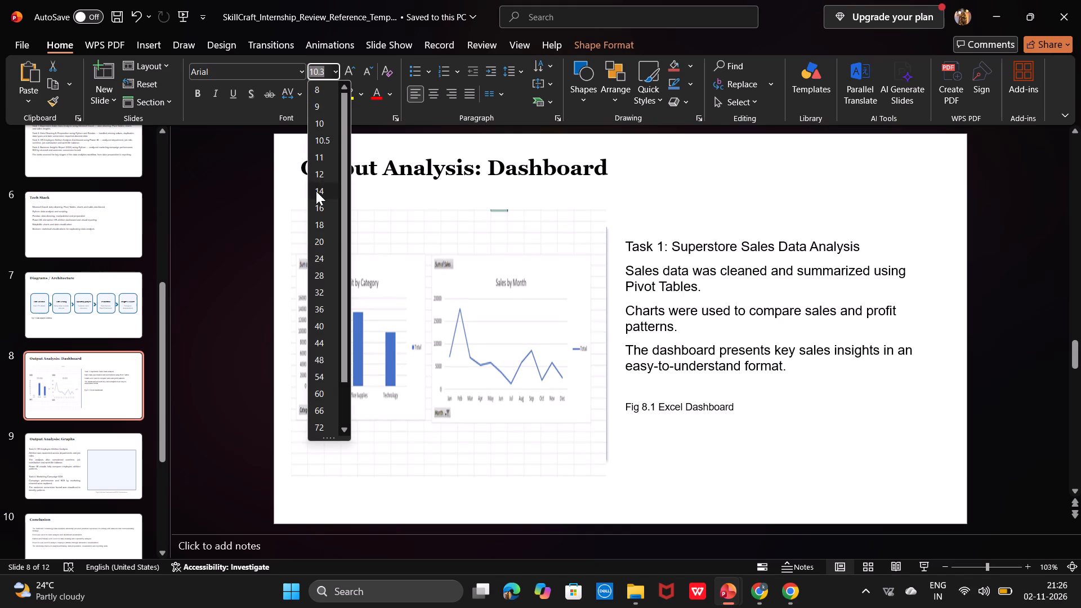
left_click(471, 91)
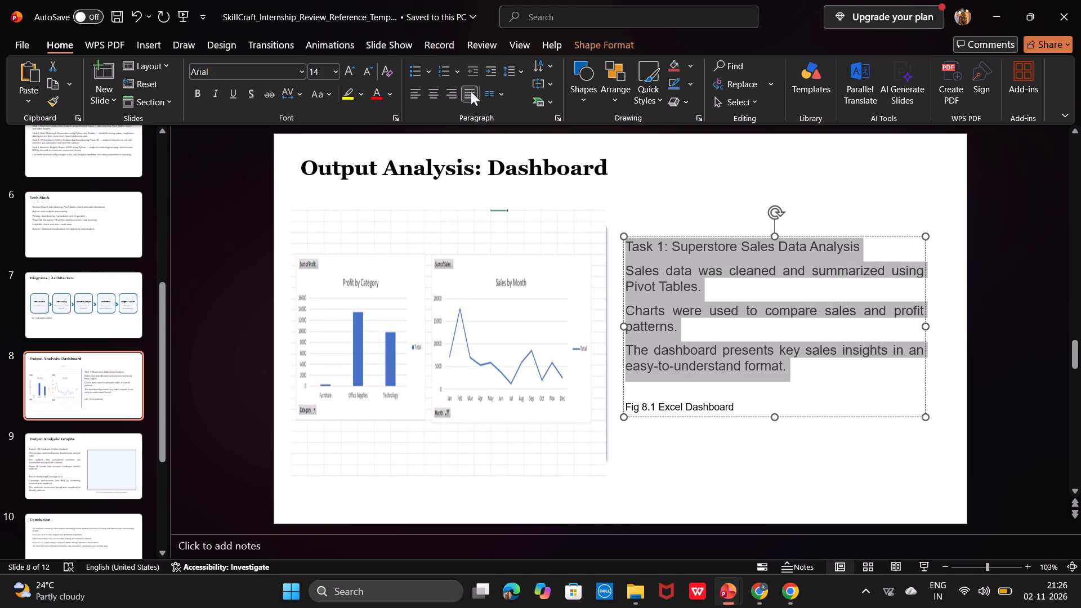
left_click(640, 452)
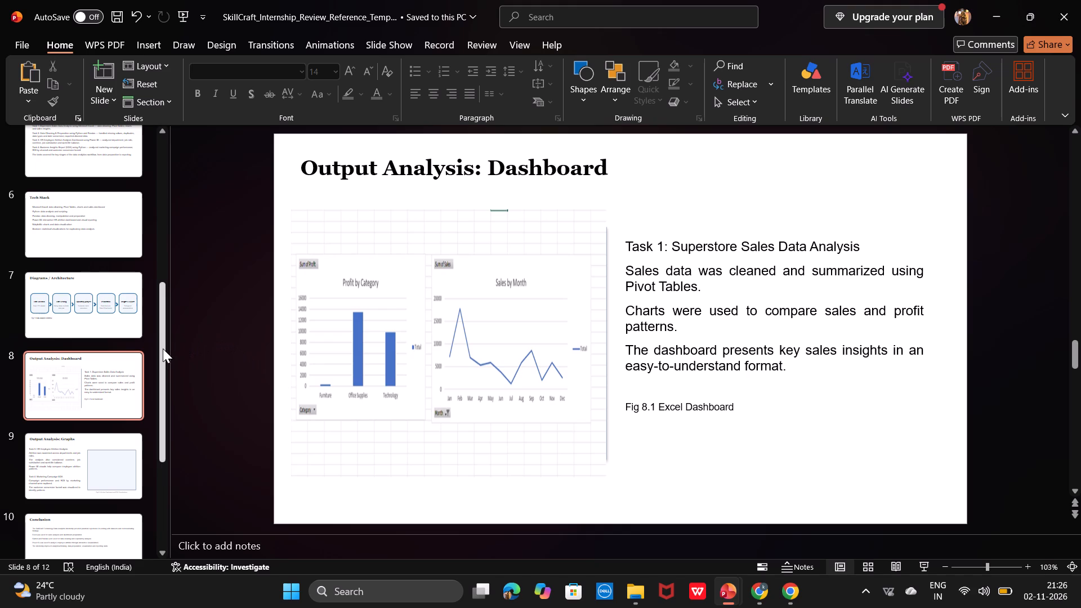
Return to the Output Analysis: Graphs slide and switch to the LinkedIn post in Chrome to look for its graphs.
scroll(91, 383, "down", 1)
left_click(91, 383)
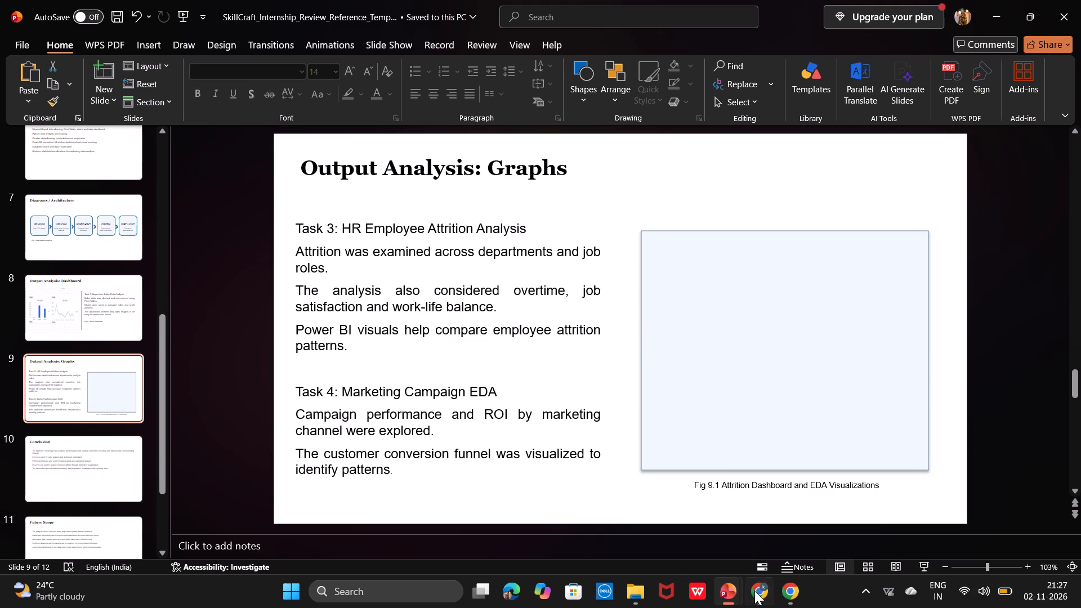
left_click(790, 588)
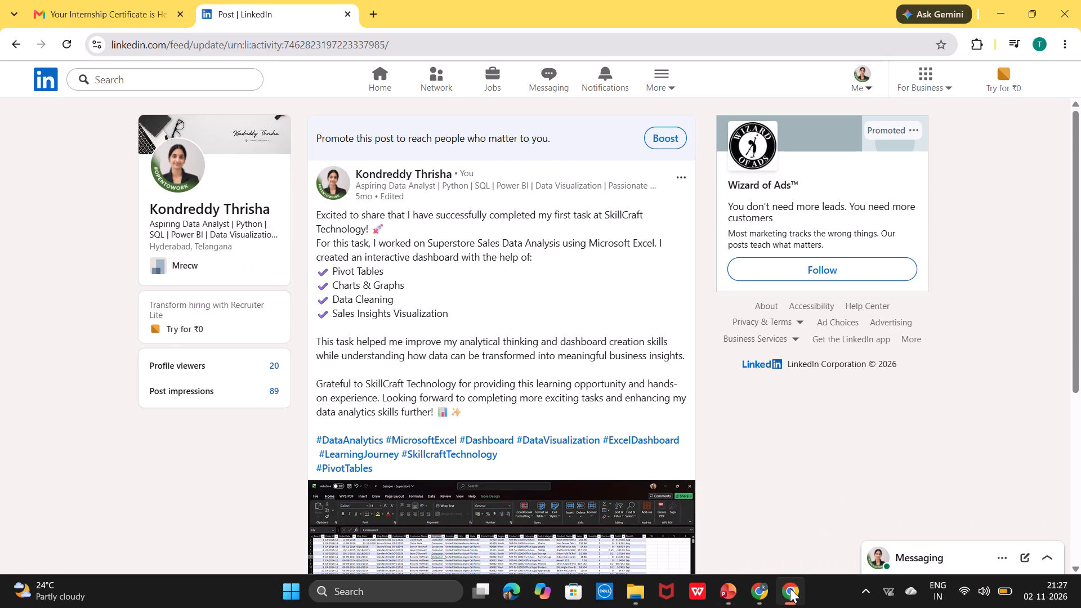
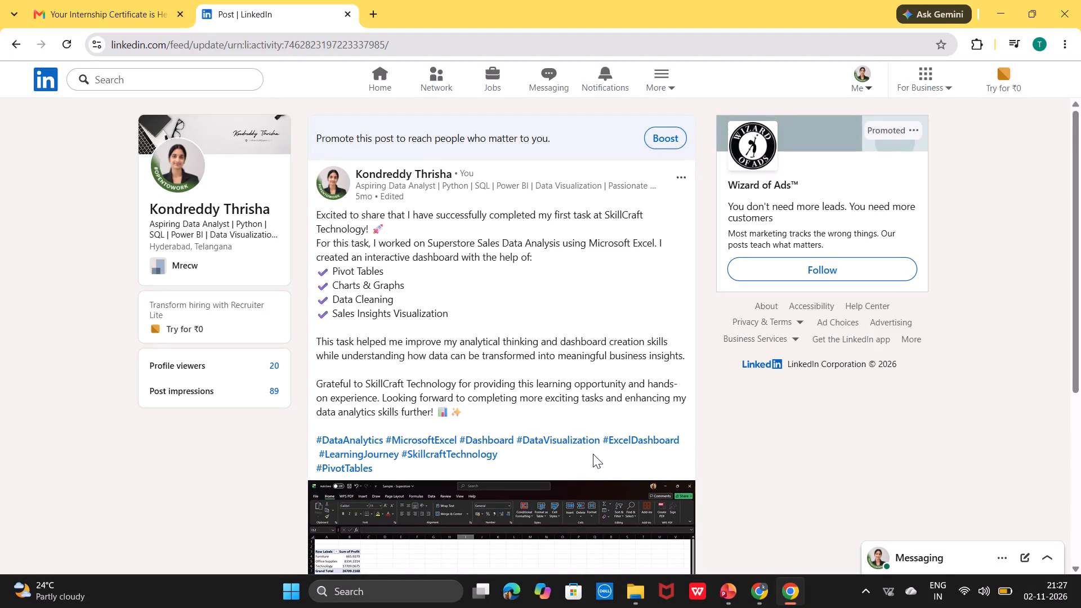
Check the Task 1 Superstore post's video for graphs, and go through the LinkedIn profile to its full list of posts.
scroll(593, 454, "down", 4)
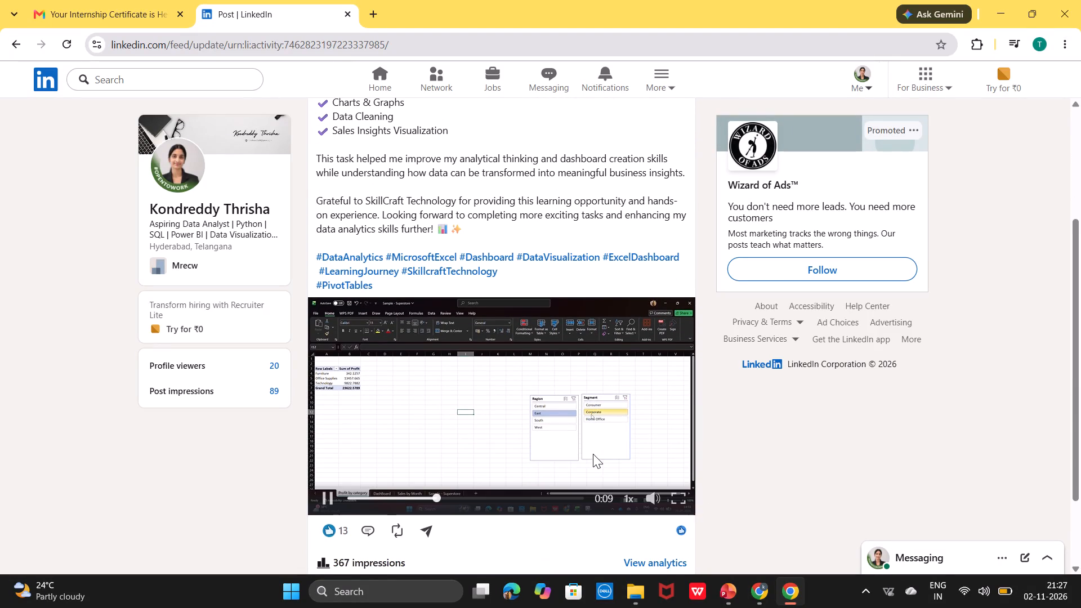
scroll(593, 454, "up", 5)
scroll(593, 454, "down", 9)
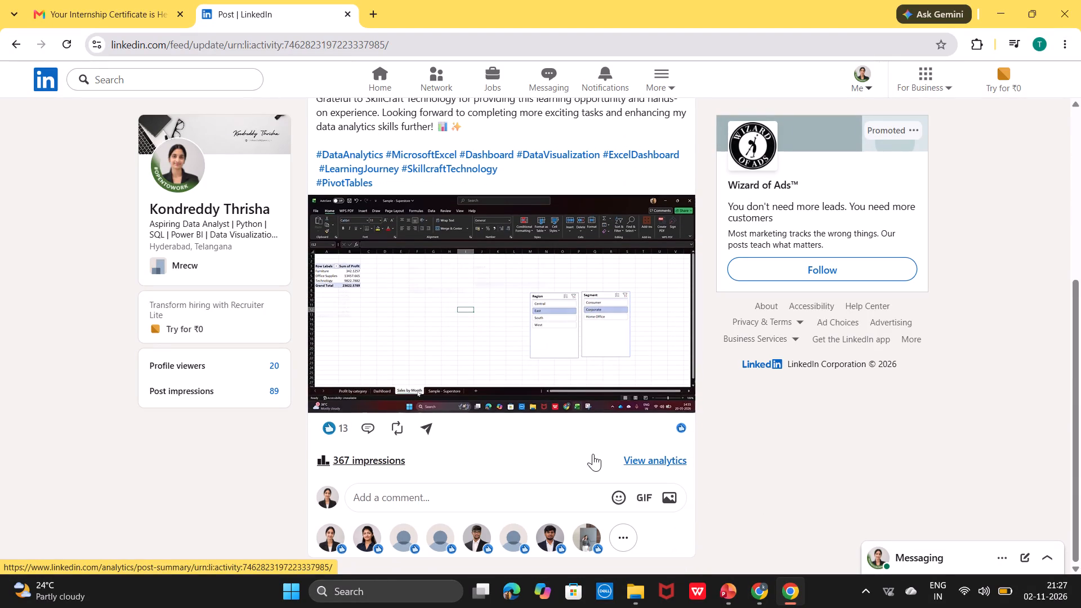
left_click(212, 246)
left_click(212, 246)
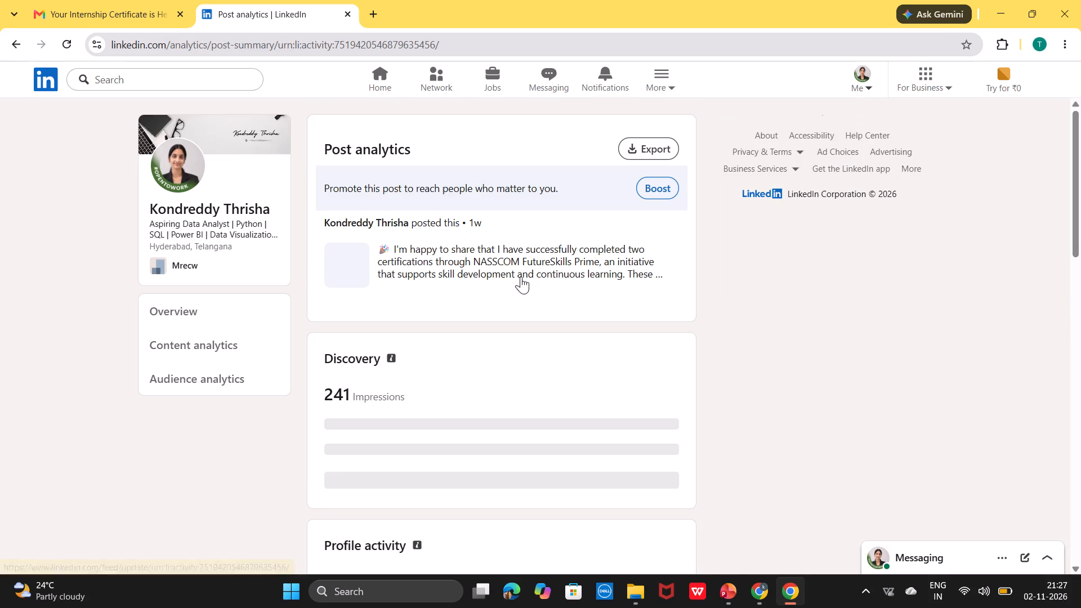
scroll(521, 276, "down", 5)
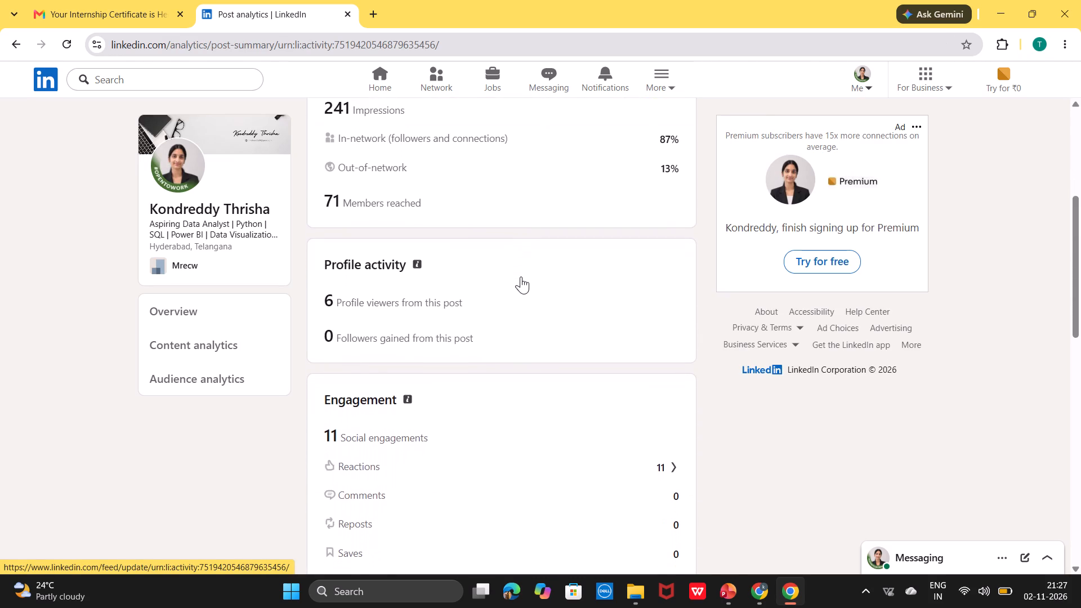
scroll(400, 275, "up", 7)
left_click(221, 265)
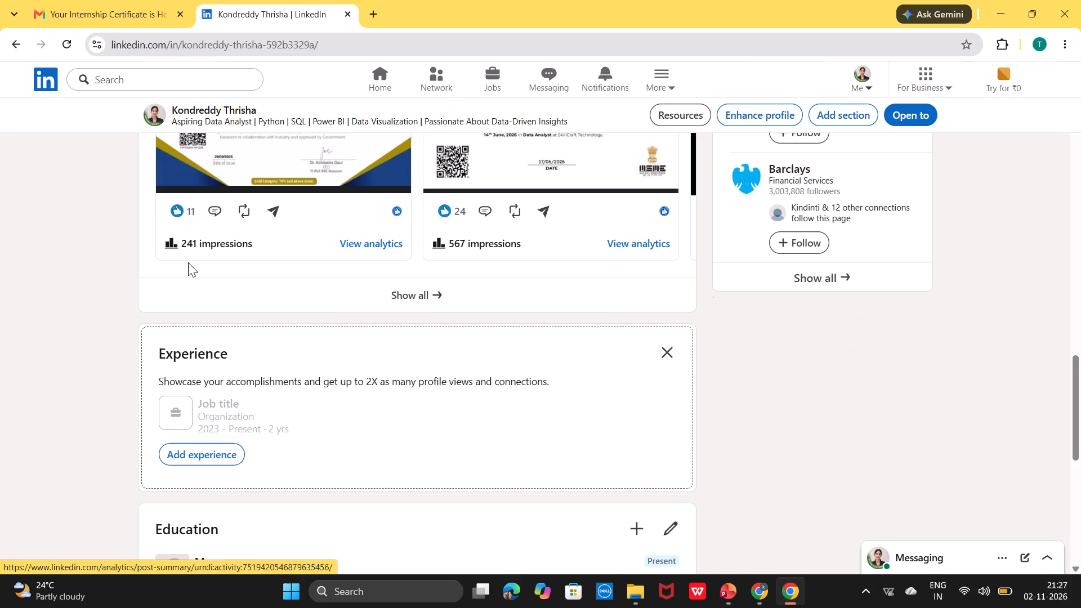
left_click(428, 292)
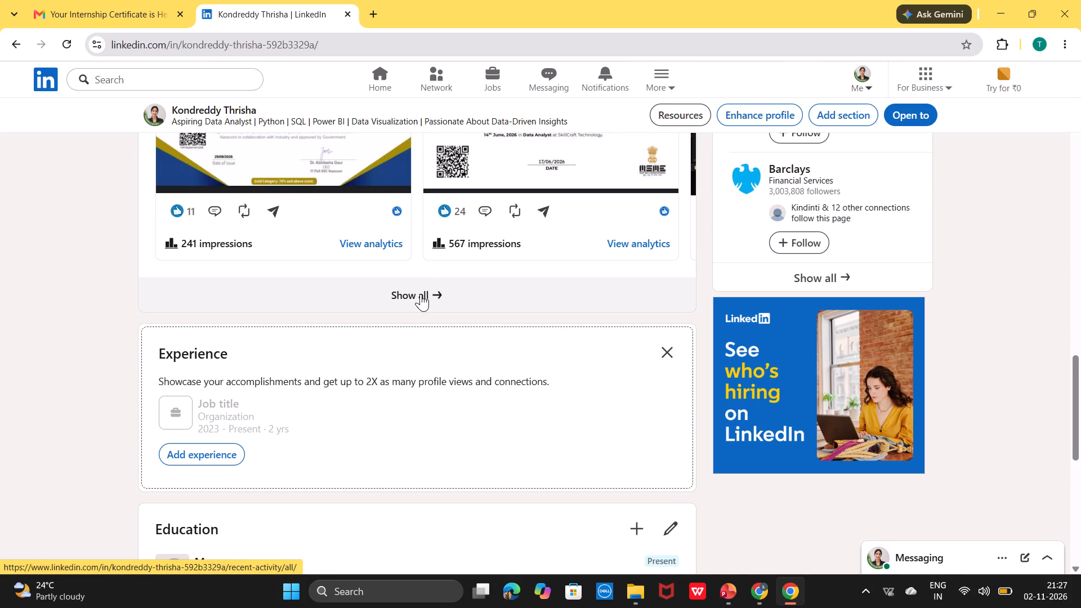
scroll(444, 360, "down", 7)
scroll(444, 360, "up", 2)
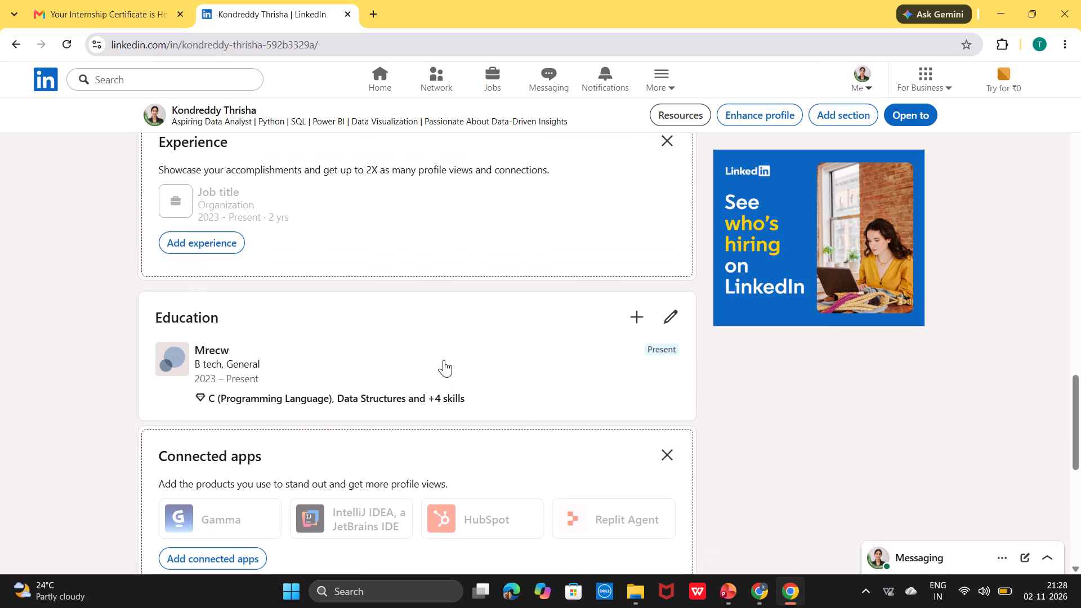
scroll(397, 337, "up", 3)
left_click(398, 269)
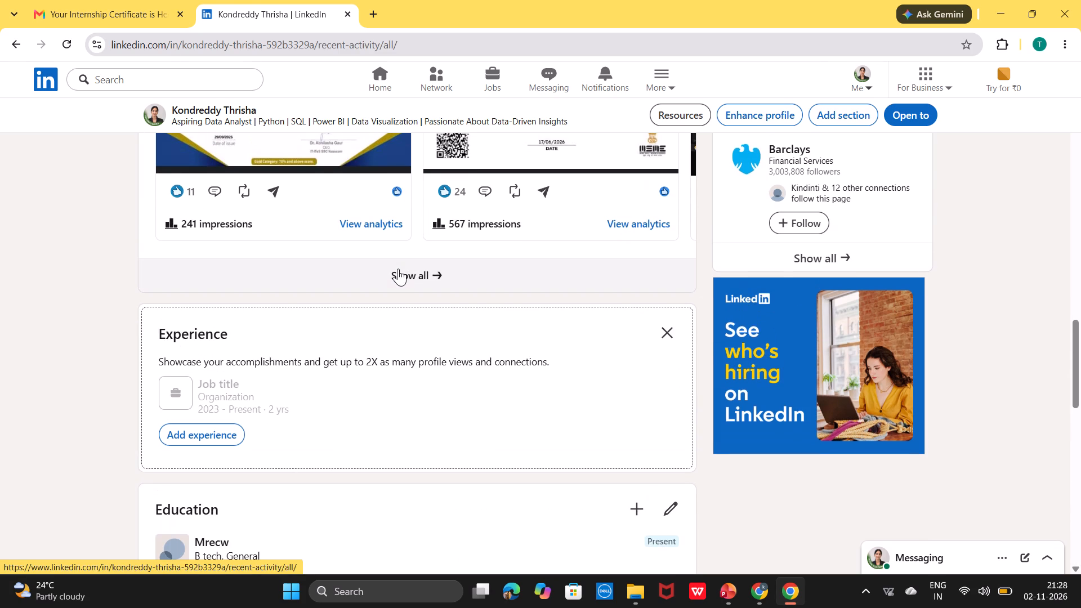
left_click(406, 271)
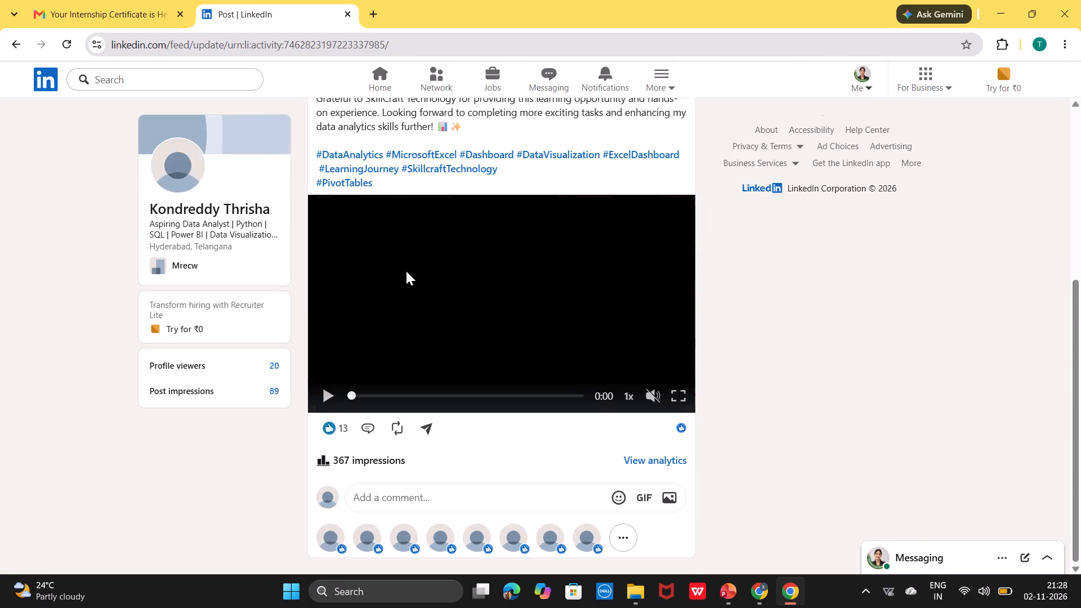
From the profile's all-activity list, open the Task 3 HR Employee Attrition Analysis post and show its video full screen.
scroll(406, 271, "down", 3)
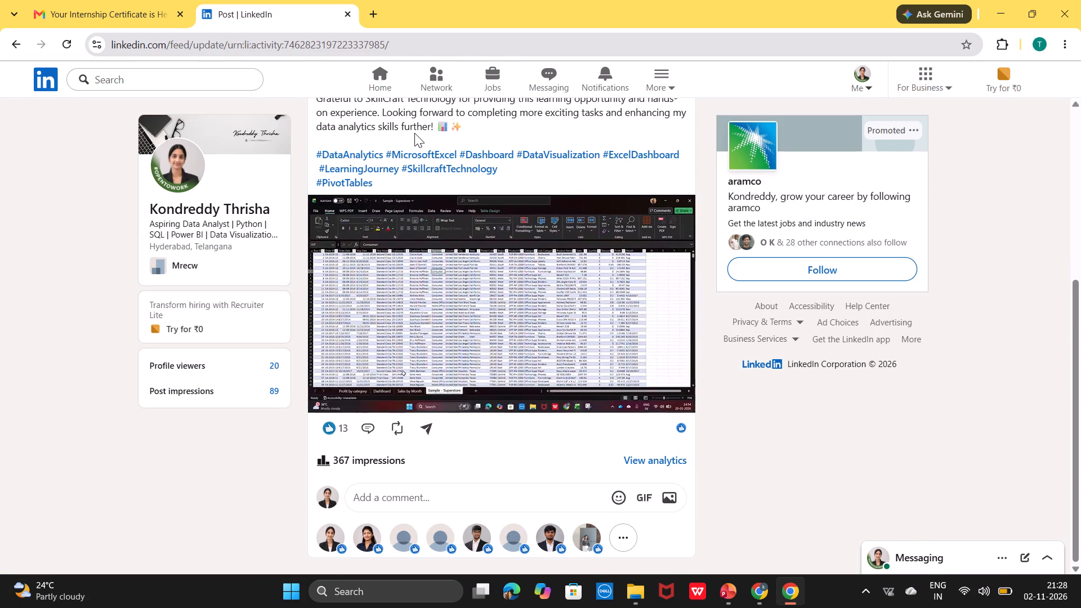
scroll(414, 133, "up", 12)
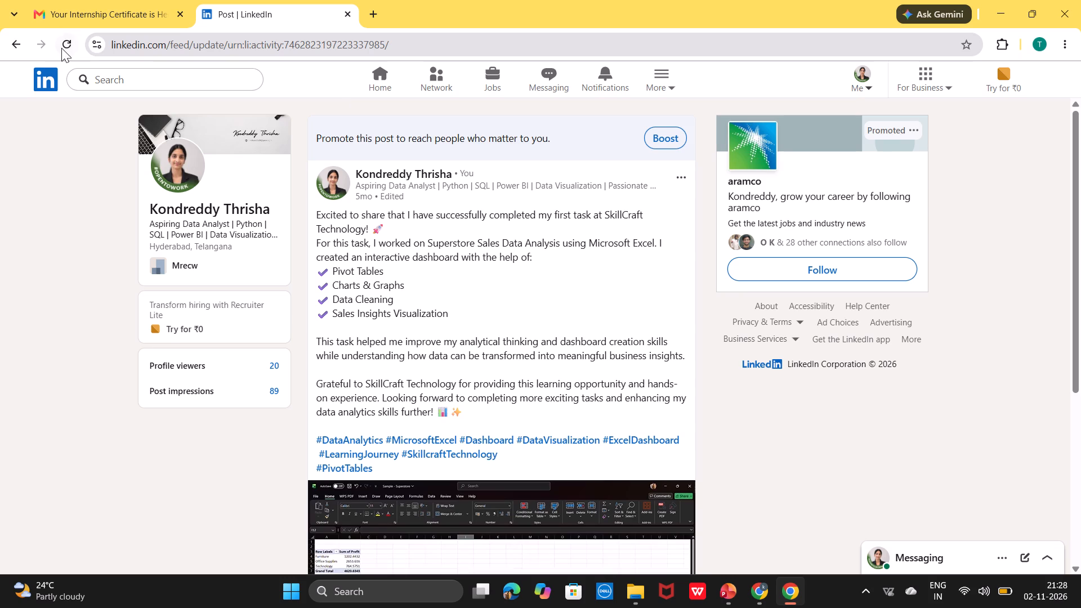
left_click(17, 47)
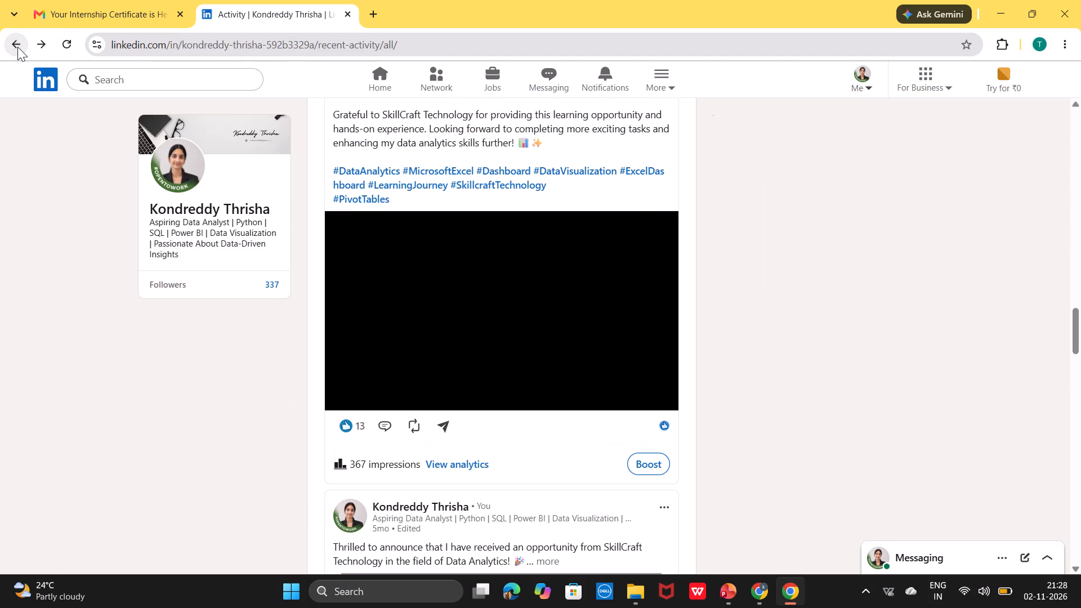
scroll(385, 99, "up", 6)
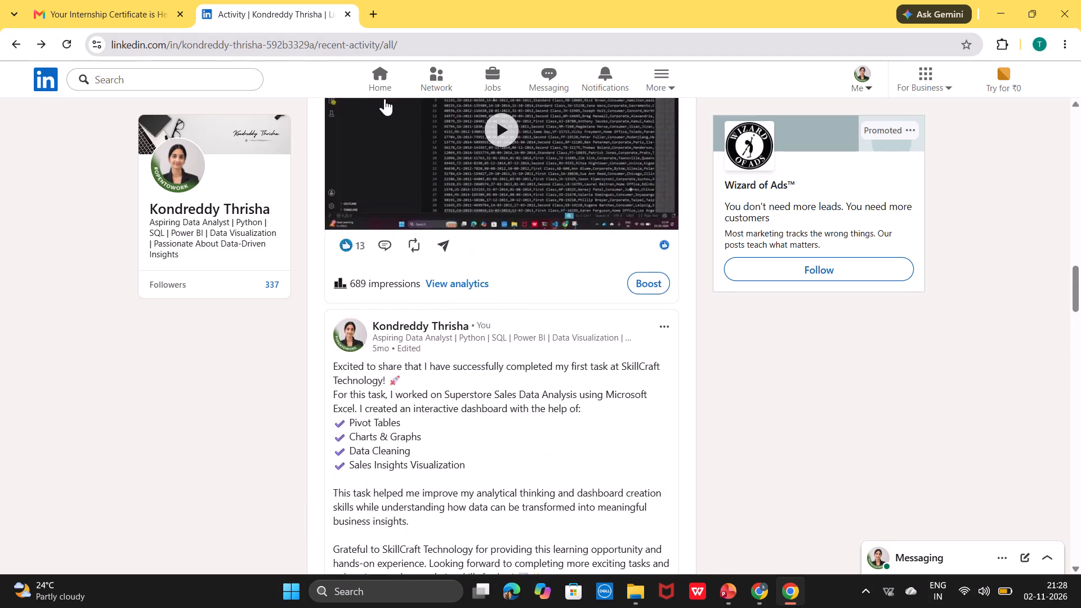
scroll(385, 99, "up", 8)
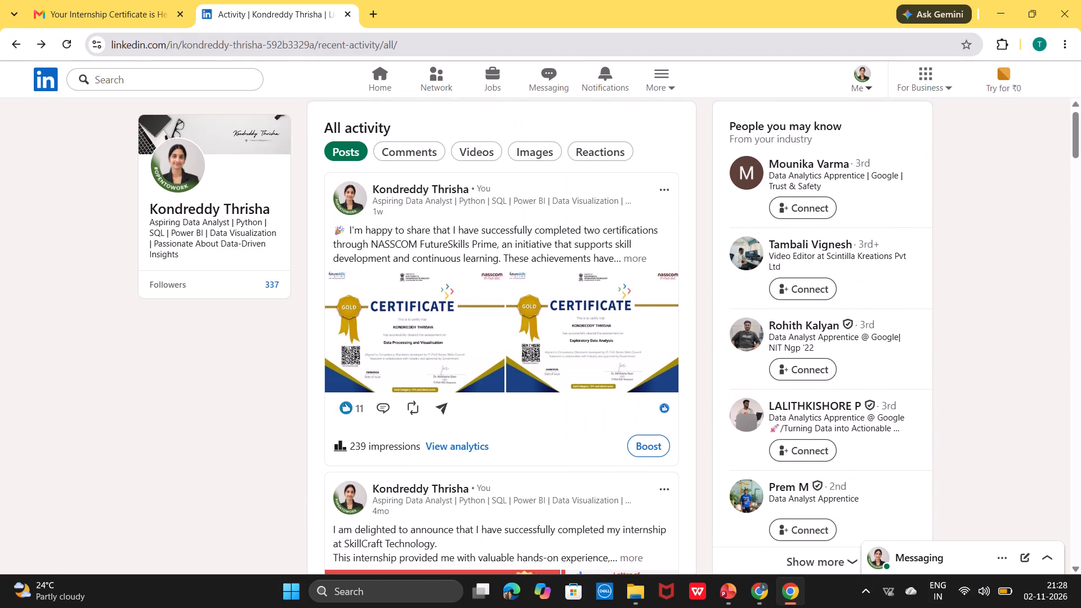
scroll(426, 236, "down", 8)
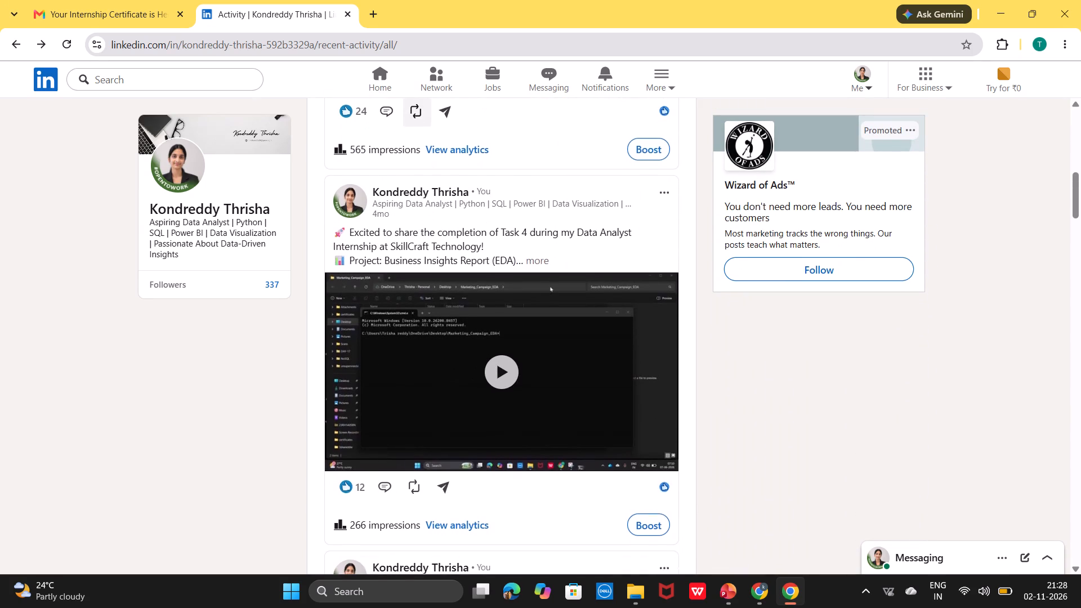
scroll(426, 236, "down", 1)
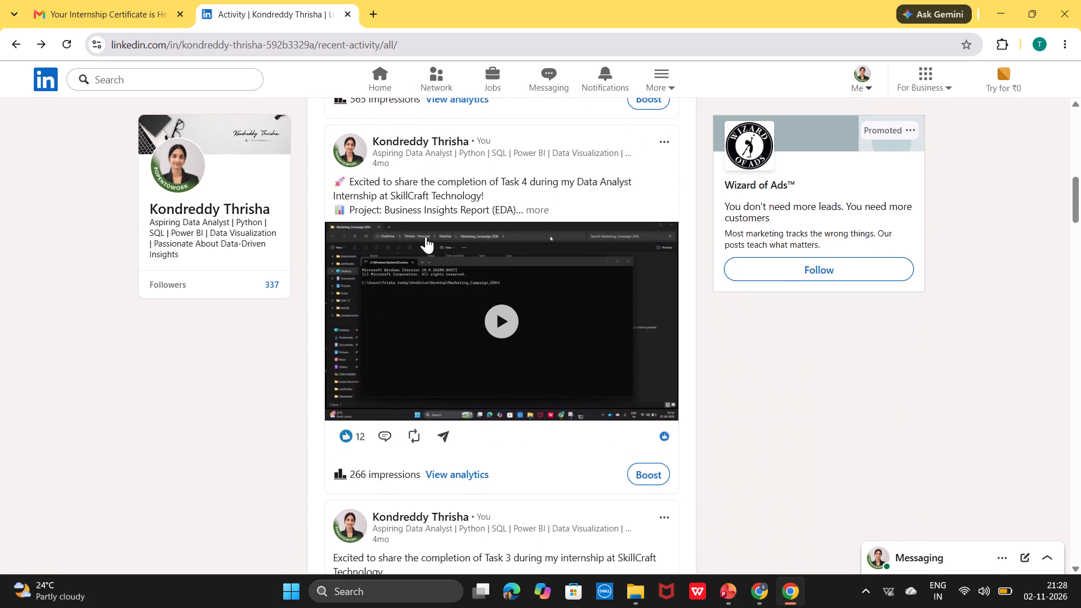
scroll(426, 236, "down", 4)
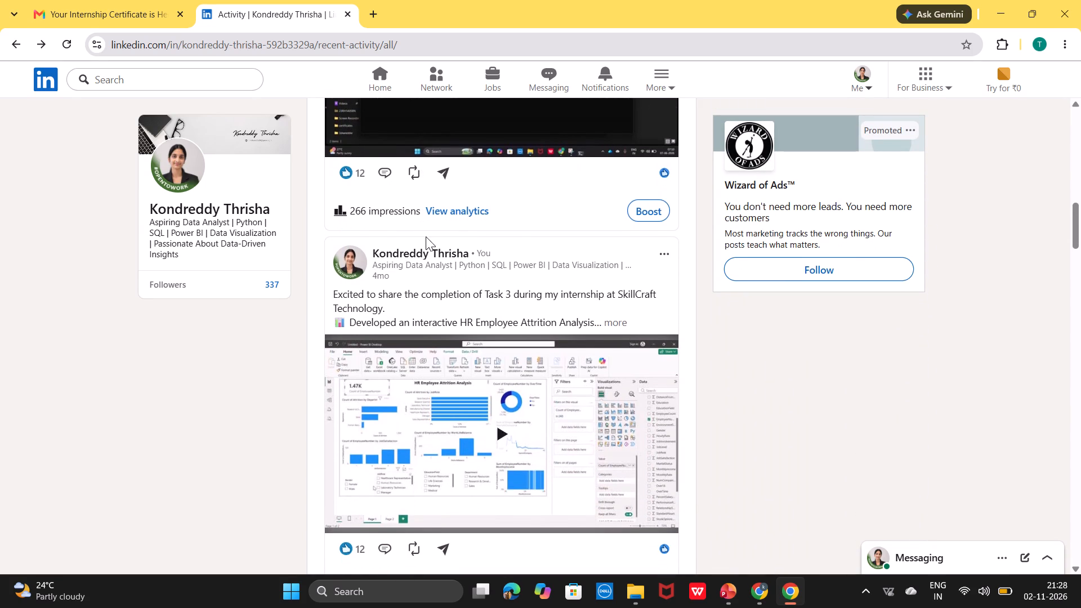
left_click(503, 419)
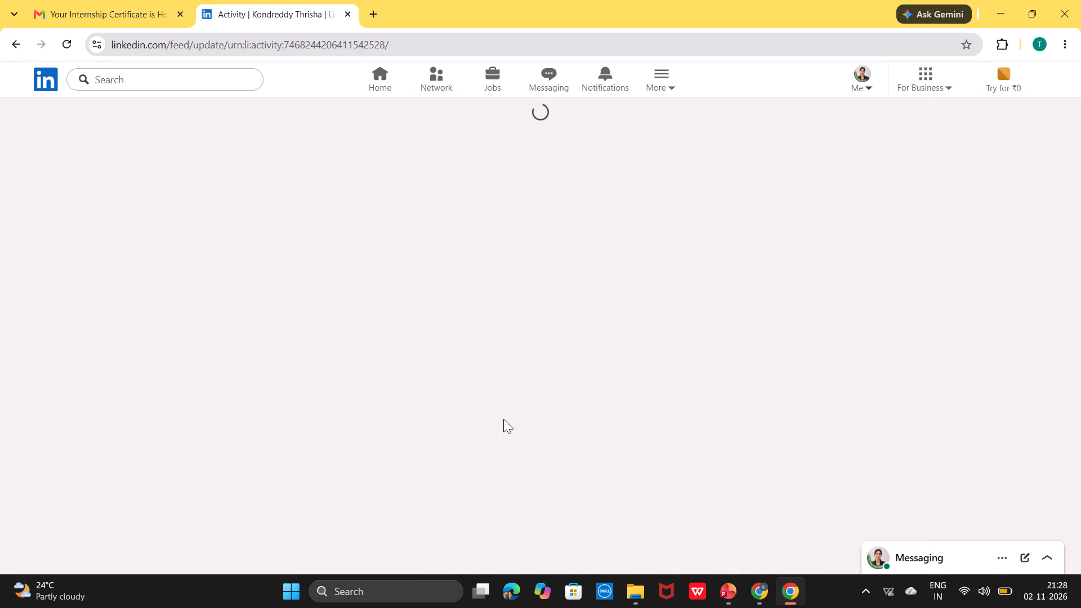
scroll(503, 419, "down", 2)
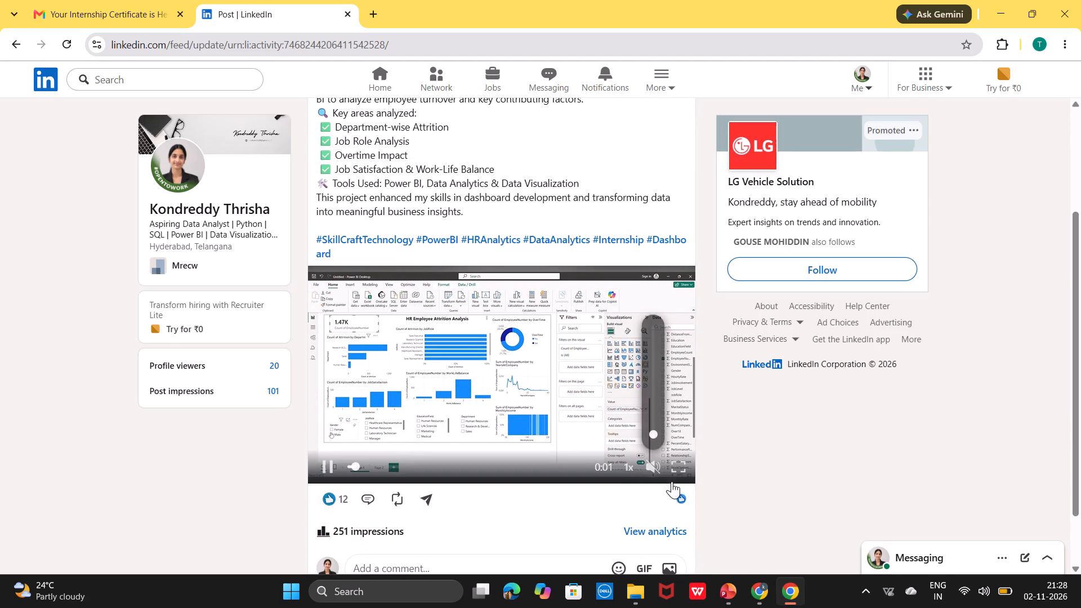
left_click(678, 464)
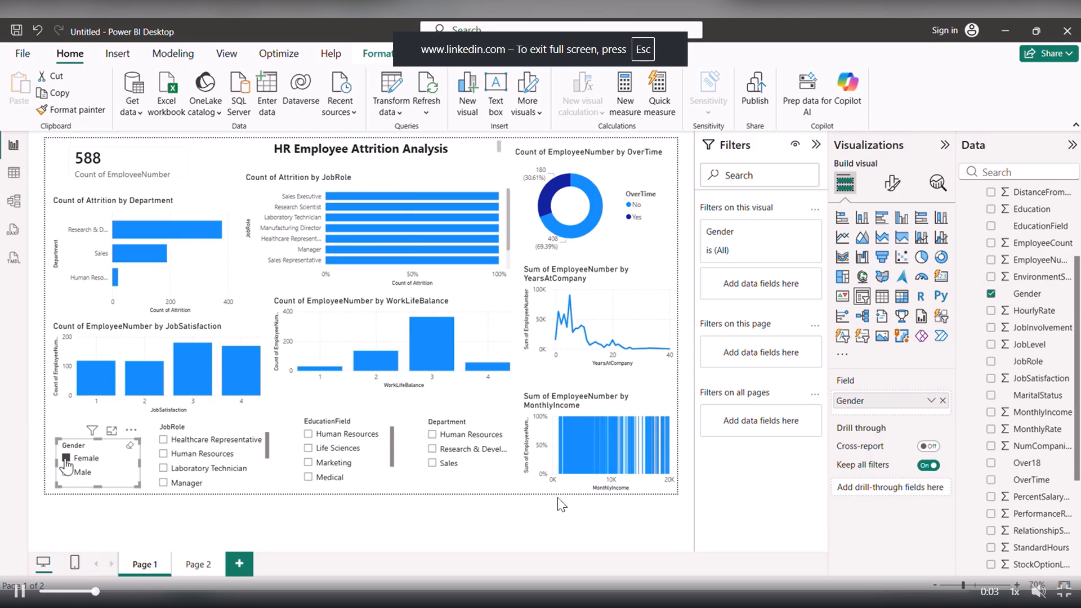
Play the HR Employee Attrition Analysis video and pause it at 0:34, with the filtered dashboard charts fully shown.
left_click(25, 586)
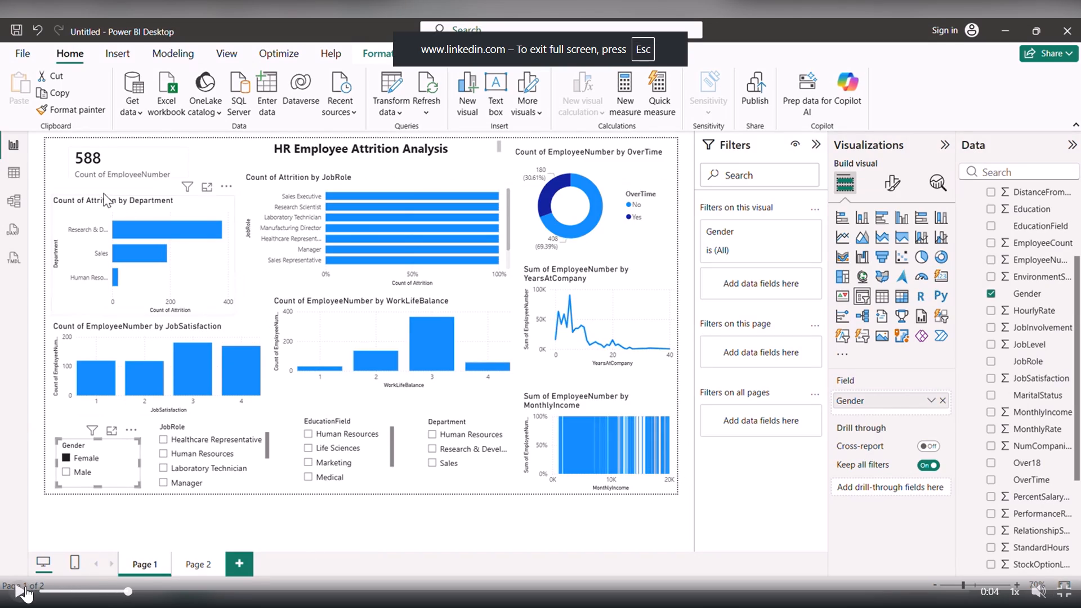
left_click(25, 586)
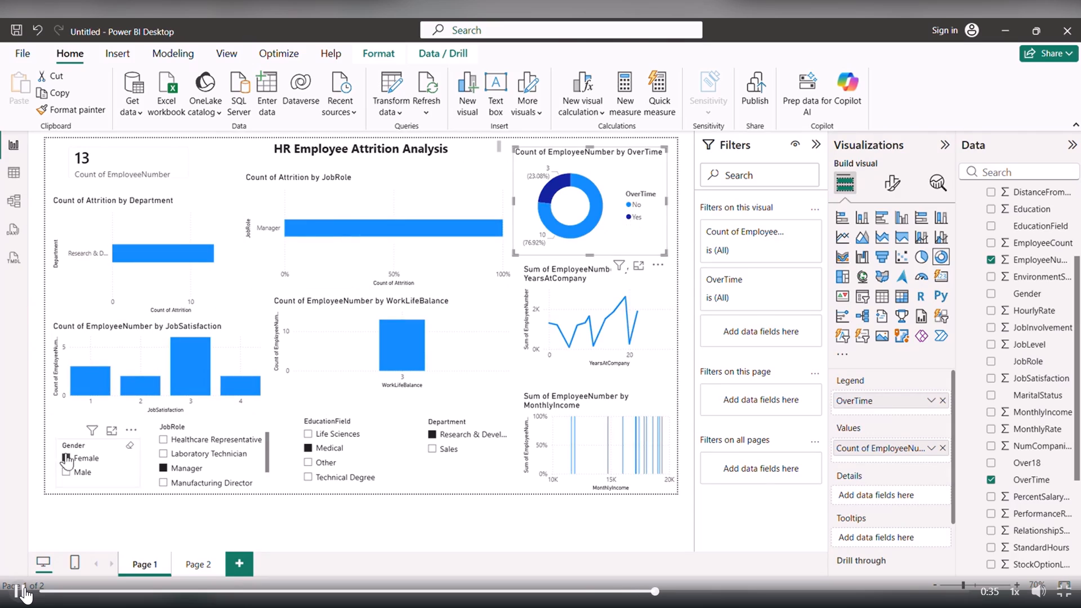
left_click(25, 587)
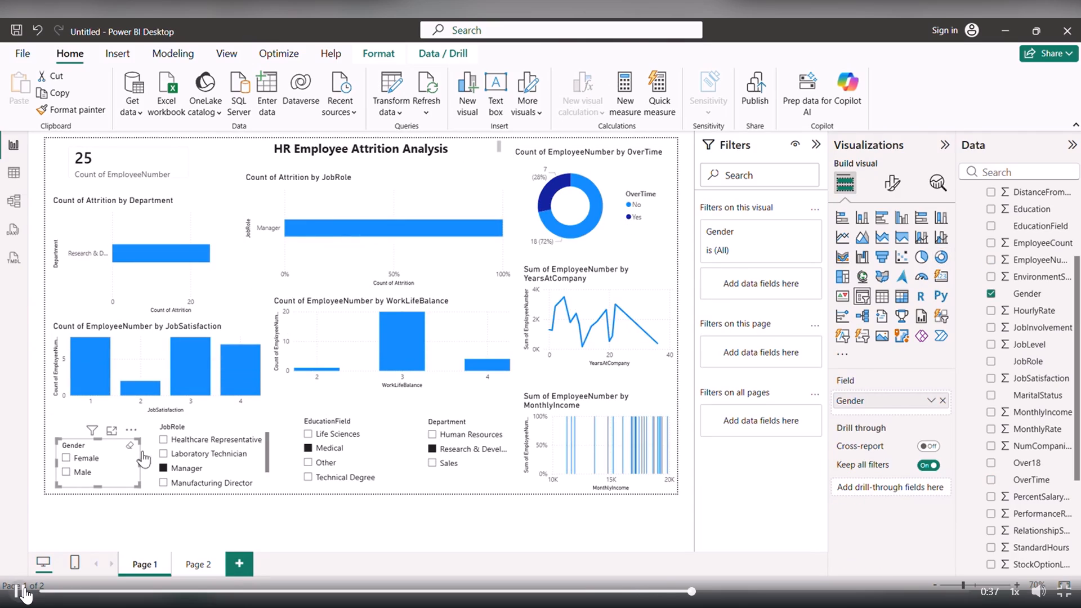
left_click(25, 587)
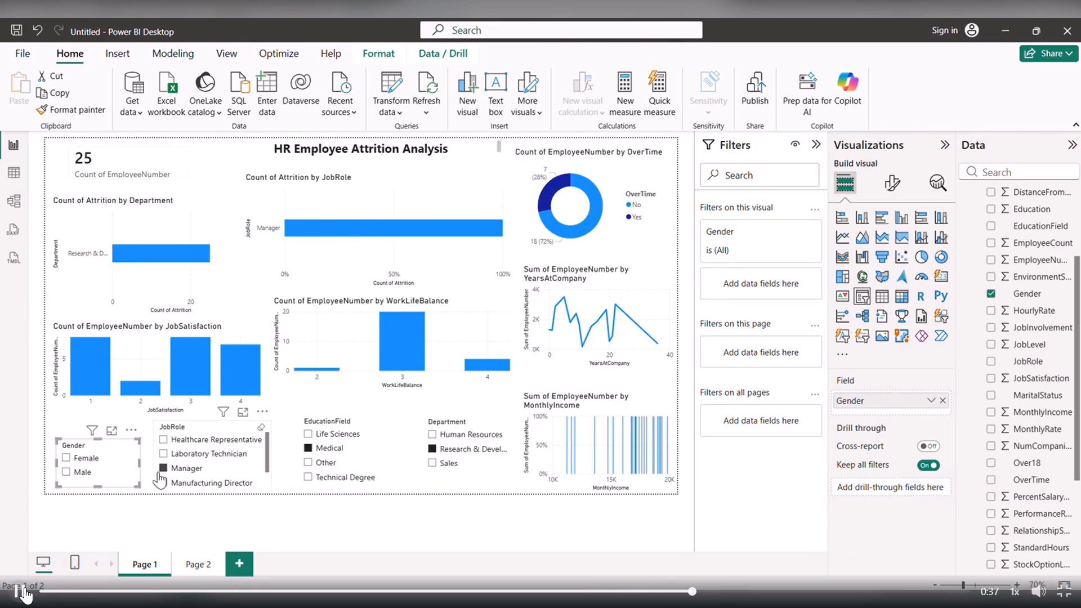
left_click(25, 587)
left_click(25, 587)
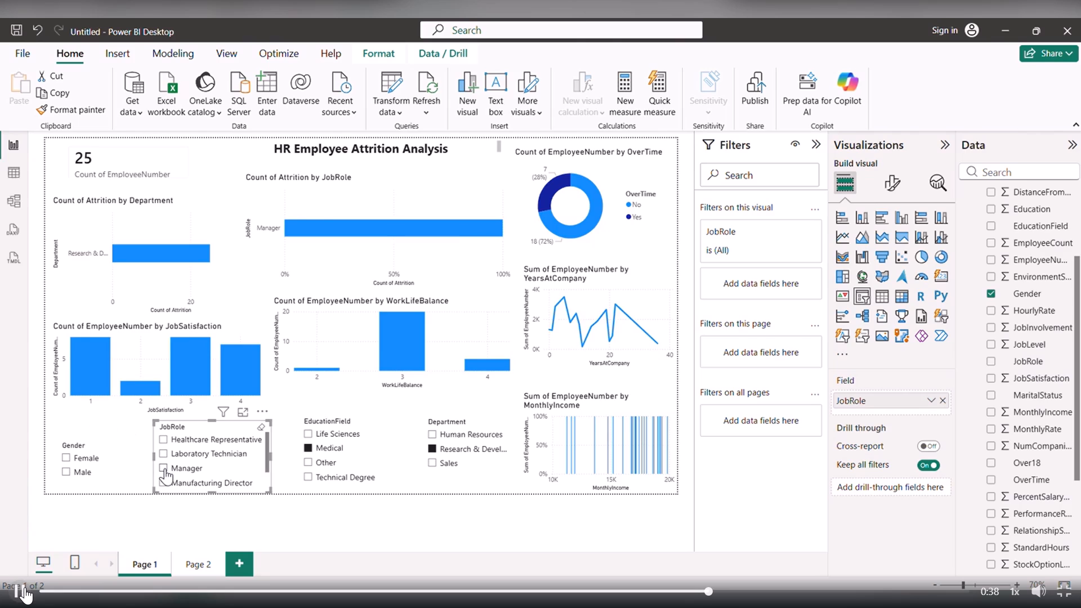
left_click(626, 586)
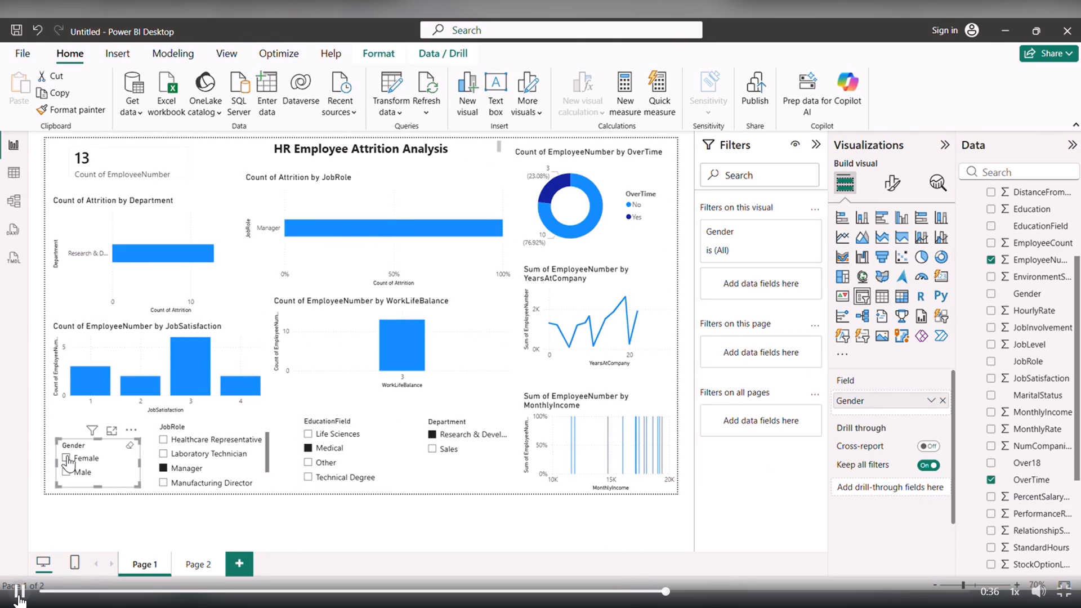
left_click(633, 600)
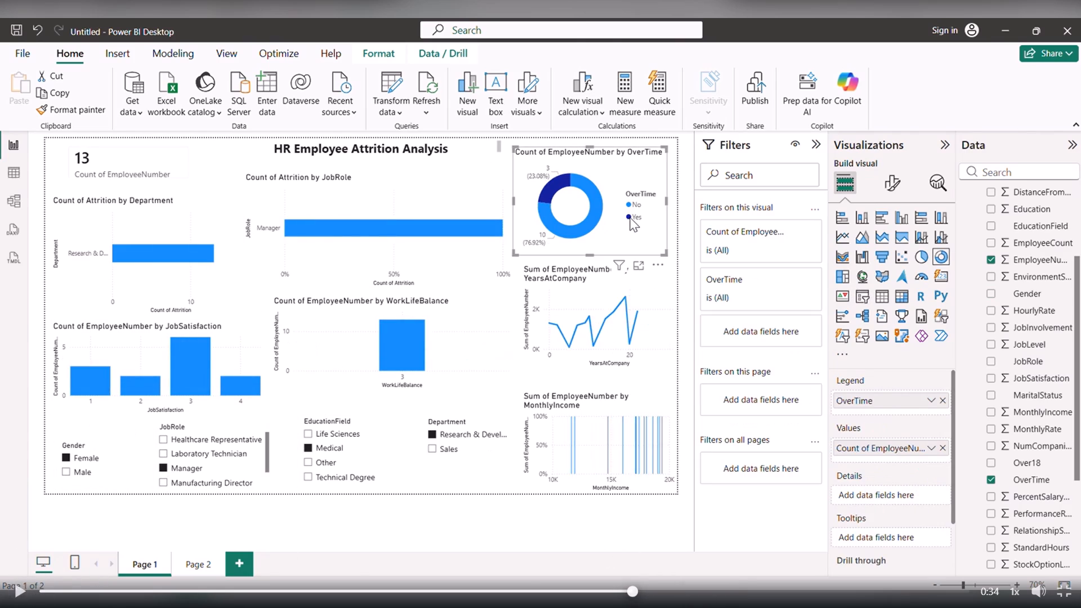
left_click(21, 594)
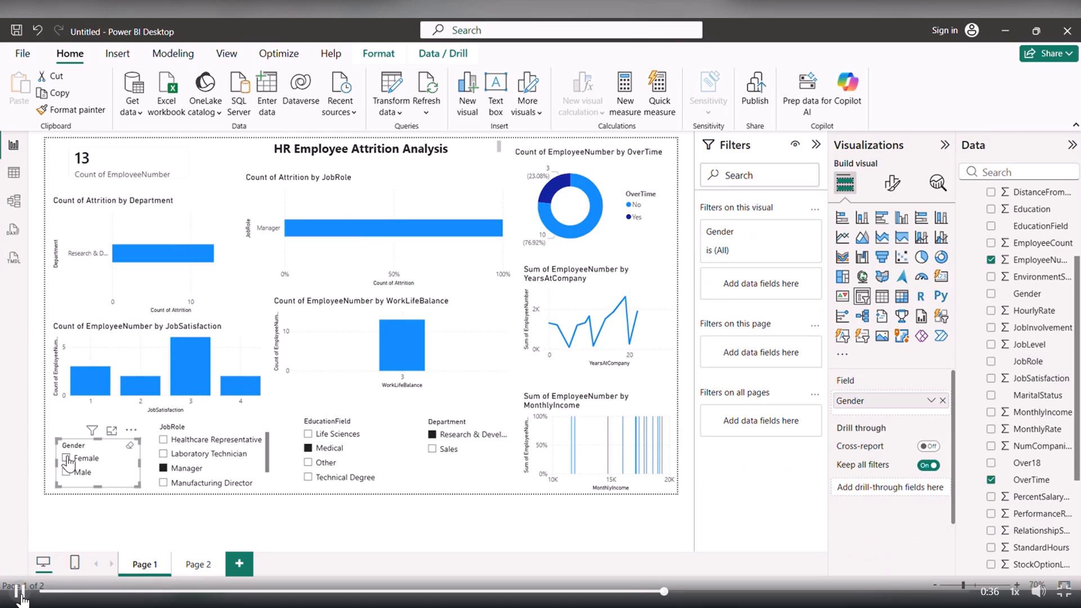
left_click(21, 594)
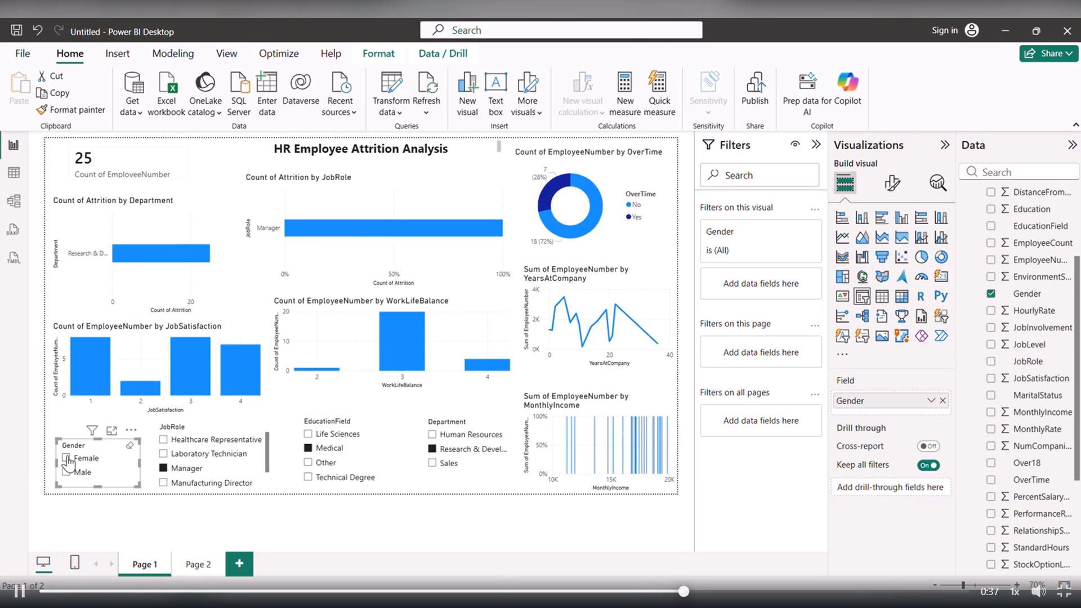
left_click(599, 600)
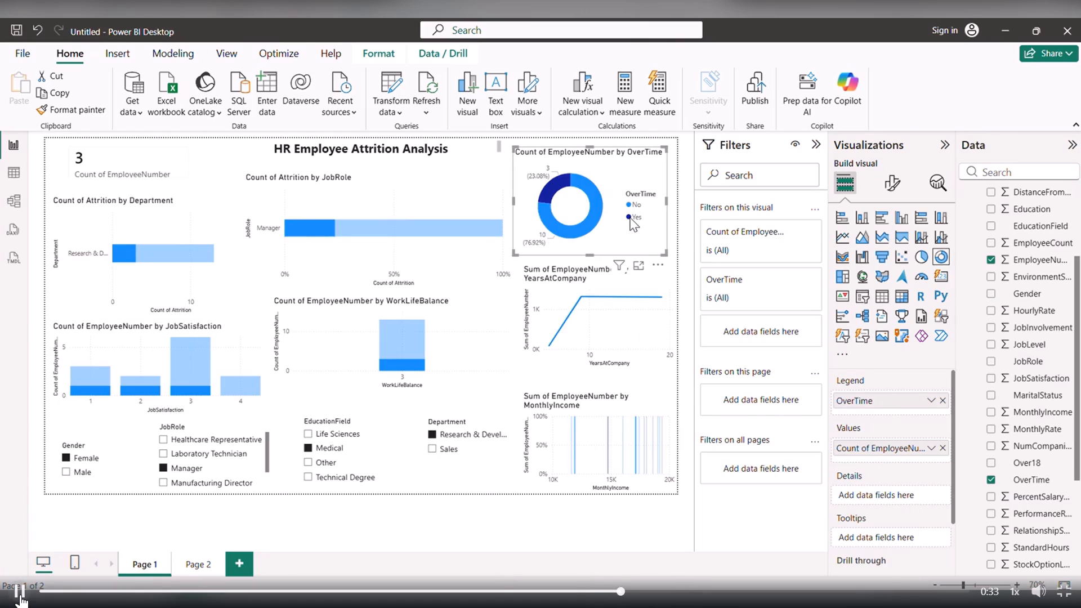
left_click(20, 594)
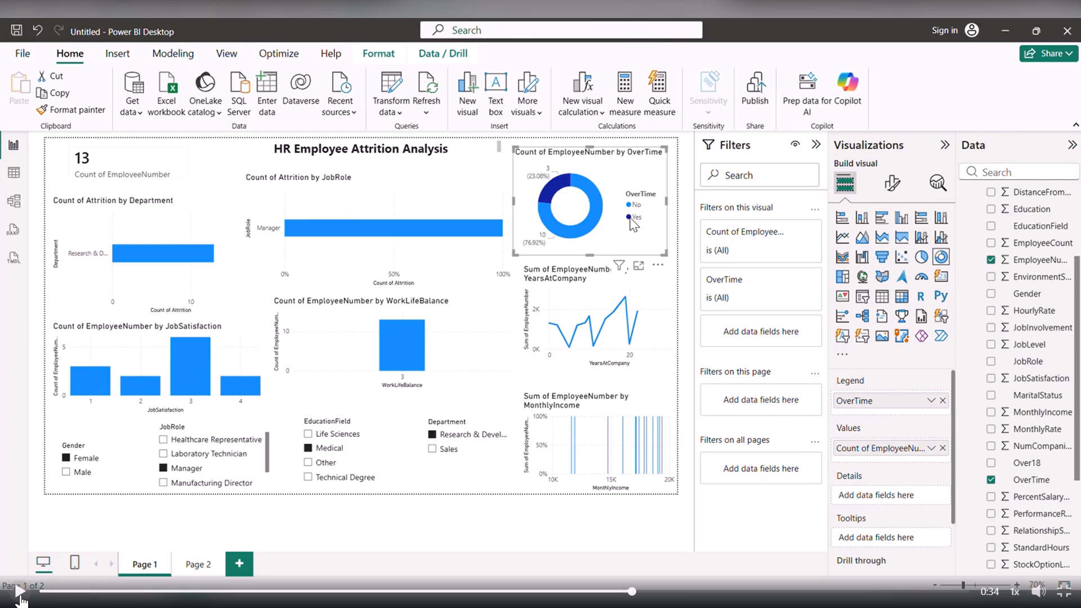
Capture a screenshot of only the HR Employee Attrition Analysis dashboard area, from its title and charts down to the slicers, and copy it.
key("Print")
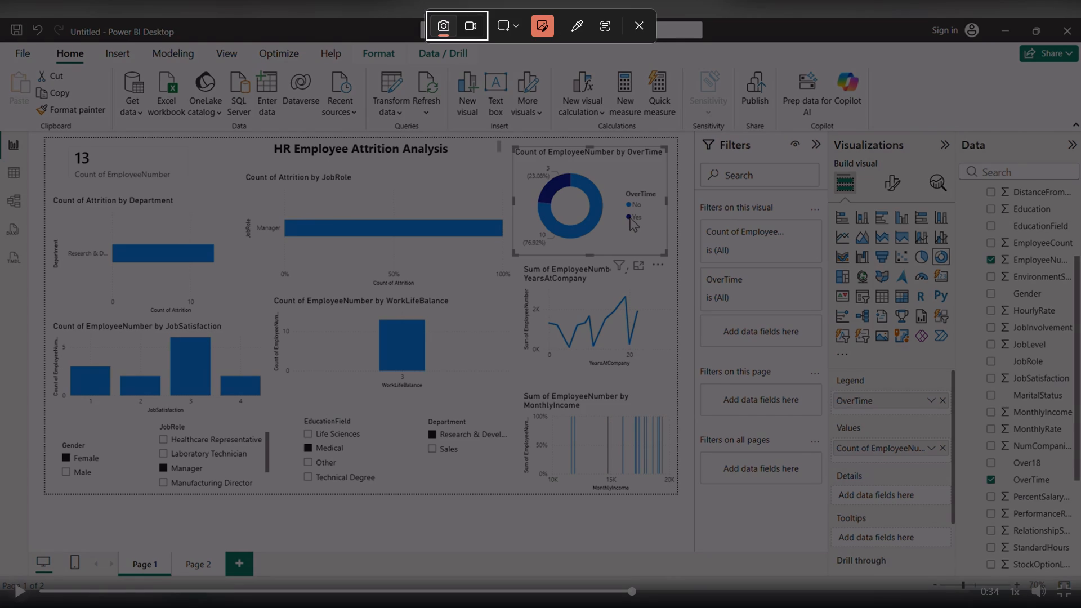
left_click_drag(43, 140, 565, 422)
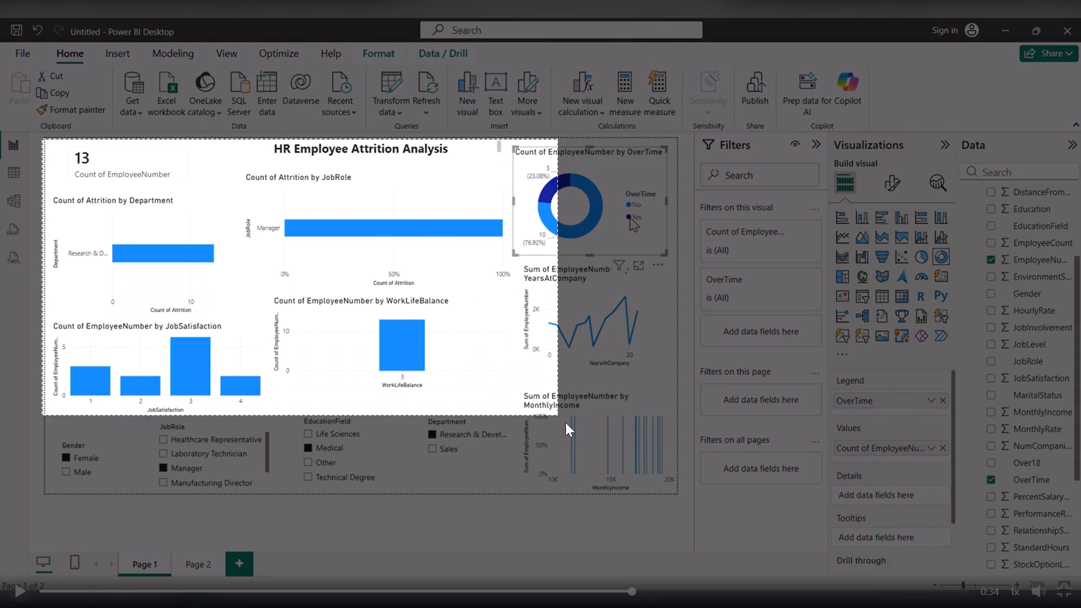
left_click_drag(565, 422, 672, 497)
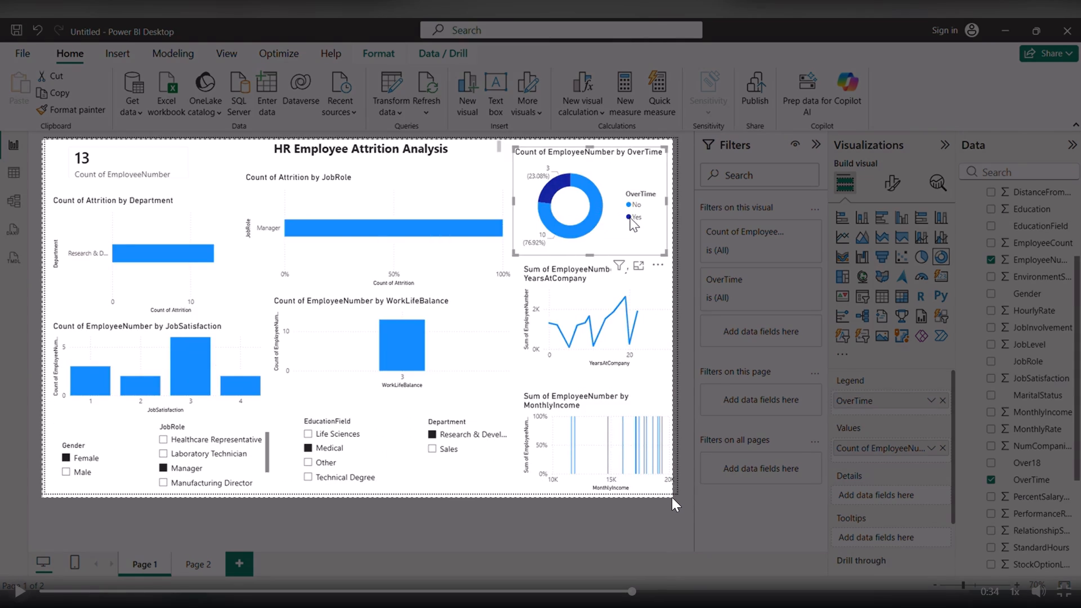
left_click_drag(672, 497, 676, 493)
key("ctrl+c")
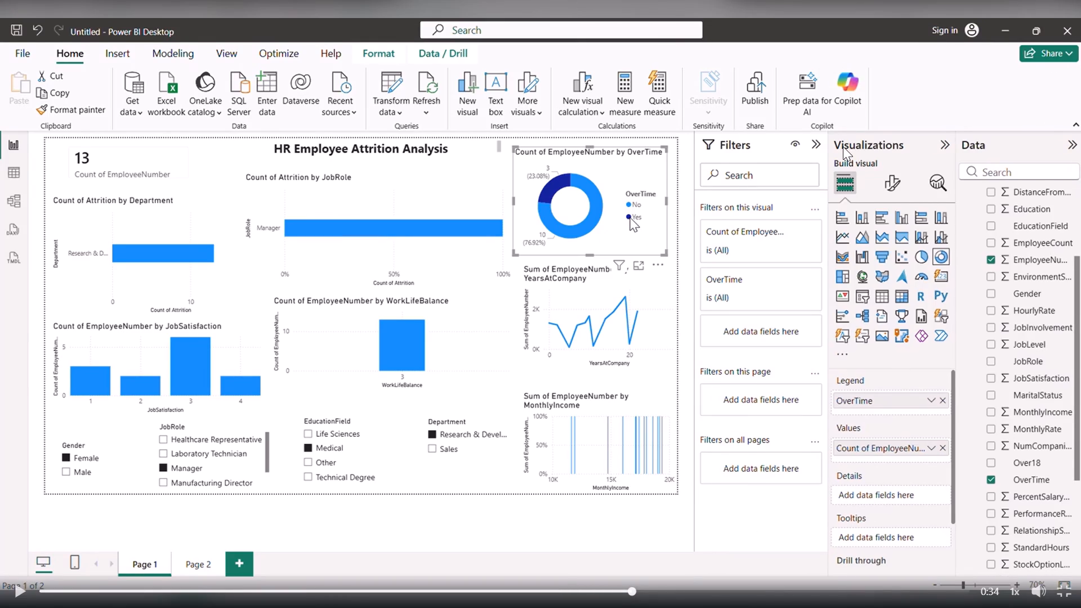
Leave the full-screen video, switch to the SkillCraft presentation in PowerPoint, and paste the HR Employee Attrition dashboard screenshot onto the Output Analysis: Graphs slide.
key("Escape")
left_click(728, 592)
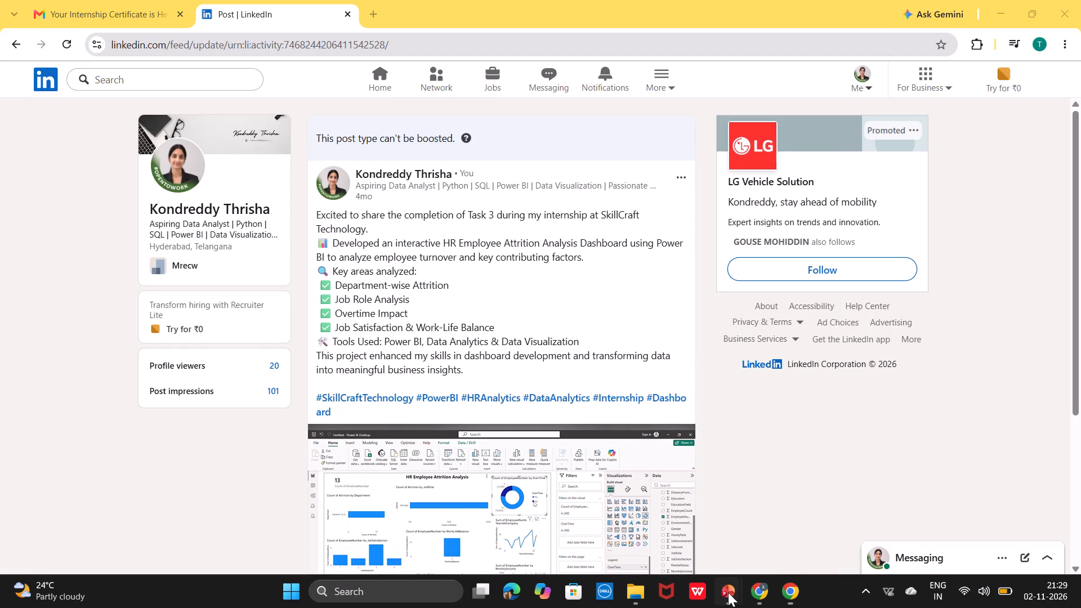
left_click(778, 555)
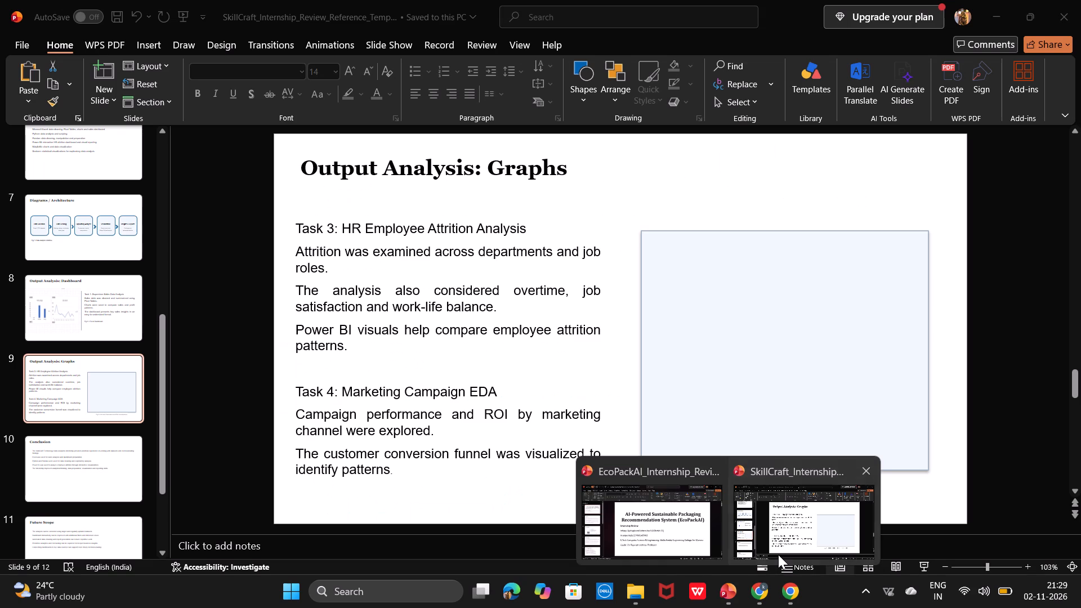
left_click(748, 287)
key("ctrl+v")
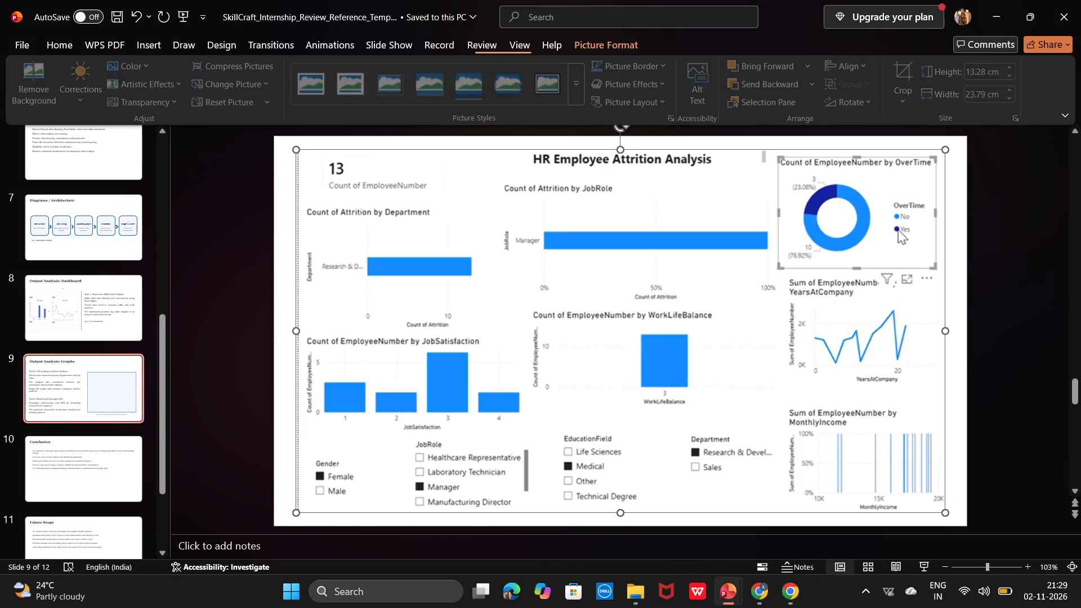
Resize the pasted dashboard picture to about 10.23 cm high by 11.73 cm wide and place it over the placeholder, just above the Fig 9.1 caption.
left_click_drag(296, 329, 613, 351)
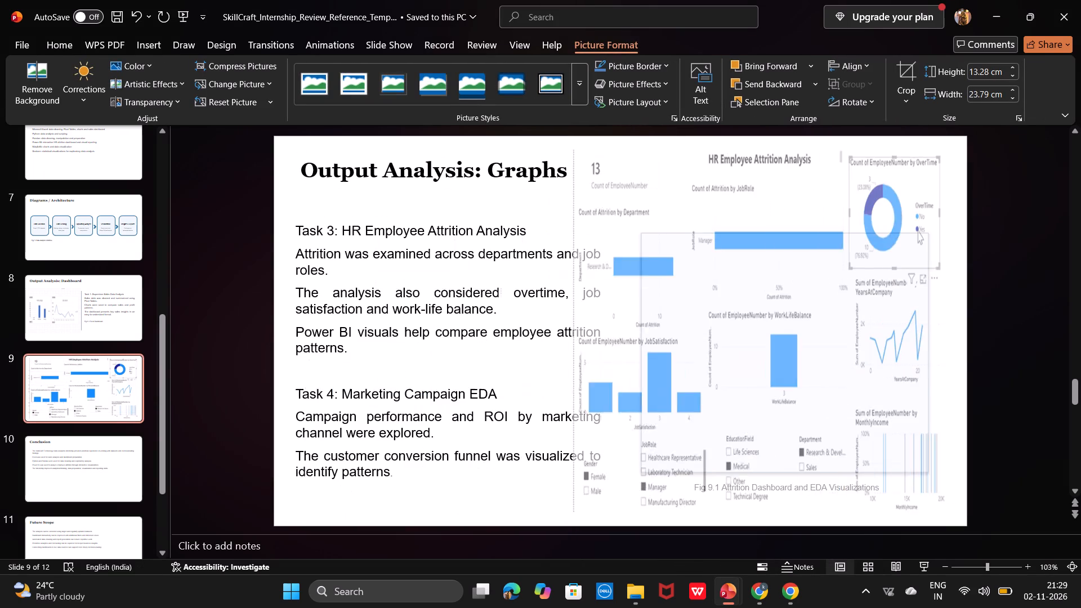
left_click_drag(613, 351, 625, 354)
left_click_drag(784, 149, 785, 234)
left_click_drag(783, 304, 780, 271)
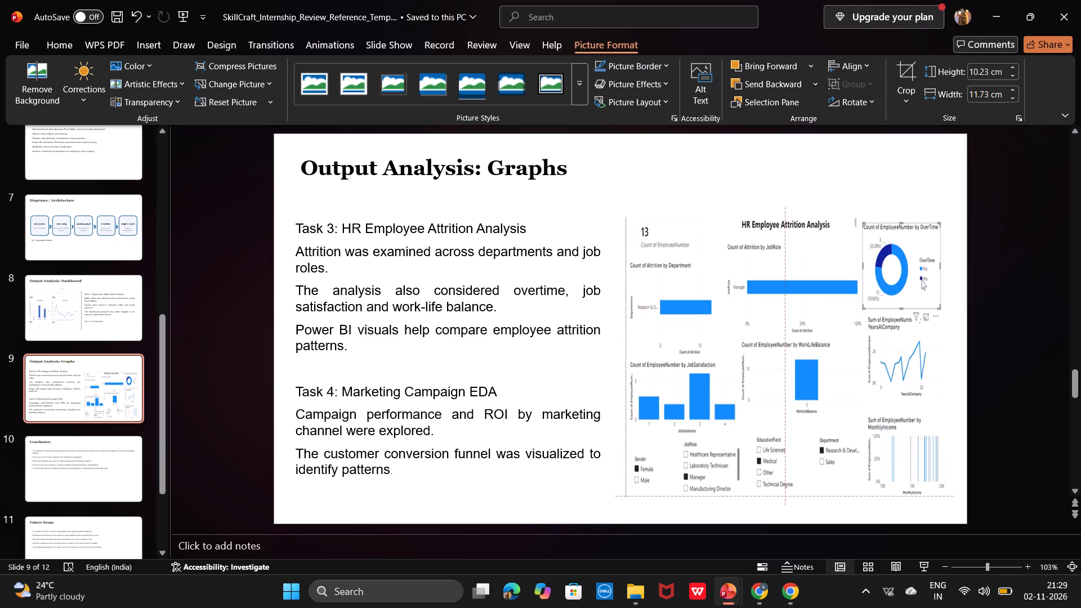
left_click_drag(780, 271, 778, 257)
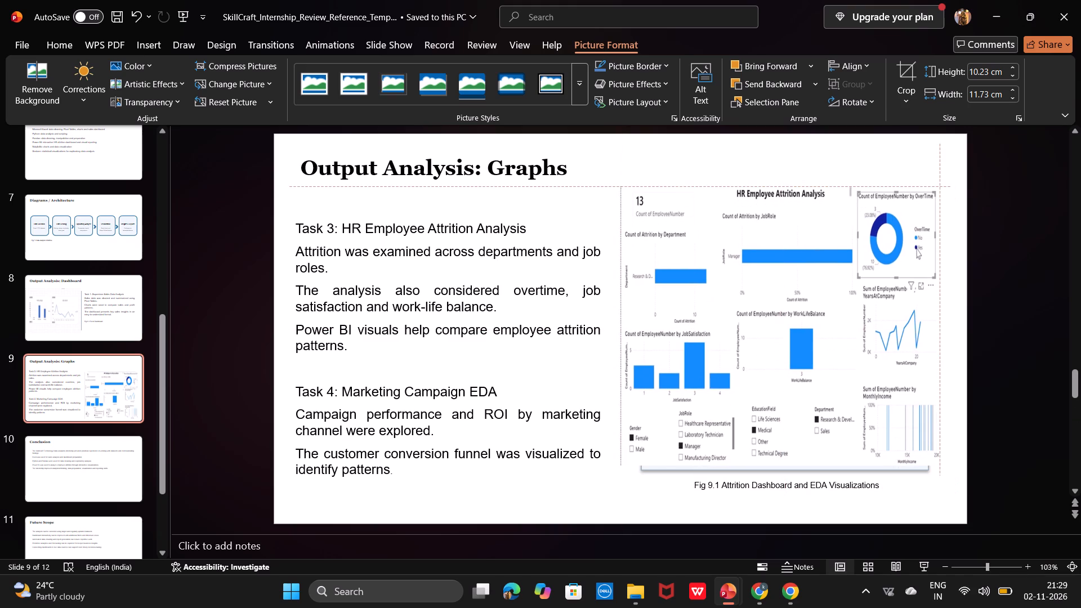
left_click_drag(778, 257, 780, 265)
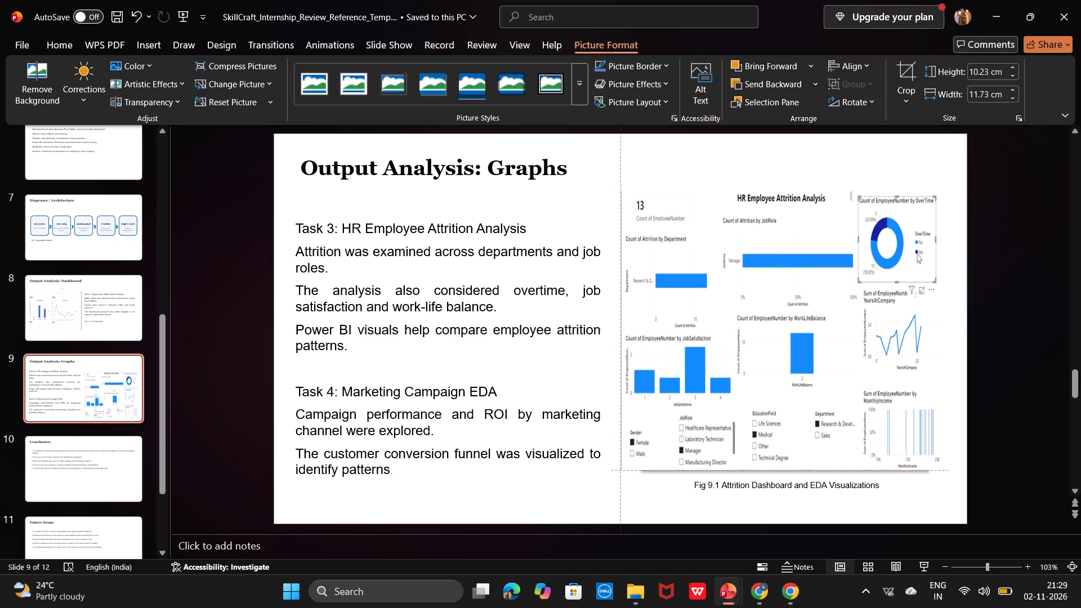
left_click_drag(780, 265, 785, 267)
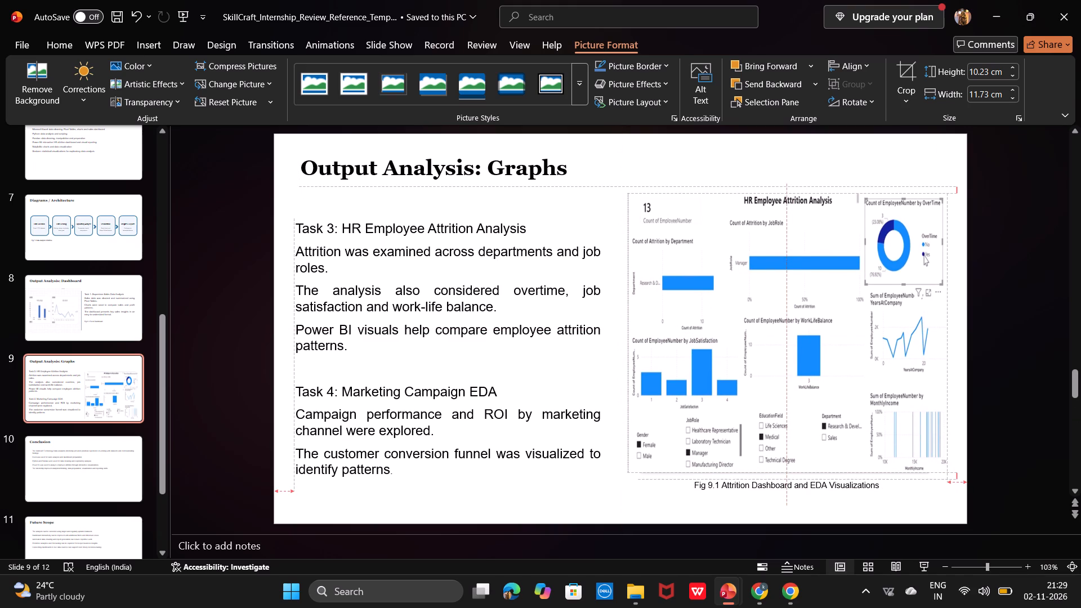
left_click_drag(785, 267, 785, 266)
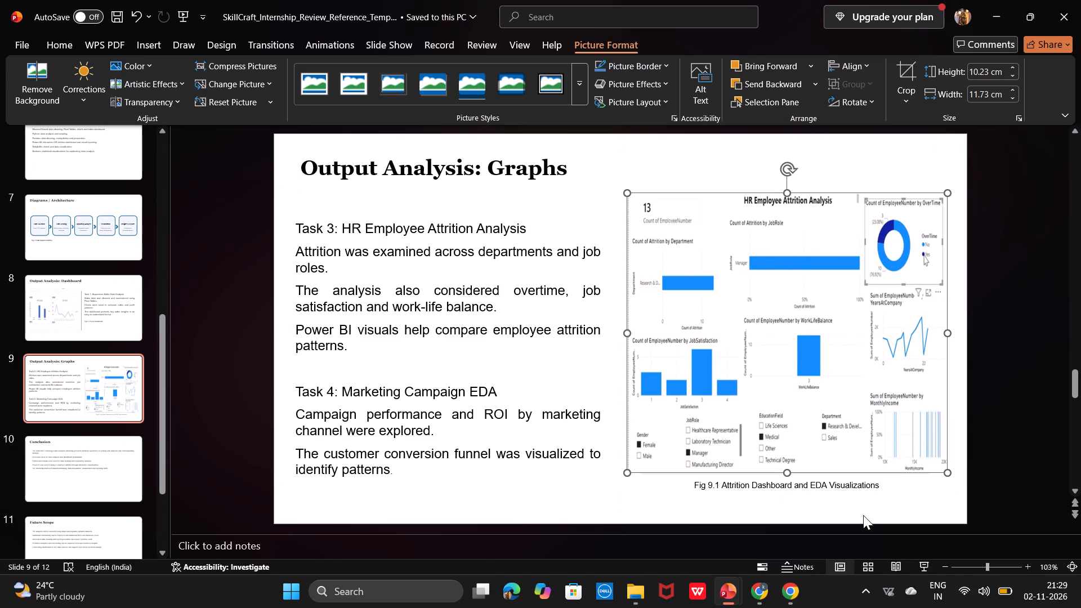
left_click(543, 357)
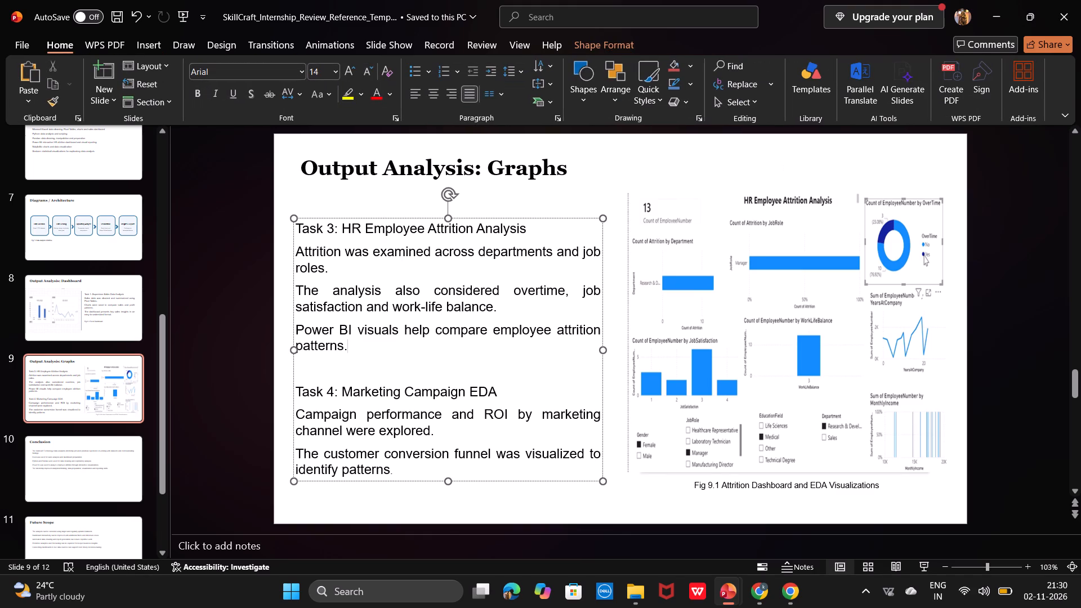
Set all the body text on the Conclusion slide to 14 pt.
left_click(126, 485)
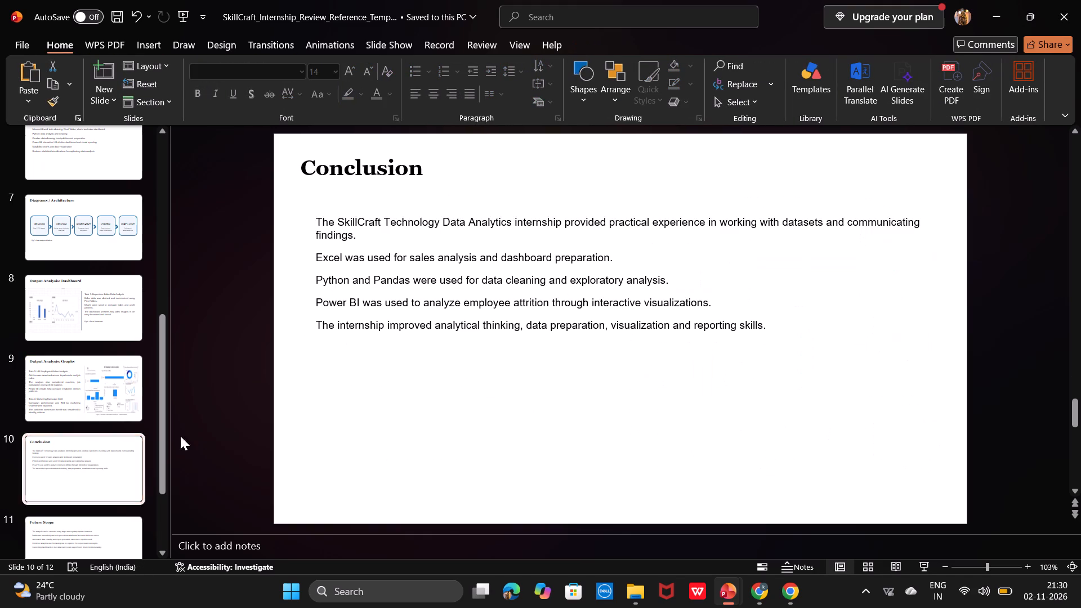
left_click(333, 217)
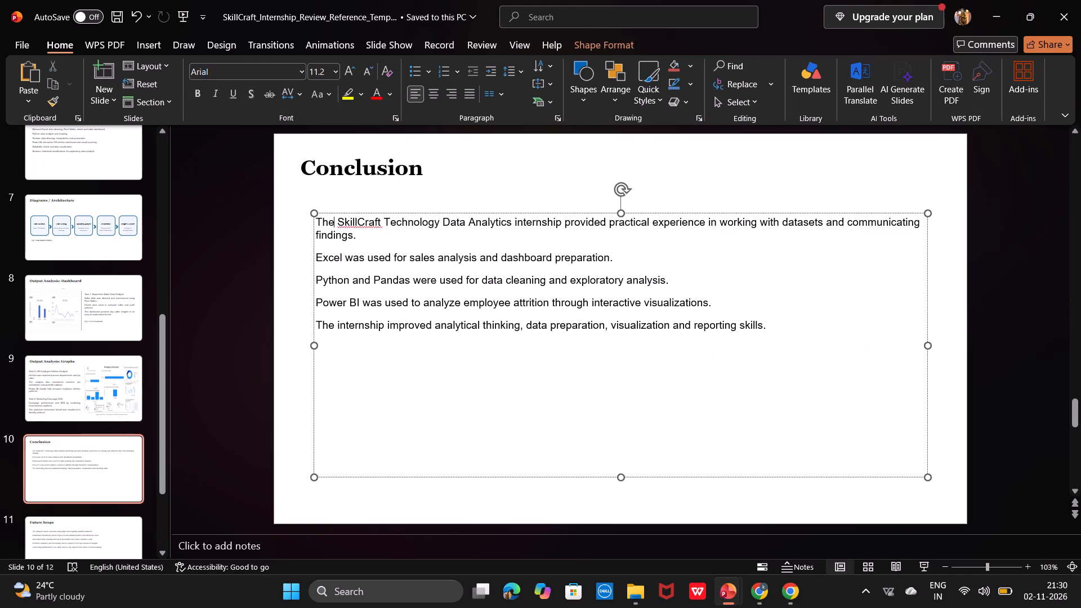
left_click_drag(316, 226, 767, 341)
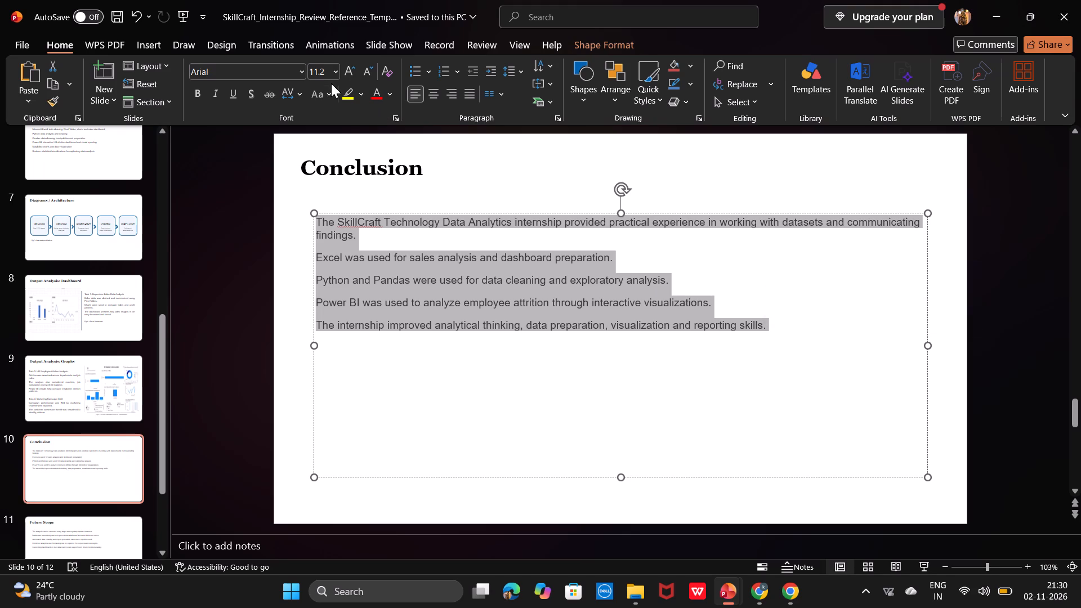
left_click_drag(336, 71, 322, 191)
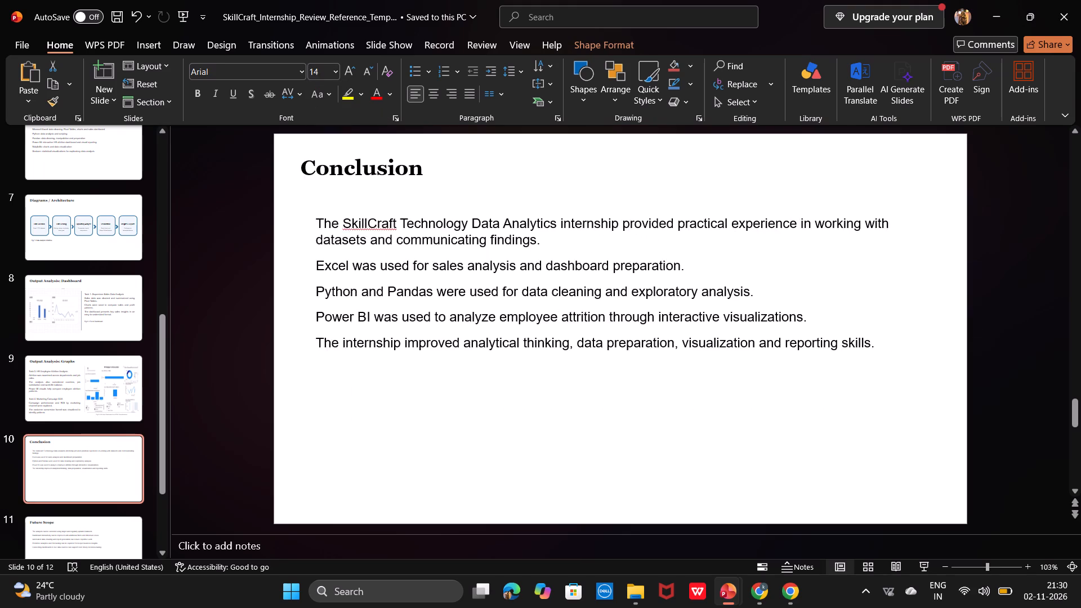
left_click(322, 191)
Apply round bullets to all the Conclusion slide's body paragraphs.
left_click(395, 247)
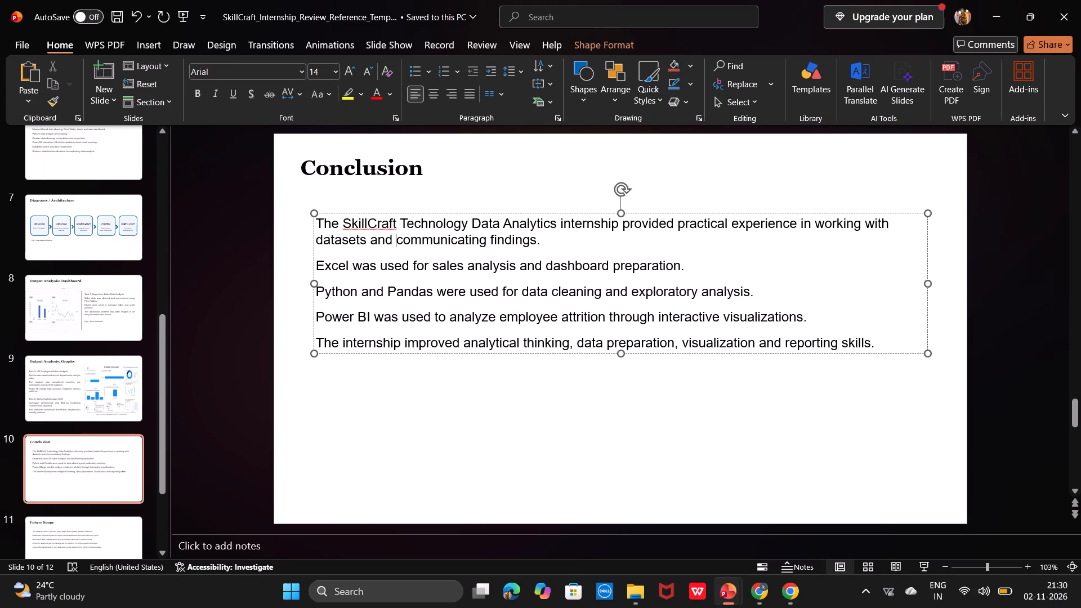
left_click(323, 224)
left_click_drag(323, 224, 700, 394)
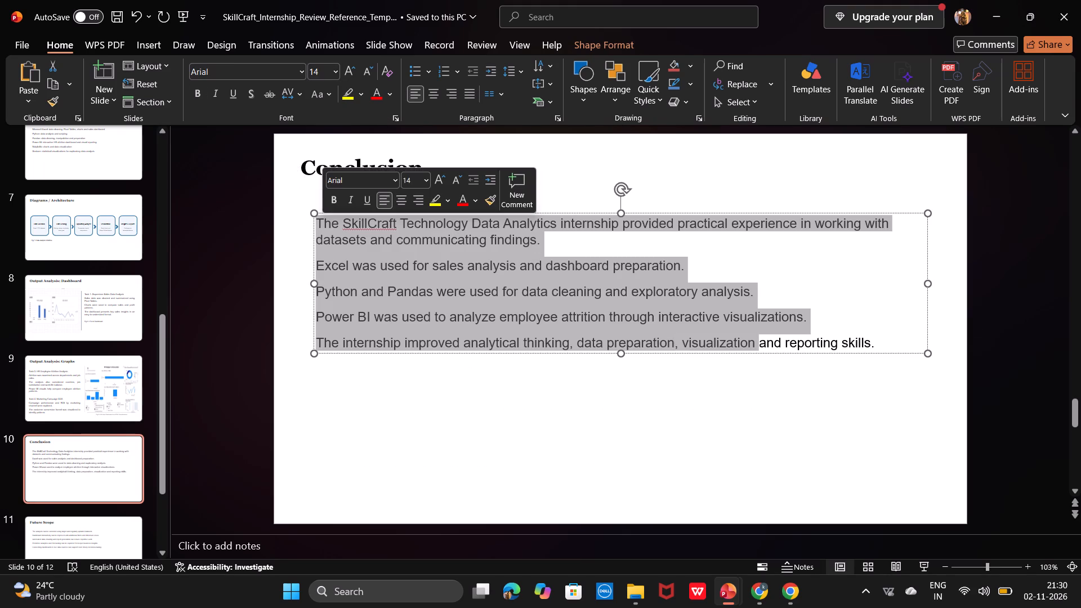
left_click_drag(700, 394, 873, 338)
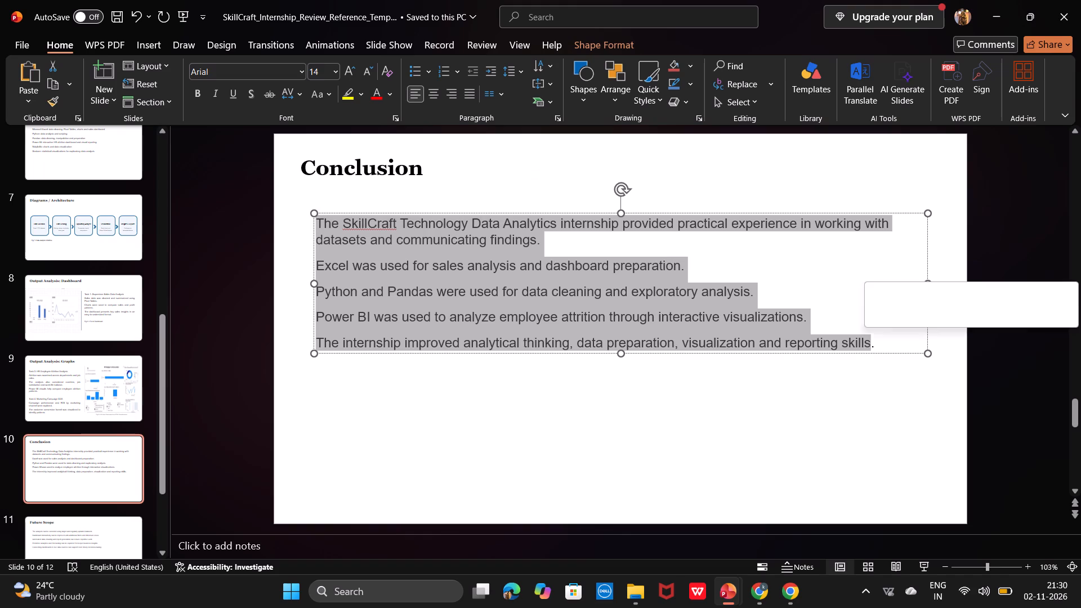
left_click(430, 77)
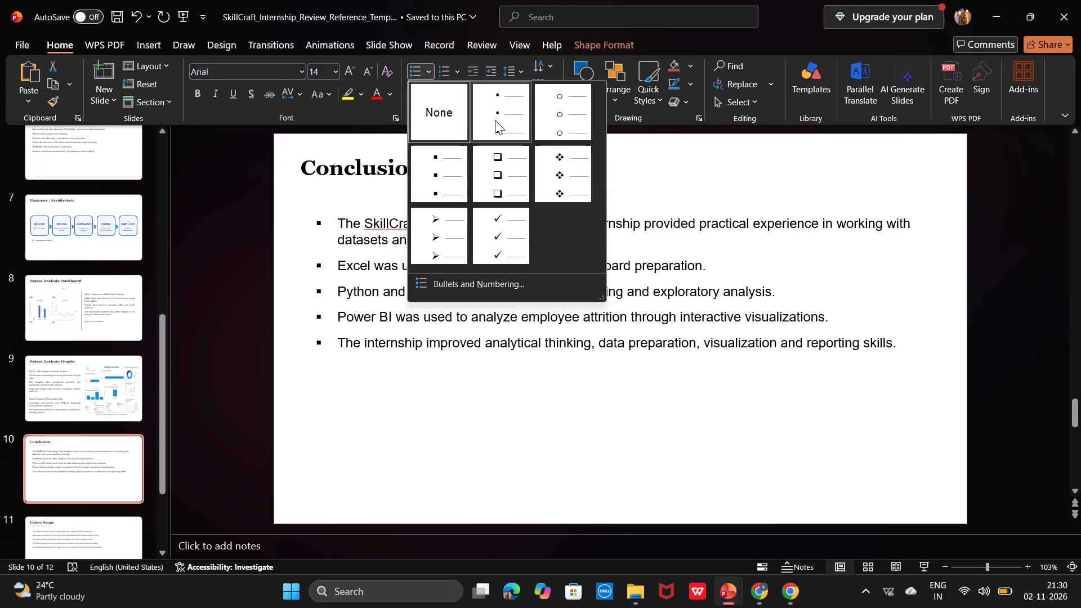
double_click(495, 120)
left_click(536, 431)
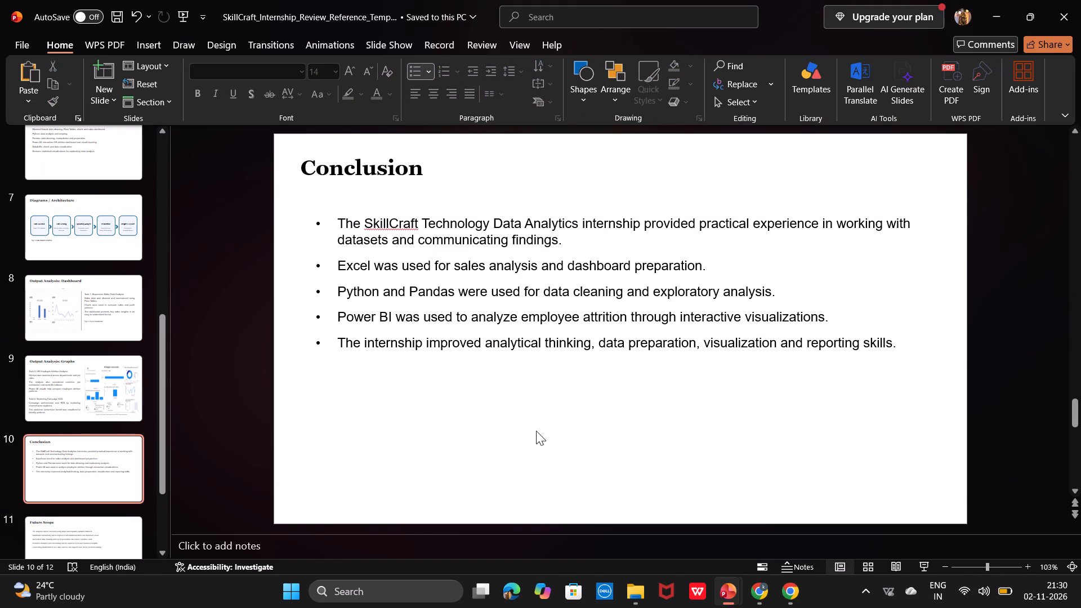
On the Future Scope slide, shift the body text box slightly down and right, and set its text to 14 pt.
scroll(110, 457, "down", 1)
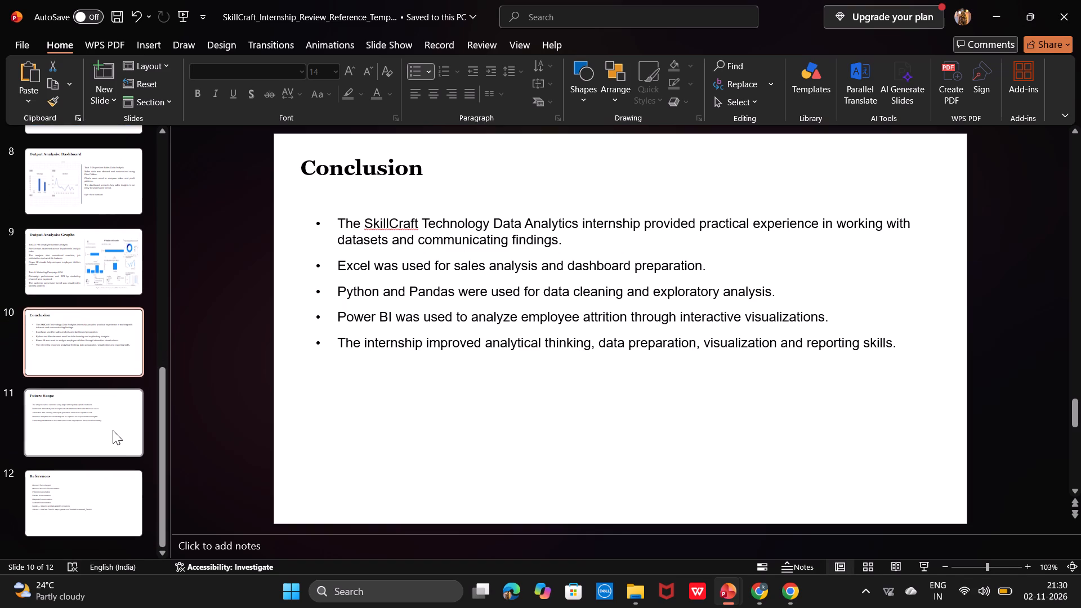
left_click(113, 430)
left_click(332, 215)
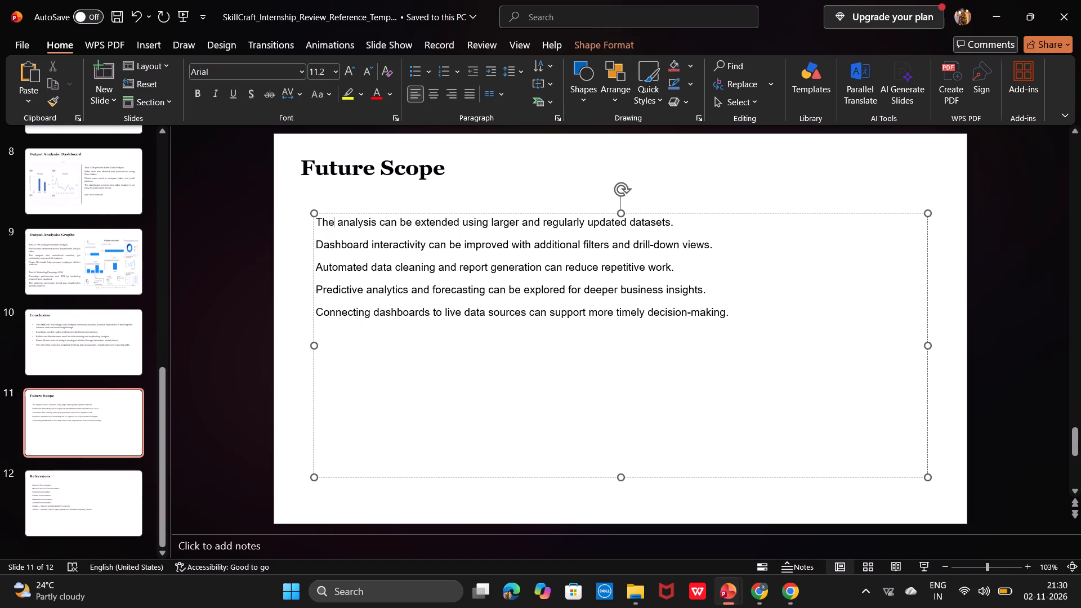
left_click_drag(315, 223, 324, 231)
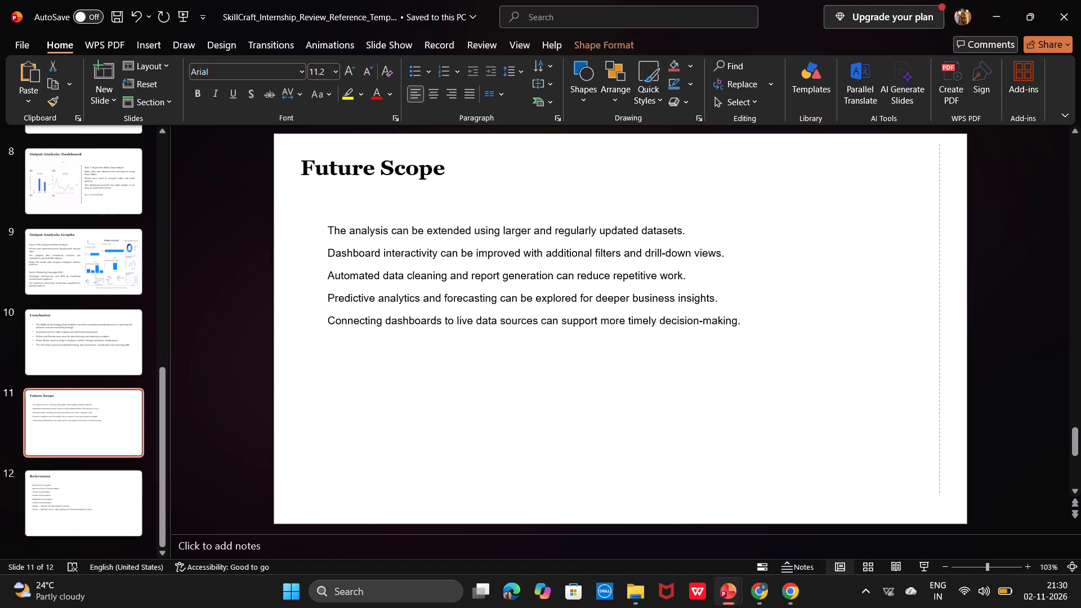
left_click_drag(324, 231, 323, 231)
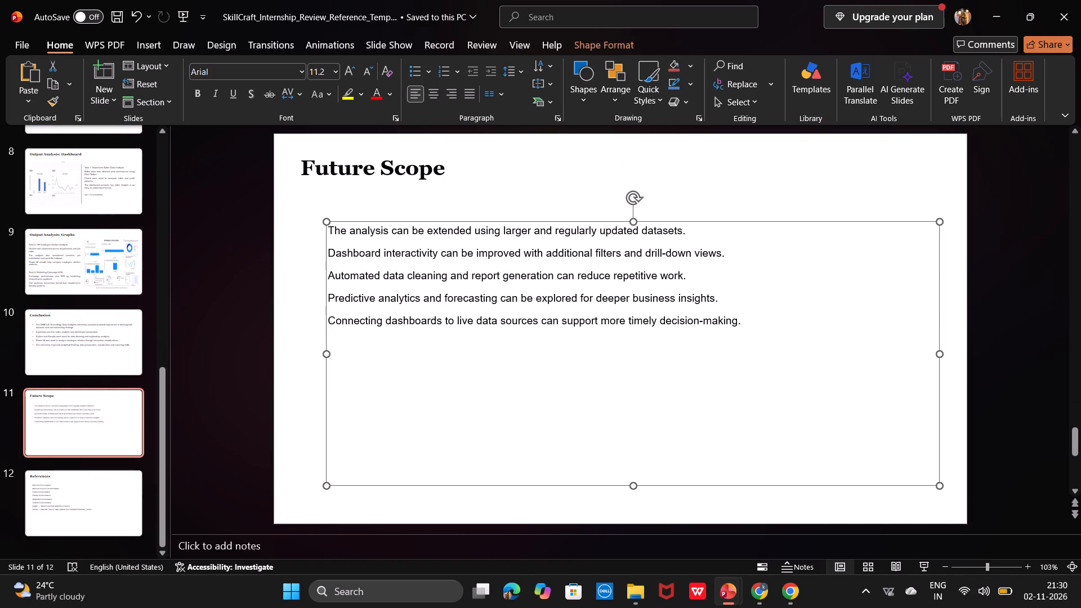
left_click_drag(330, 231, 714, 379)
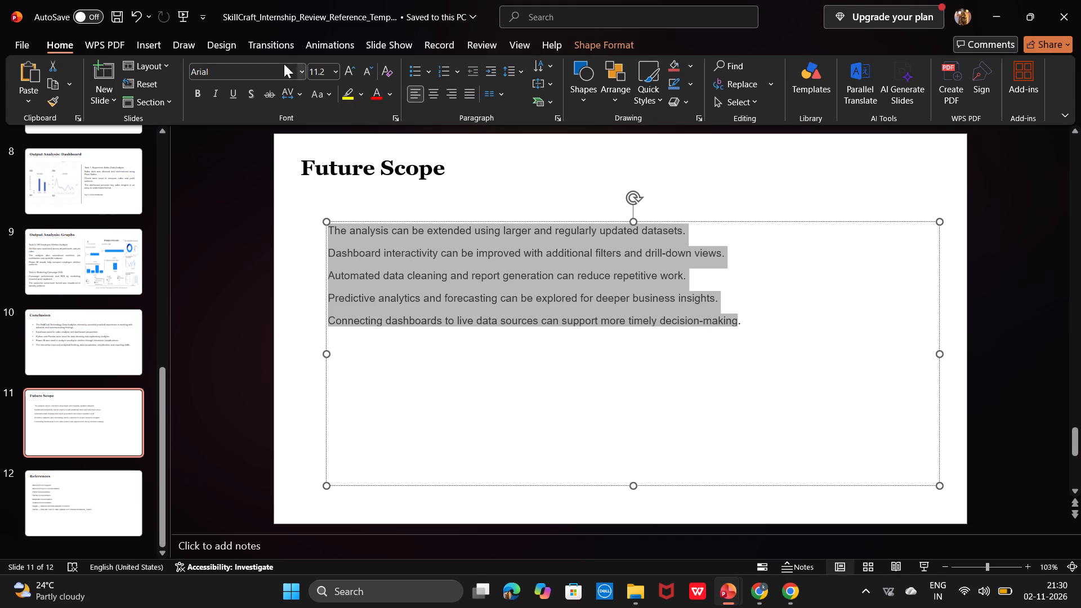
left_click_drag(337, 75, 323, 193)
left_click(323, 193)
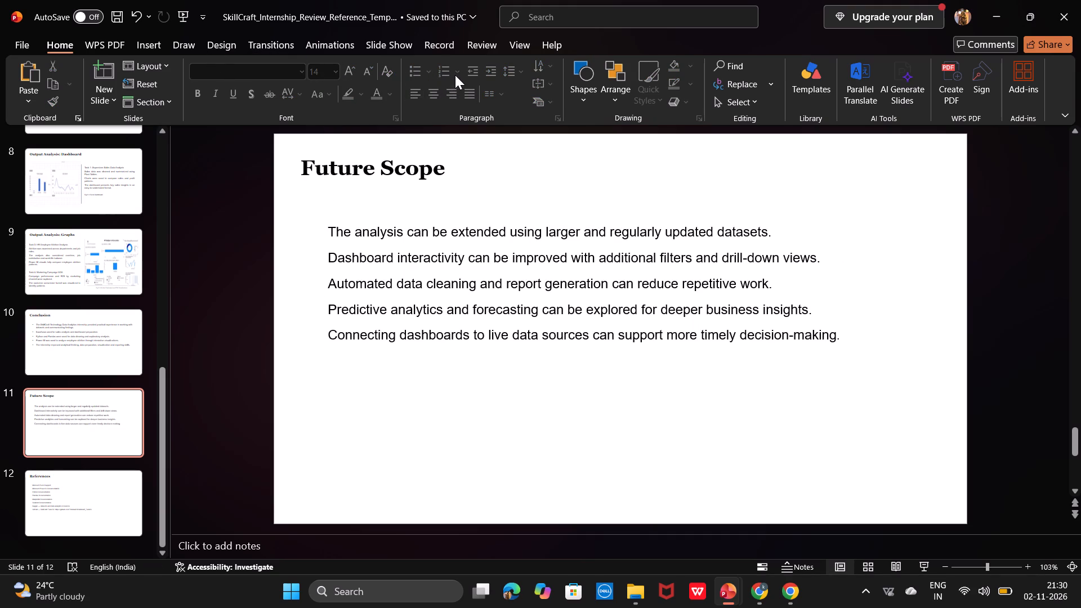
Apply round bullets to all the Future Scope slide's body paragraphs.
left_click(374, 208)
left_click(378, 254)
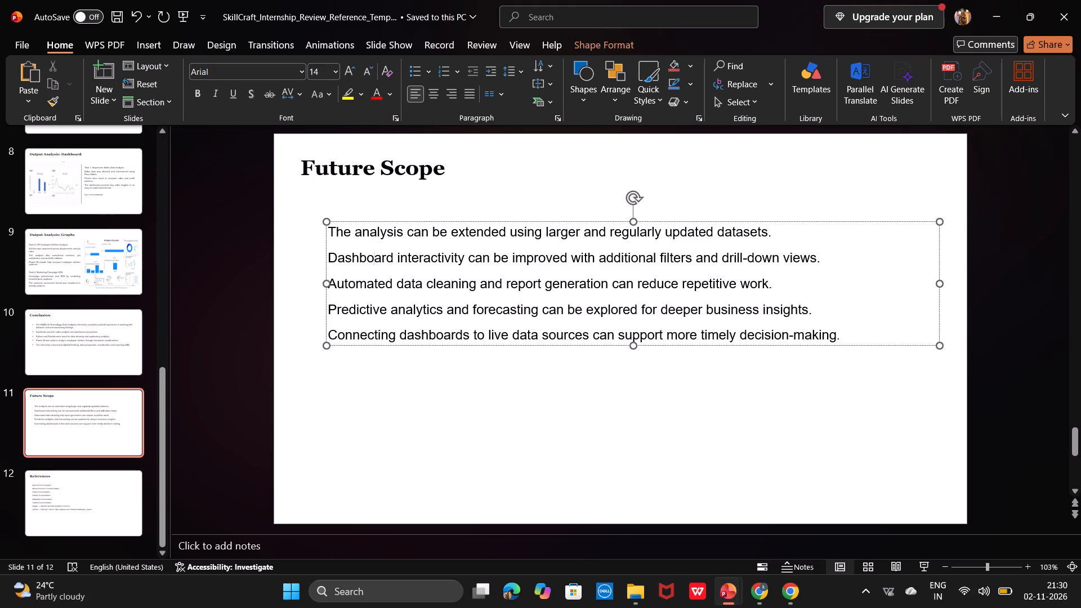
left_click_drag(331, 234, 665, 328)
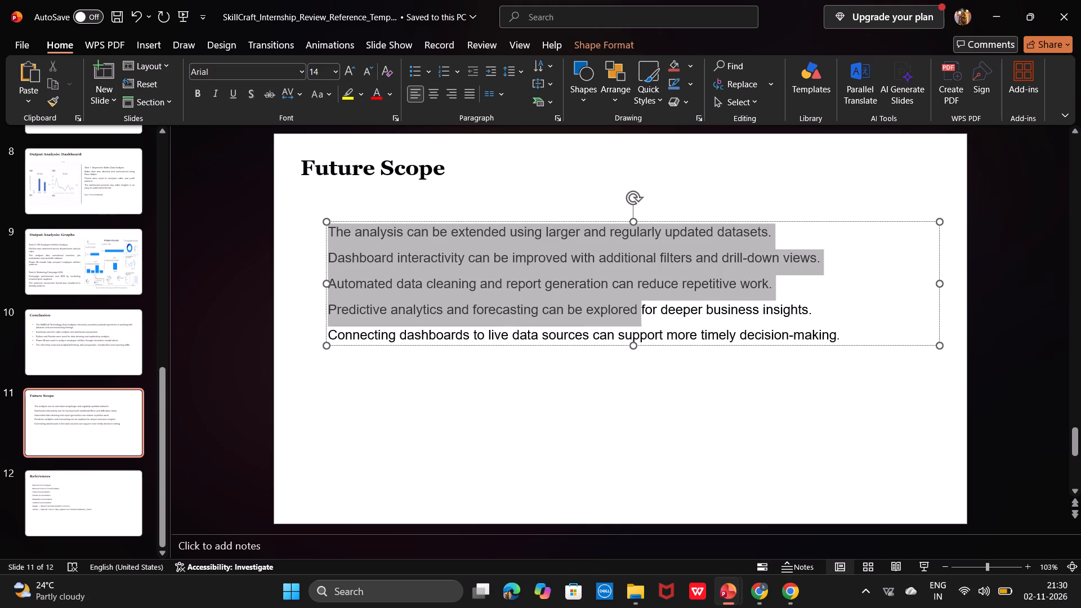
left_click_drag(665, 328, 832, 364)
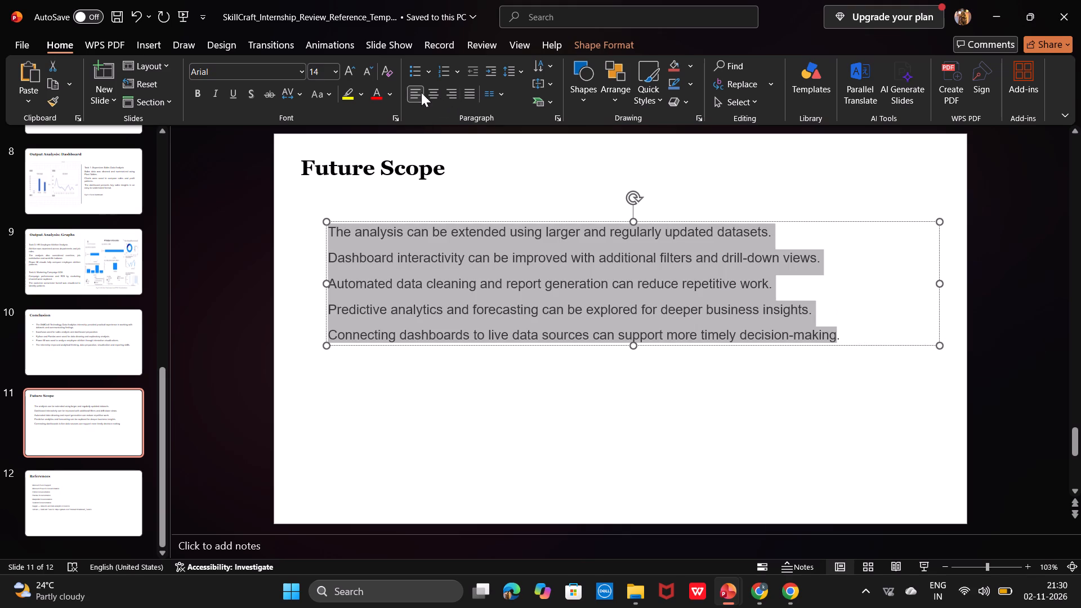
left_click(428, 67)
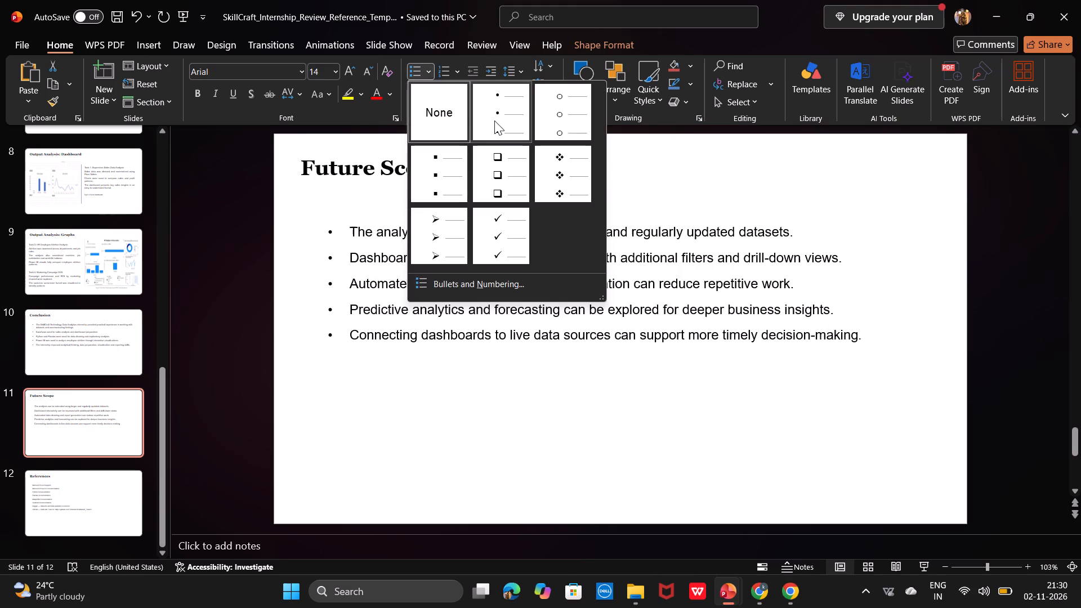
left_click(494, 120)
left_click(540, 425)
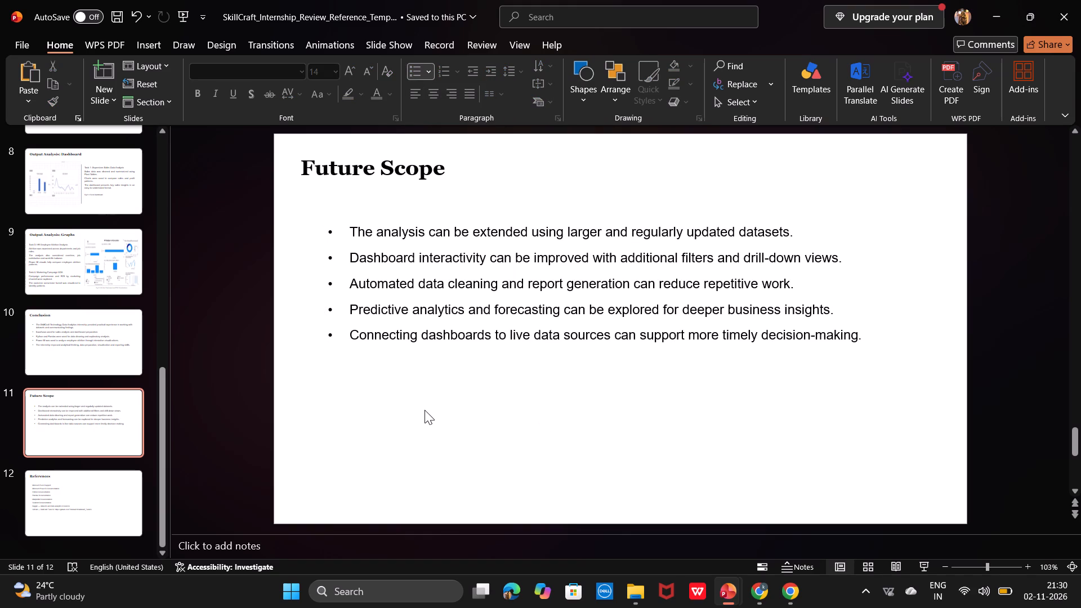
On the References slide, shift the body text box slightly down and to the right.
scroll(55, 404, "down", 1)
left_click(55, 485)
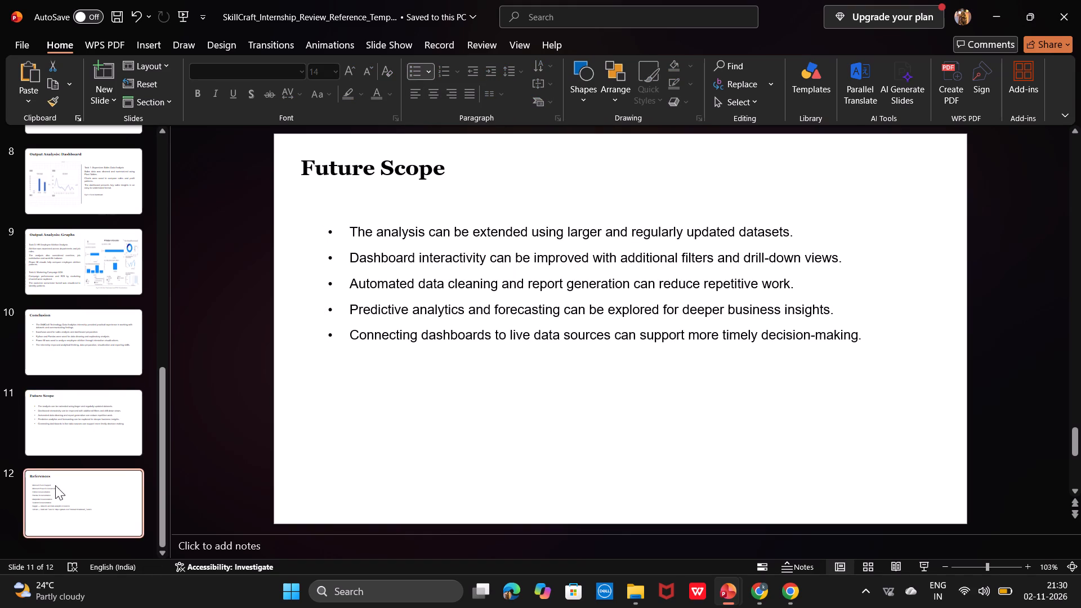
left_click(346, 236)
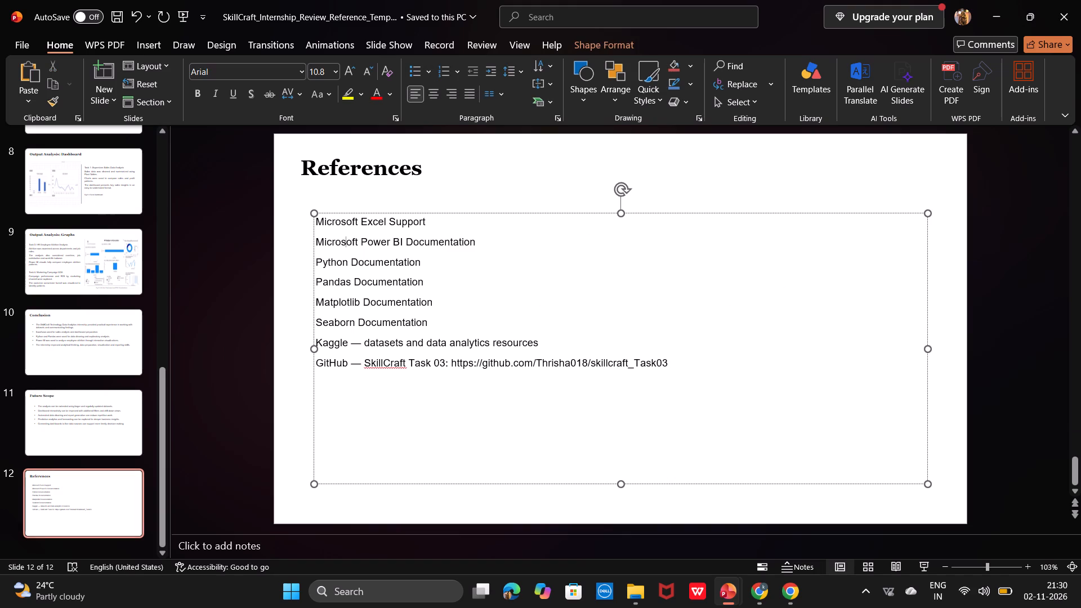
left_click_drag(316, 223, 717, 406)
left_click(686, 342)
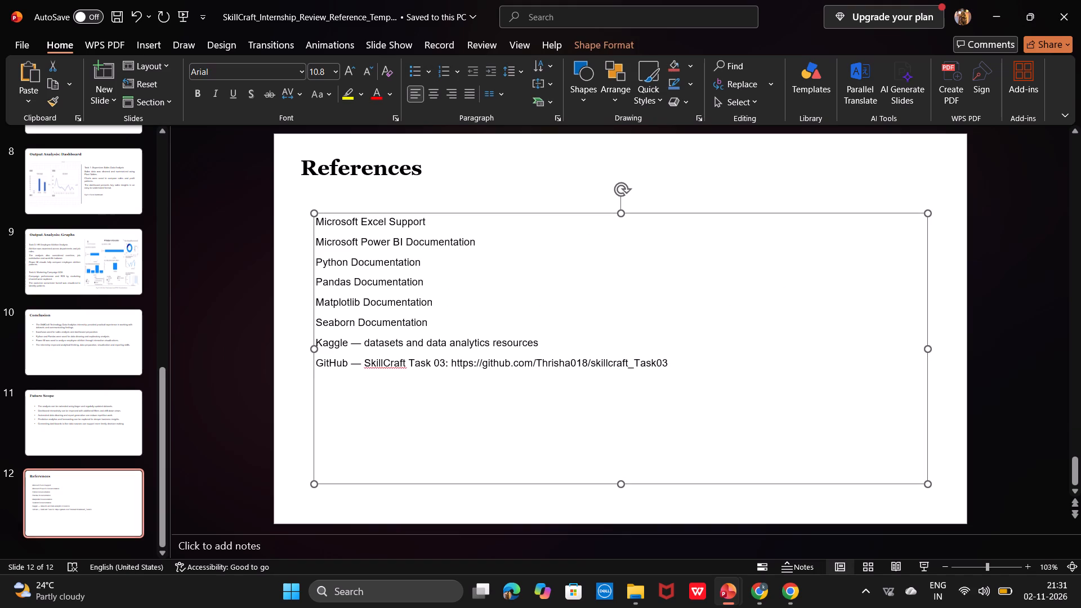
left_click_drag(685, 363, 697, 351)
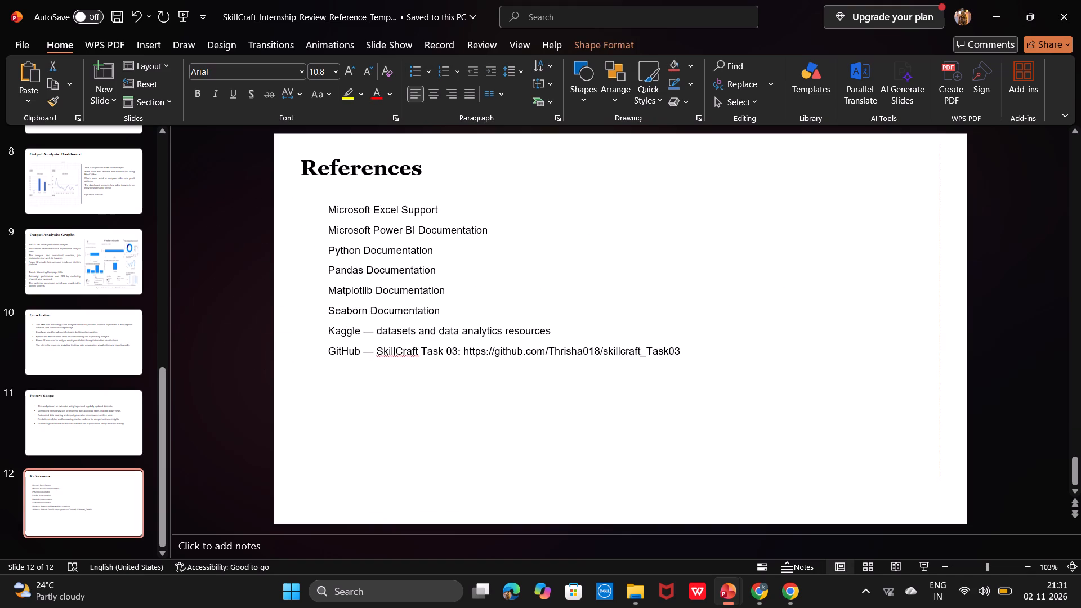
left_click_drag(697, 351, 696, 366)
left_click_drag(677, 351, 684, 359)
left_click(684, 359)
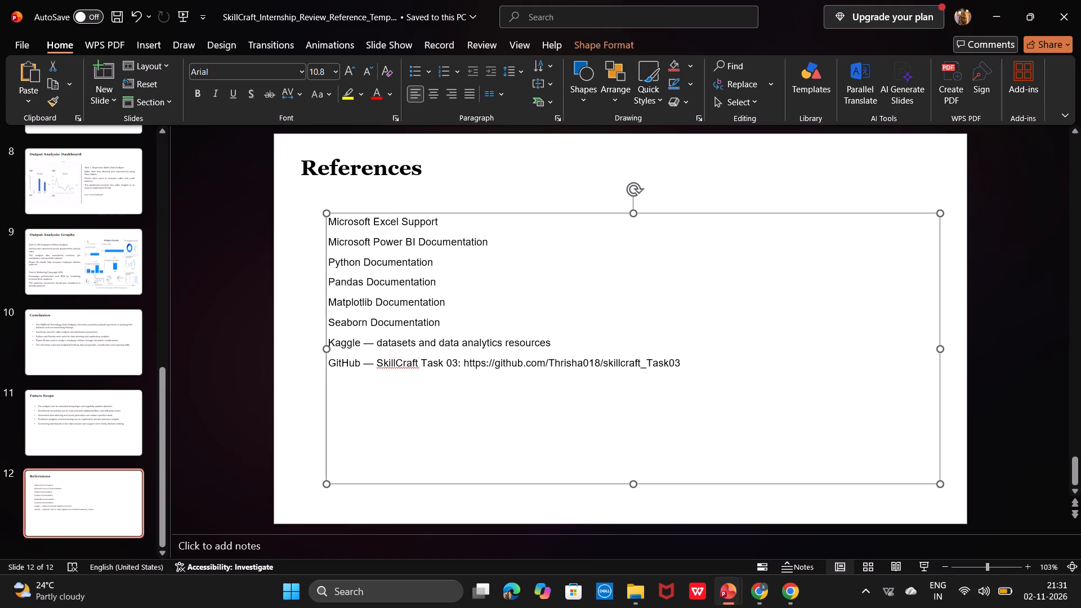
left_click_drag(681, 362, 684, 372)
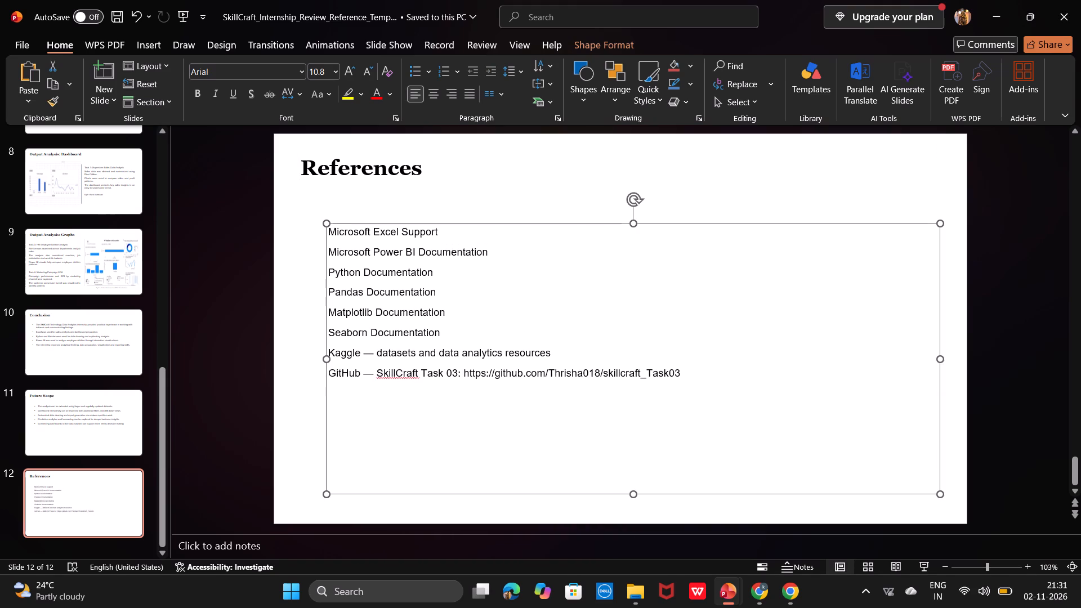
Delete the GitHub entry at the end of the references list.
left_click(686, 372)
left_click(677, 372)
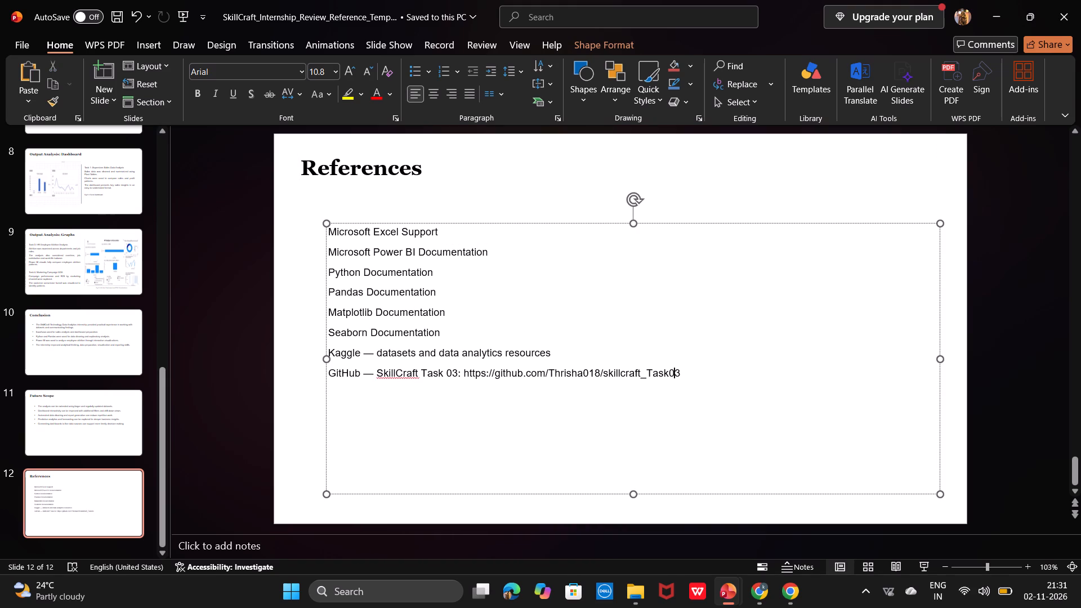
left_click(683, 372)
left_click(681, 372)
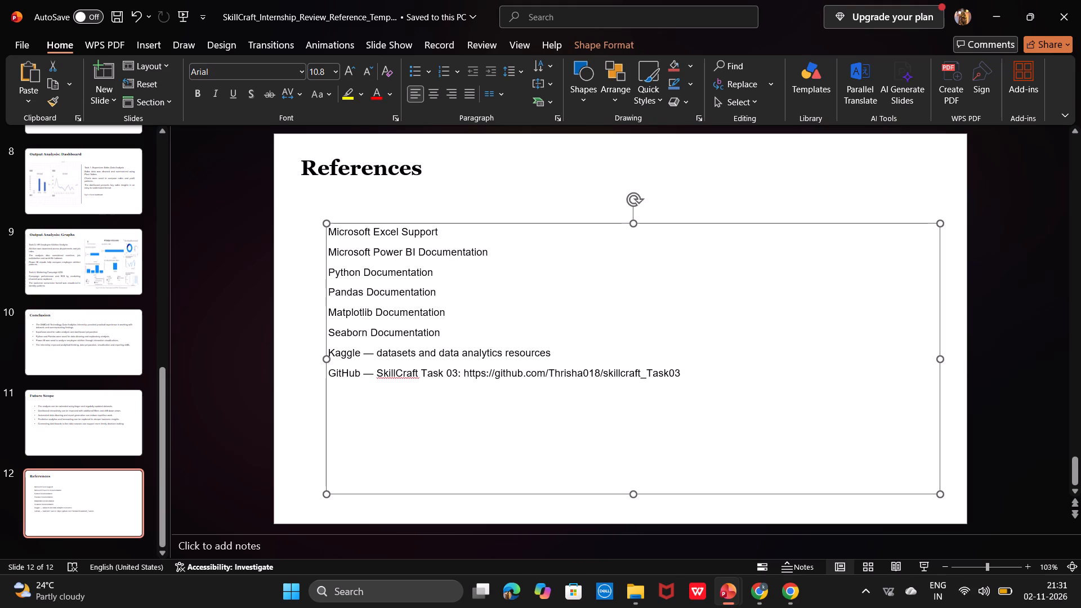
left_click_drag(347, 375, 686, 370)
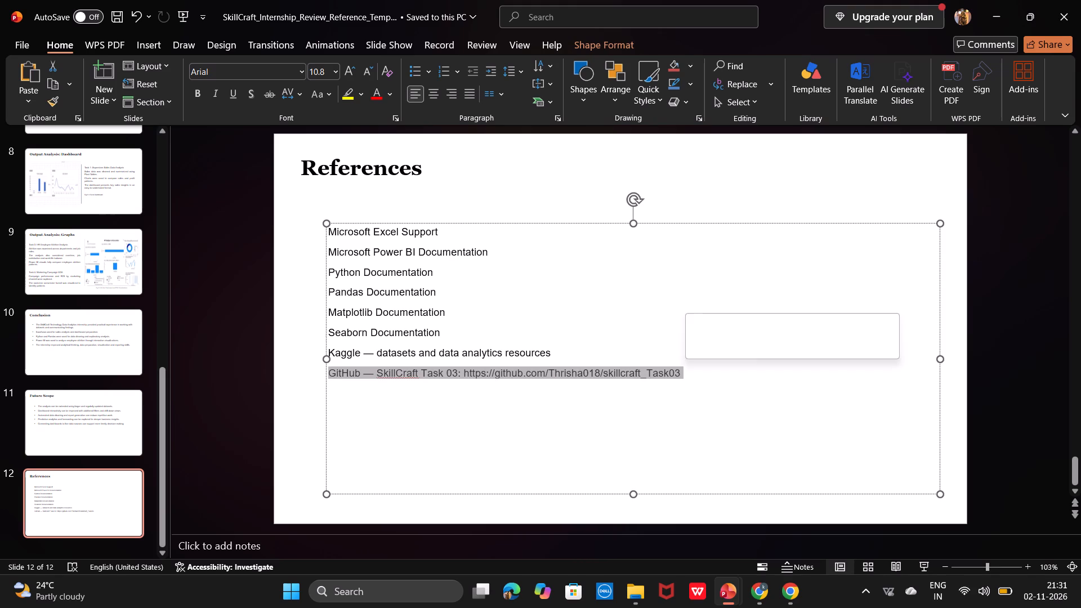
key("BackSpace")
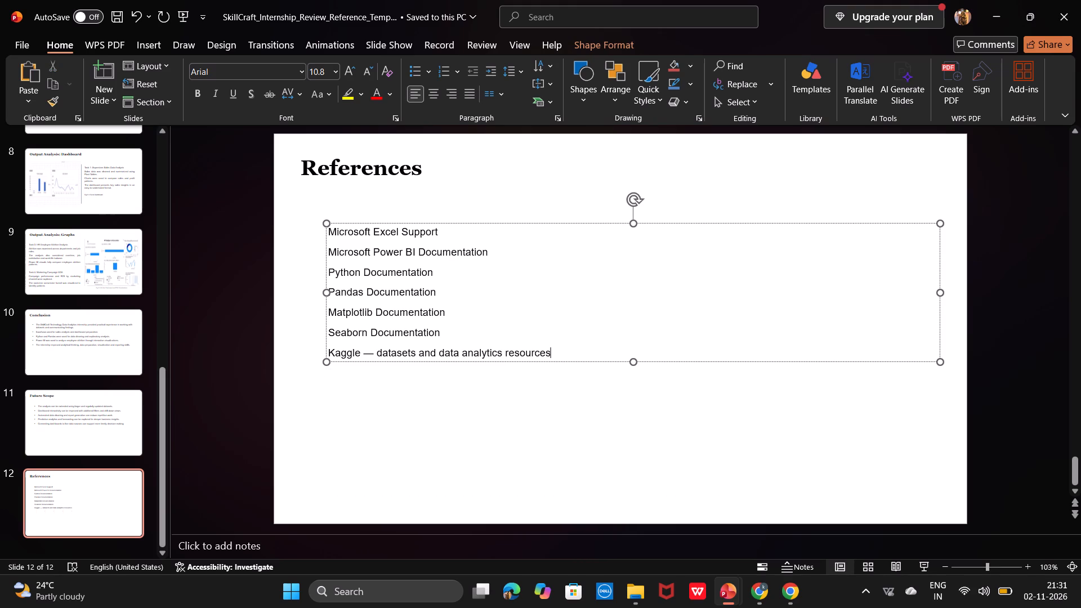
Set all the remaining reference entries to 14 pt and apply round bullets to them.
left_click_drag(329, 233, 559, 357)
left_click(331, 74)
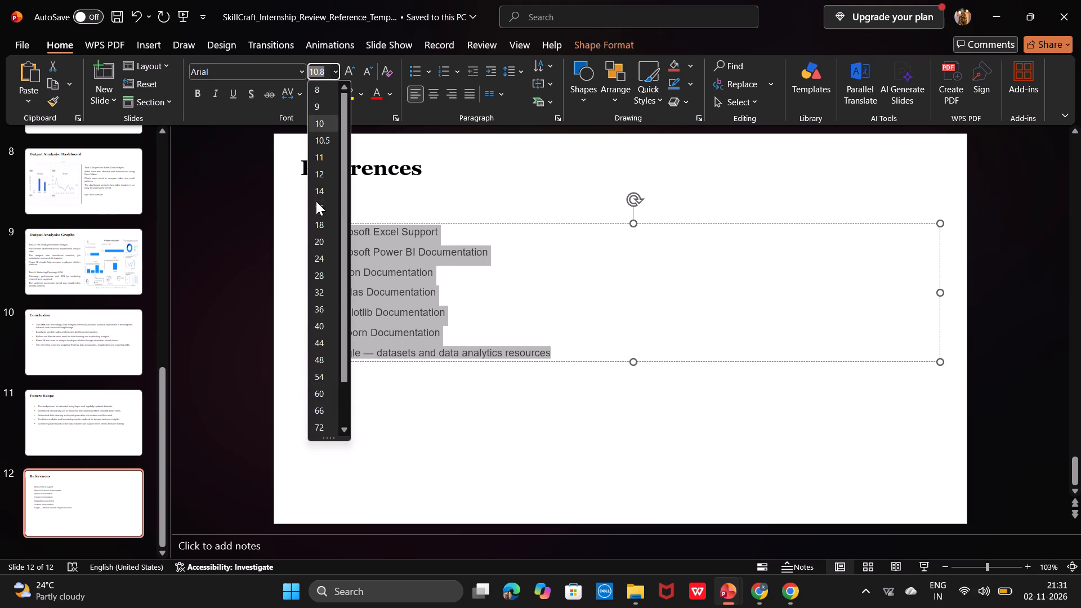
left_click(320, 189)
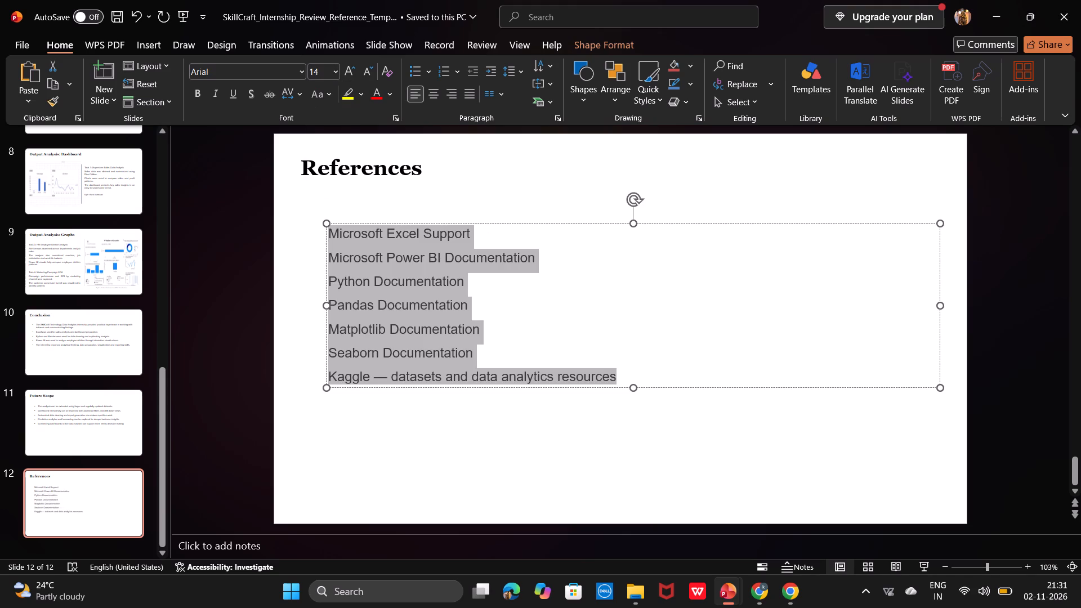
left_click(430, 75)
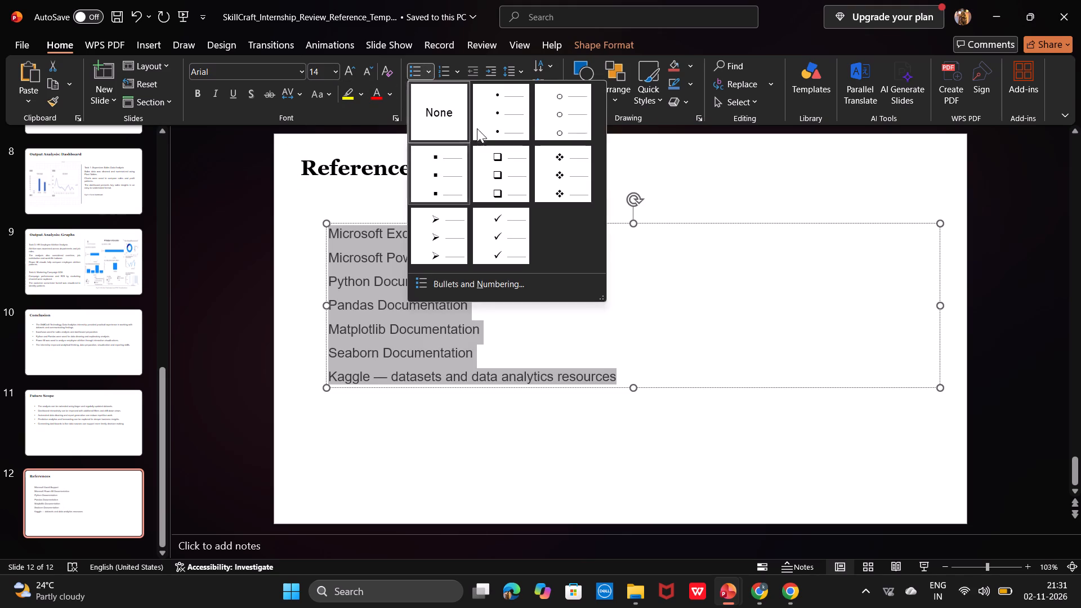
left_click(484, 127)
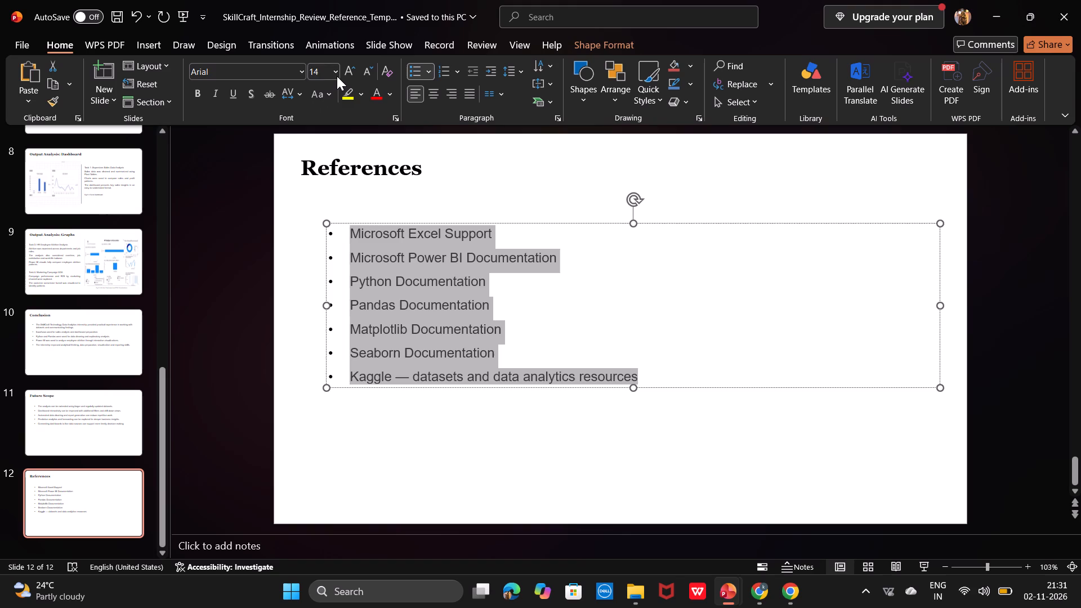
Increase the text size of the references list to 16 pt.
left_click_drag(337, 76, 329, 208)
left_click(329, 208)
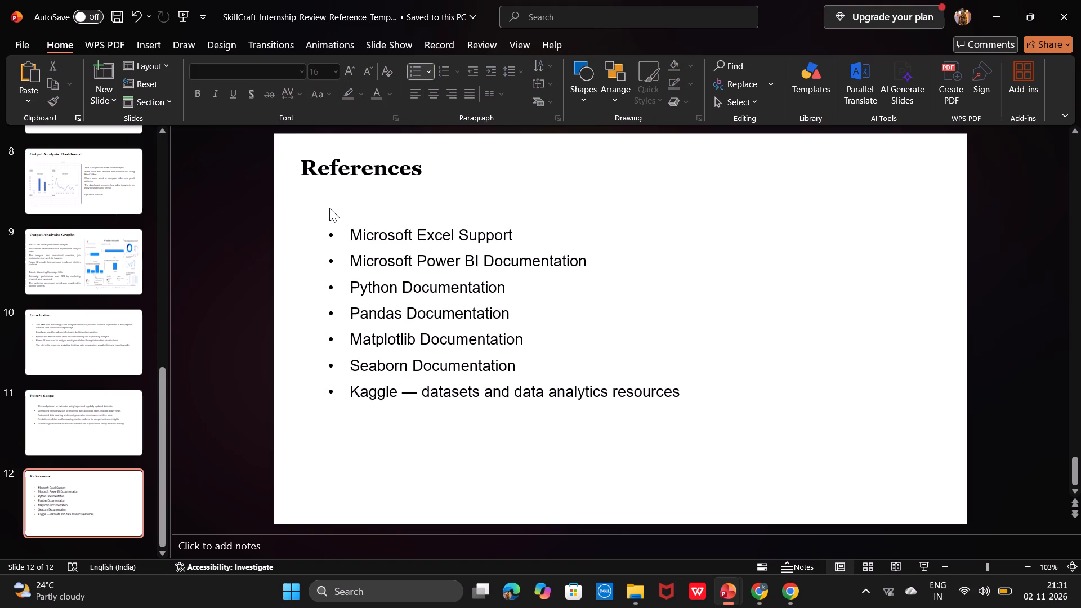
Set the body text on the Future Scope slide to 16 pt.
left_click(112, 405)
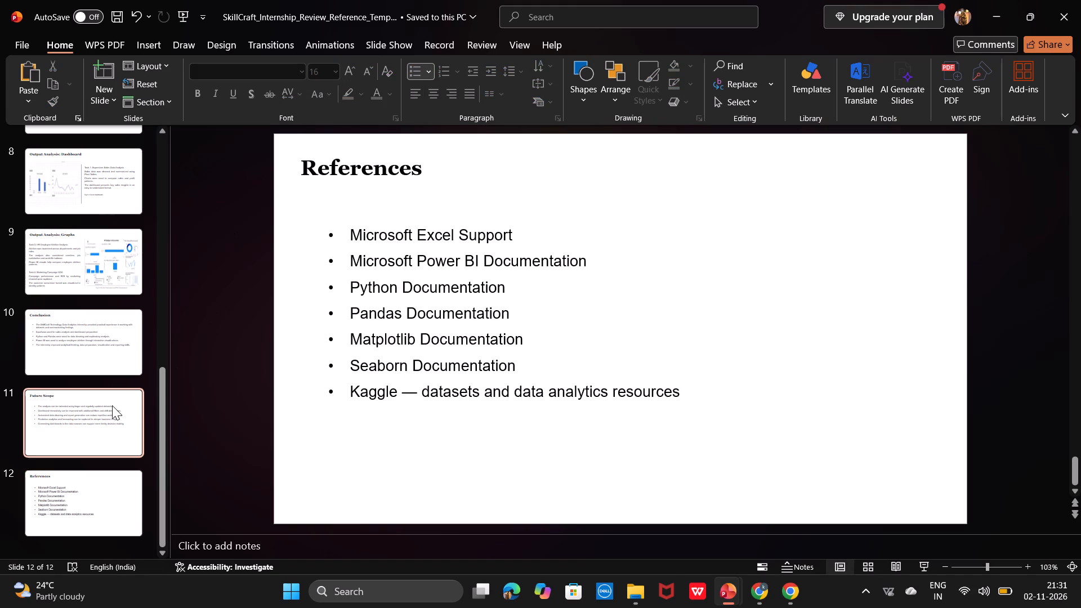
left_click_drag(350, 230, 743, 348)
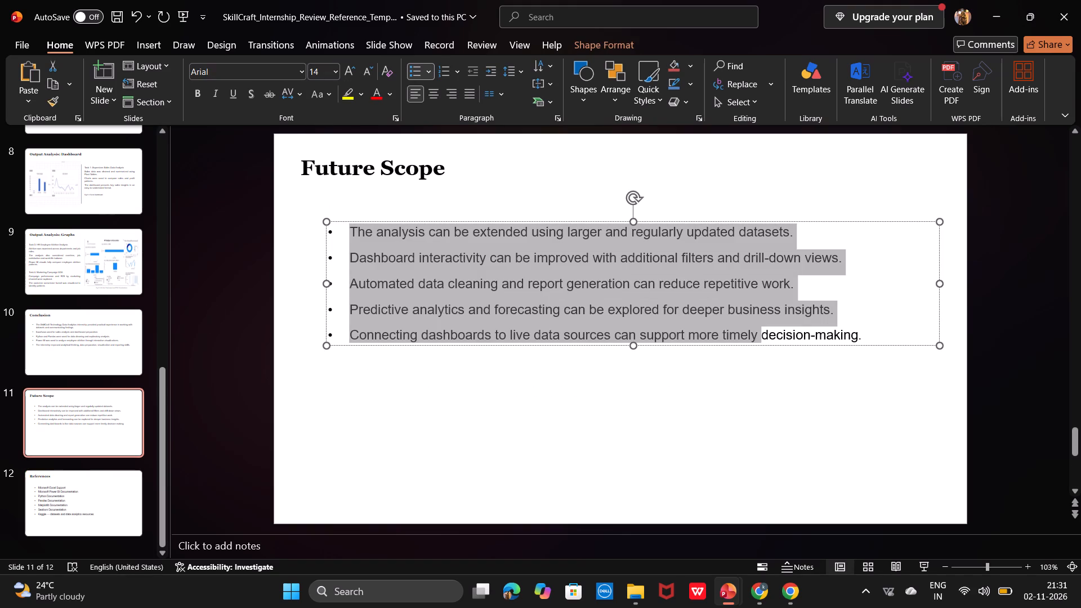
left_click_drag(743, 348, 832, 341)
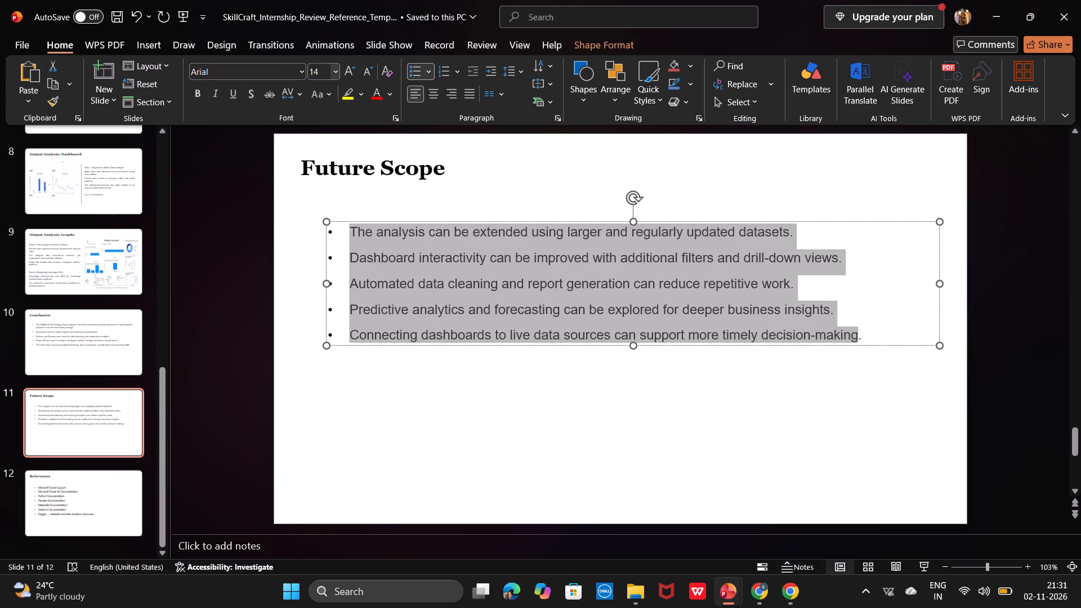
left_click_drag(337, 75, 320, 209)
left_click(320, 209)
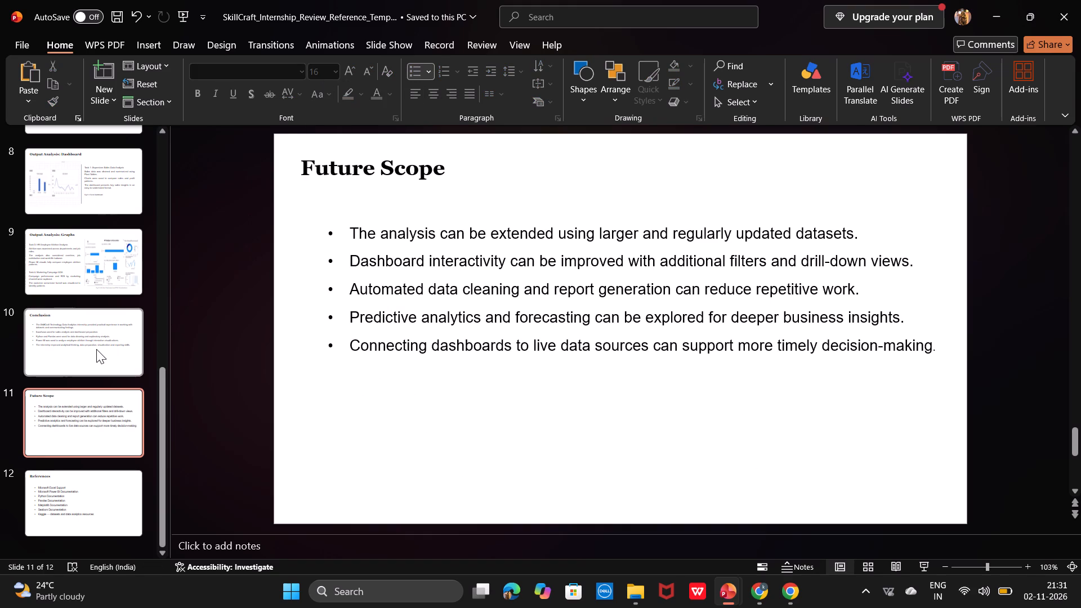
Set all the body text on the Conclusion slide to 16 pt.
left_click(96, 349)
left_click(338, 227)
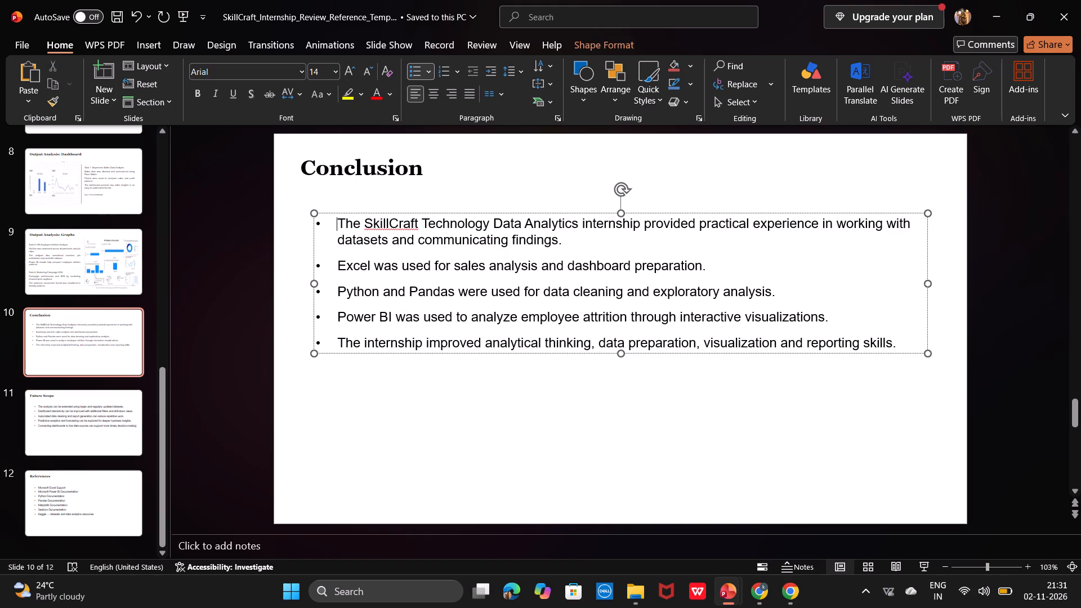
left_click_drag(902, 337, 851, 342)
left_click_drag(851, 342, 343, 225)
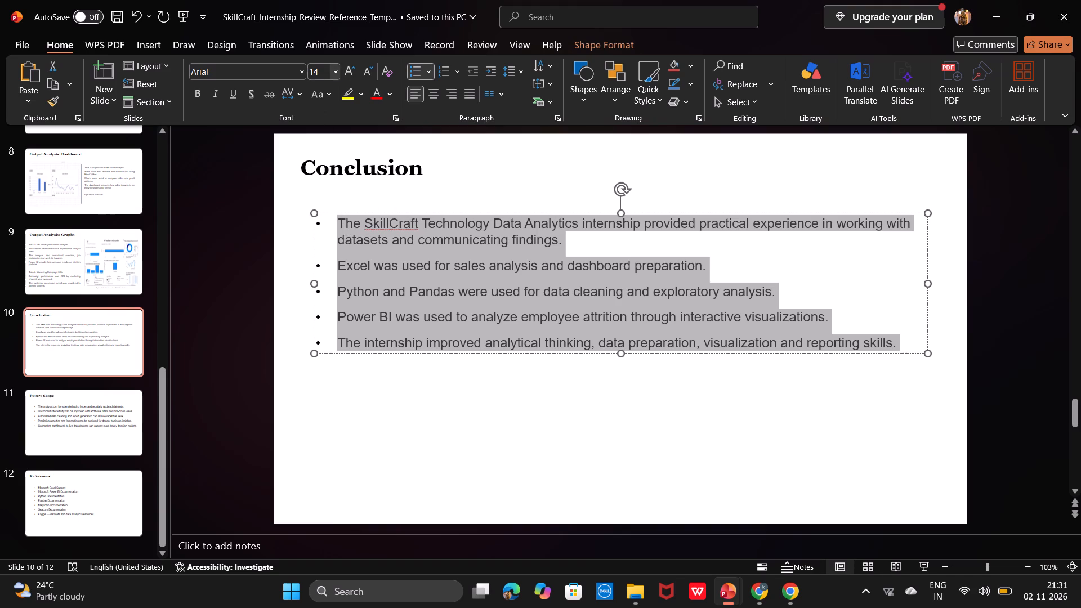
left_click(334, 74)
left_click(328, 207)
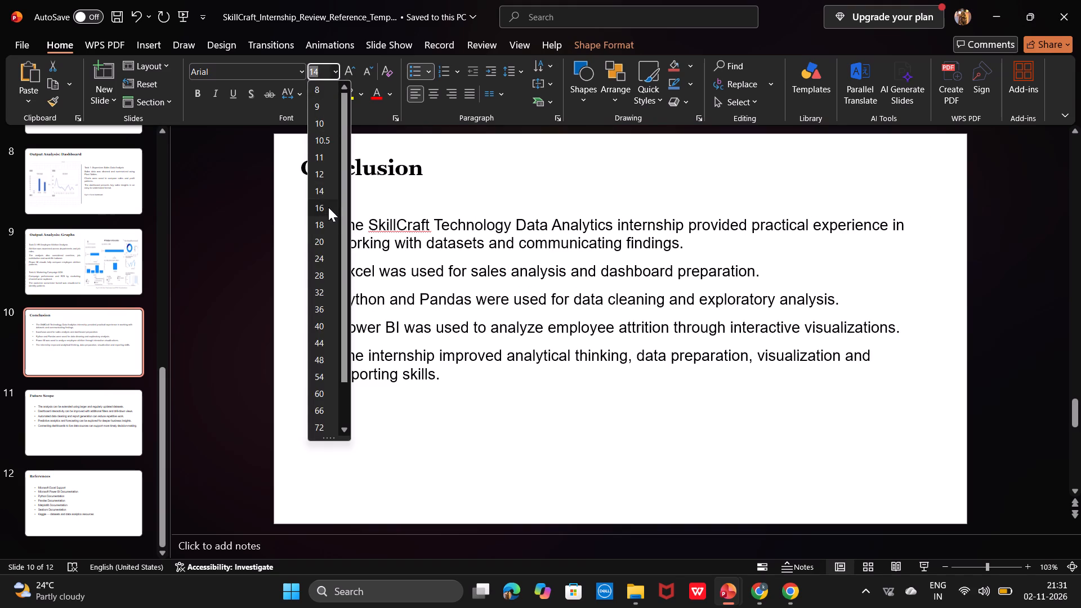
Set the Task 3 and Task 4 text on the Output Analysis: Graphs slide to 16 pt.
left_click(97, 277)
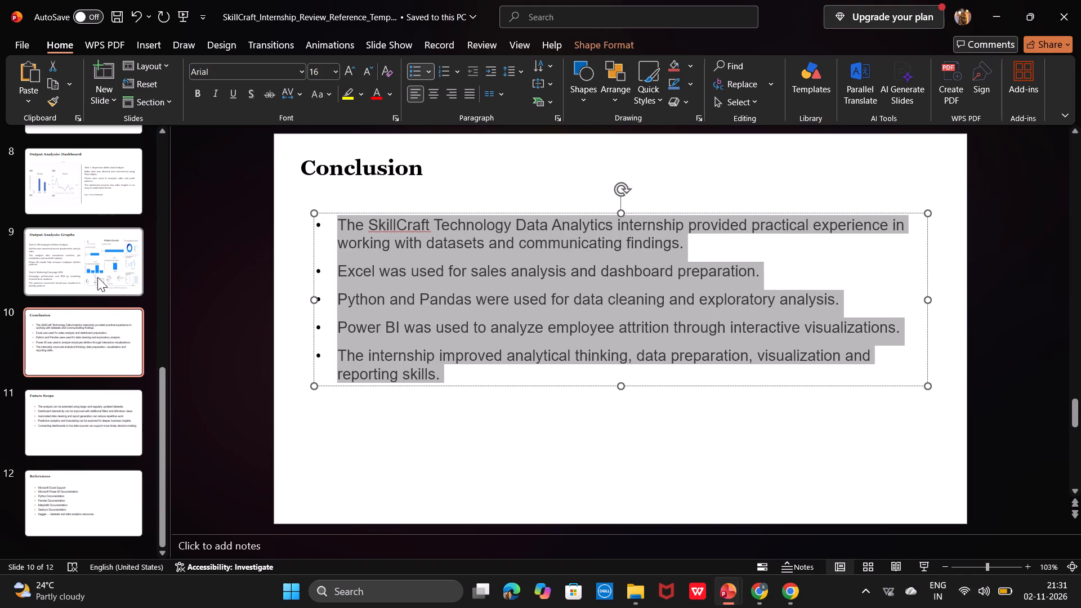
left_click(324, 281)
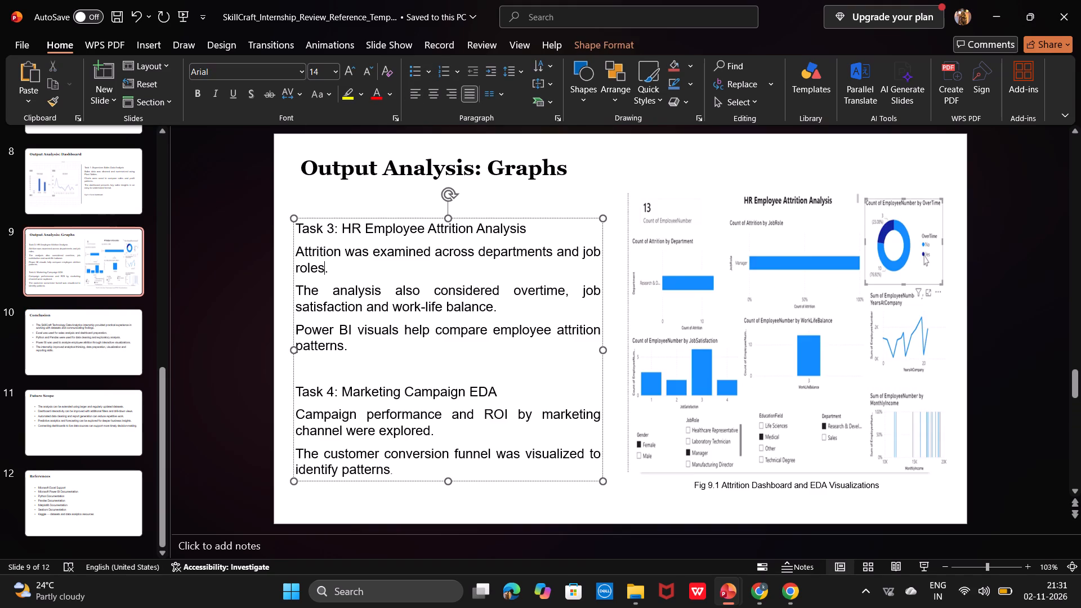
scroll(306, 248, "down", 1)
left_click_drag(297, 229, 386, 452)
scroll(360, 382, "up", 1)
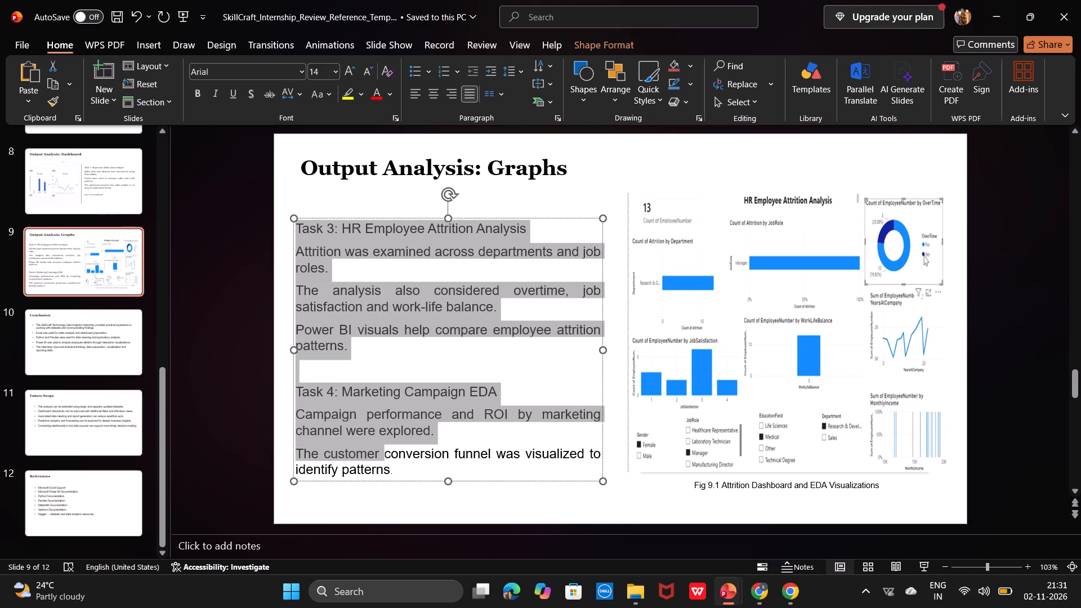
scroll(386, 452, "up", 1)
left_click_drag(386, 452, 390, 467)
scroll(276, 193, "down", 1)
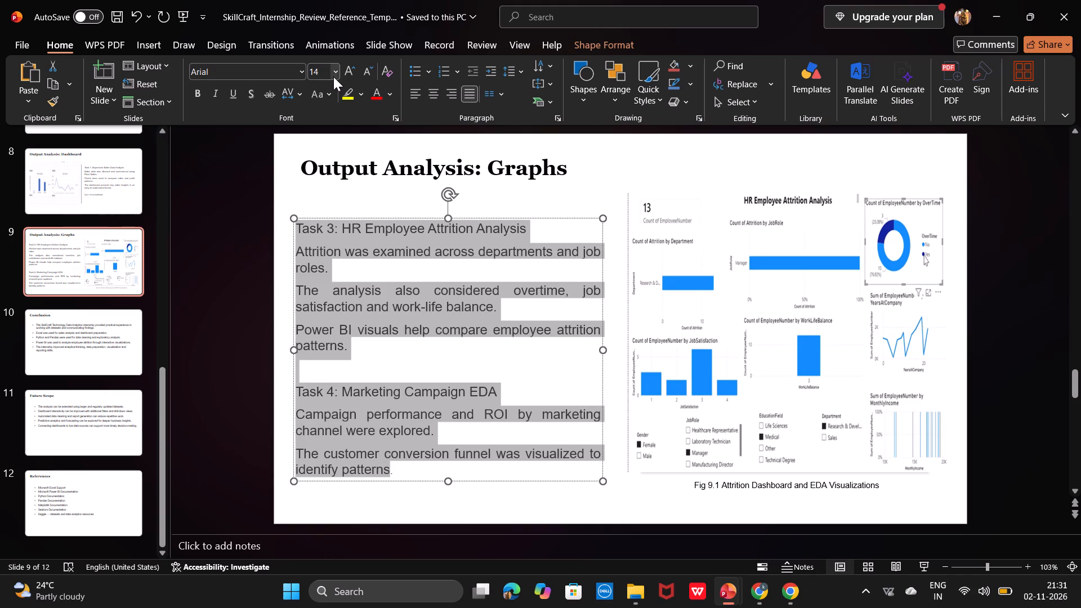
scroll(333, 77, "down", 1)
left_click_drag(333, 77, 320, 208)
scroll(323, 151, "up", 1)
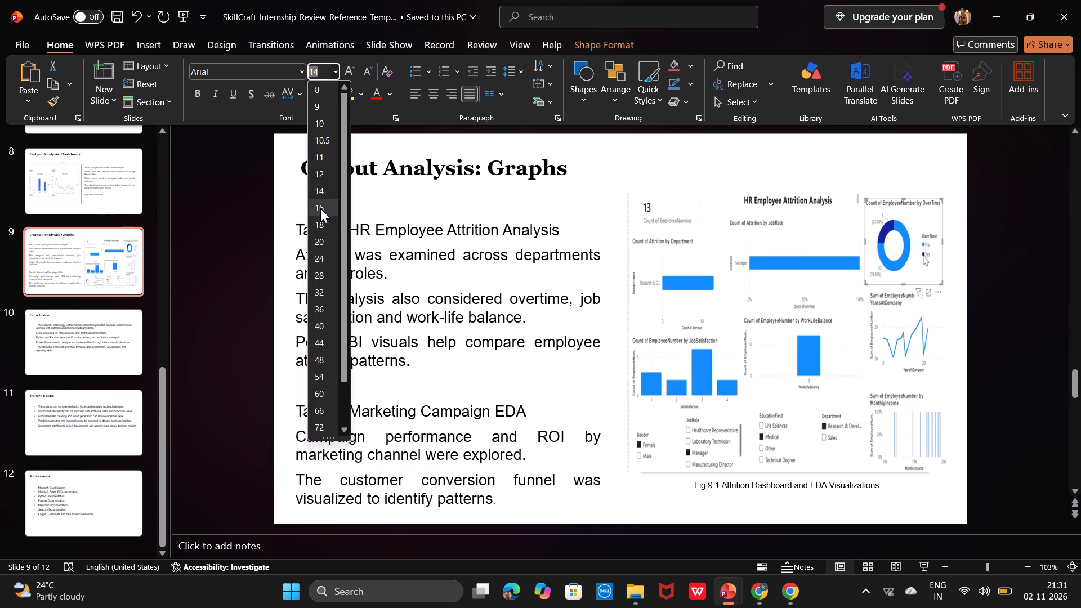
left_click_drag(320, 208, 320, 209)
Remove the blank line between the Task 3 and Task 4 sections on the Output Analysis: Graphs slide.
left_click(359, 396)
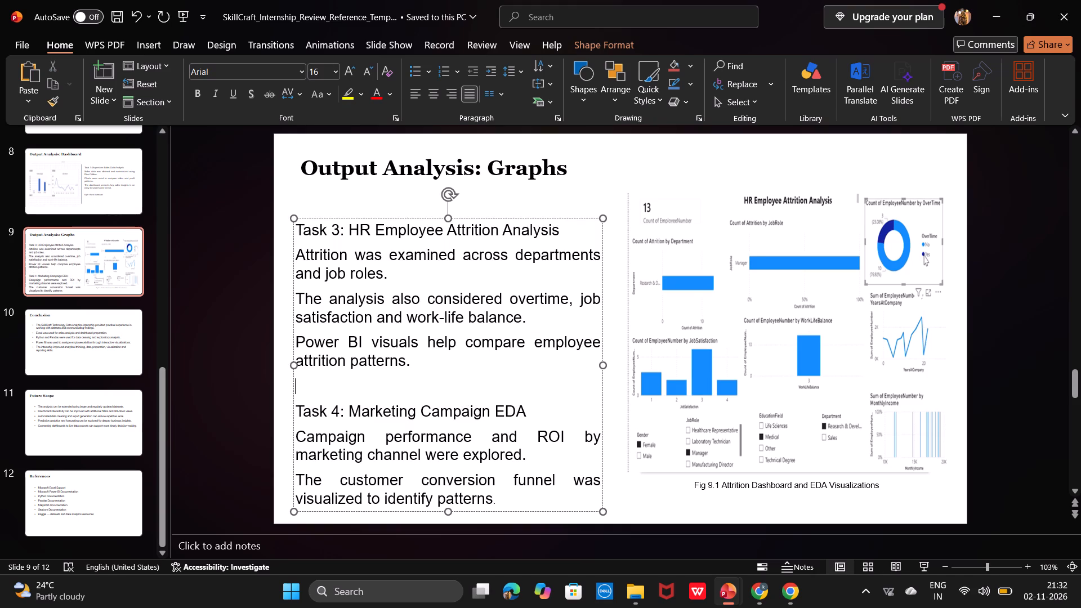
key("BackSpace")
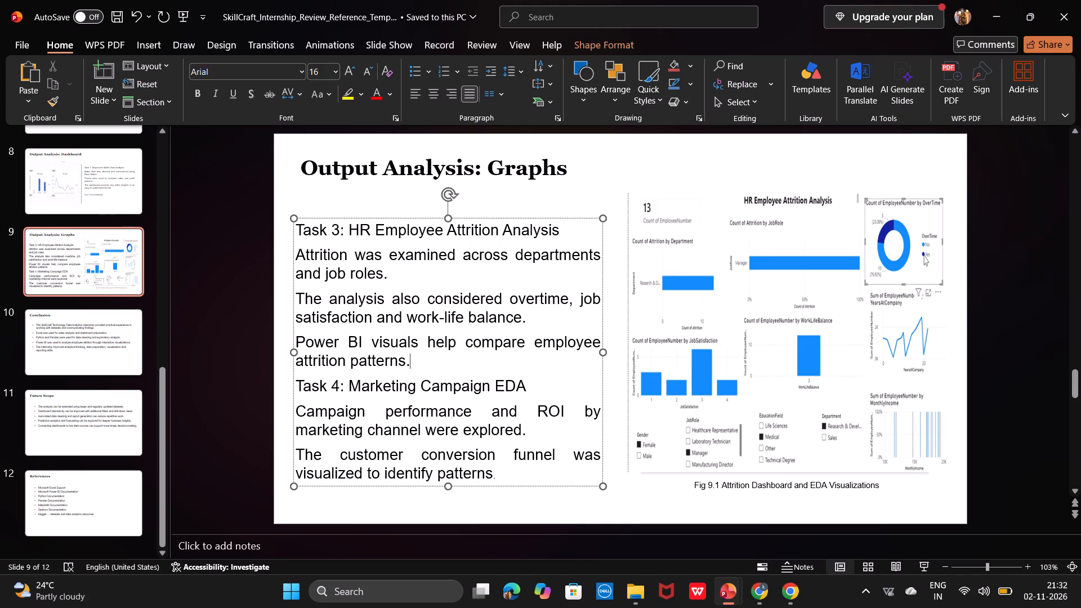
Change the font of all the body text on the Output Analysis: Graphs slide to Times New Roman.
left_click_drag(500, 470, 303, 220)
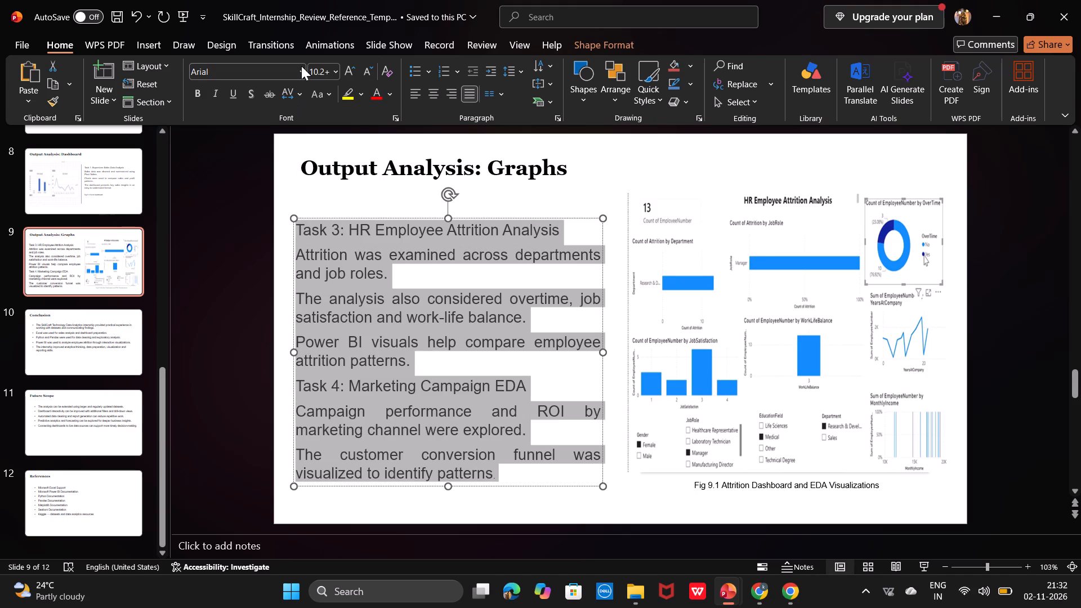
left_click(301, 66)
left_click(266, 193)
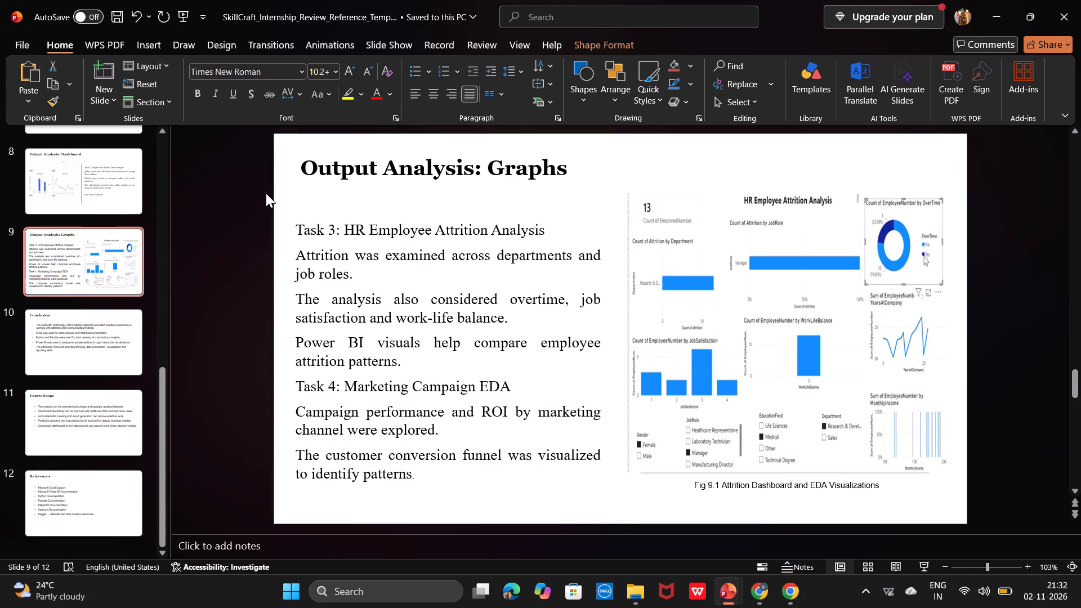
left_click(403, 333)
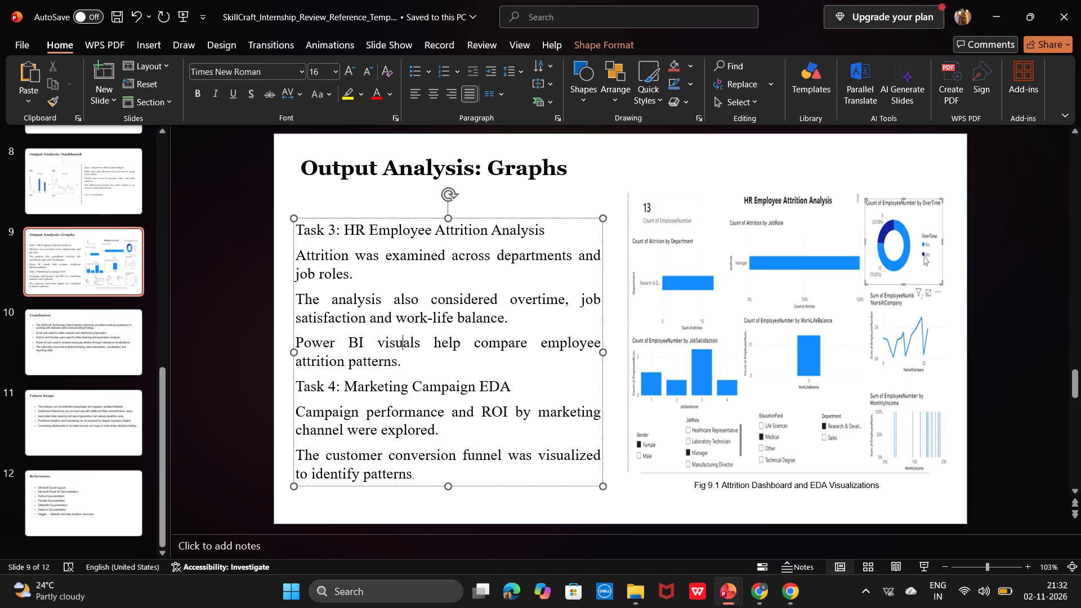
Change the font of the whole bulleted list on the References slide to Times New Roman.
left_click(102, 471)
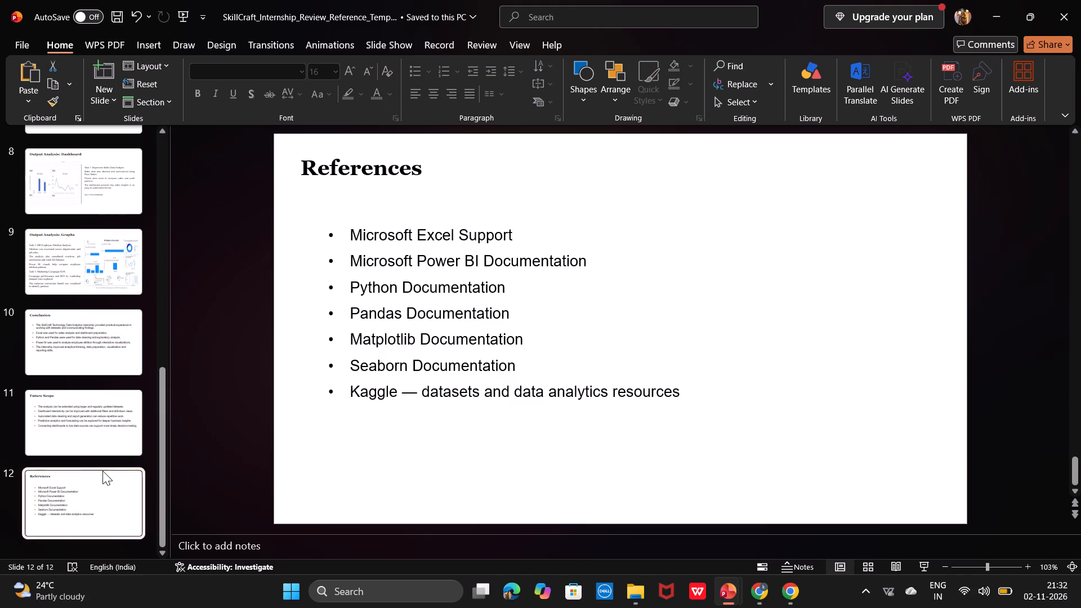
left_click(568, 325)
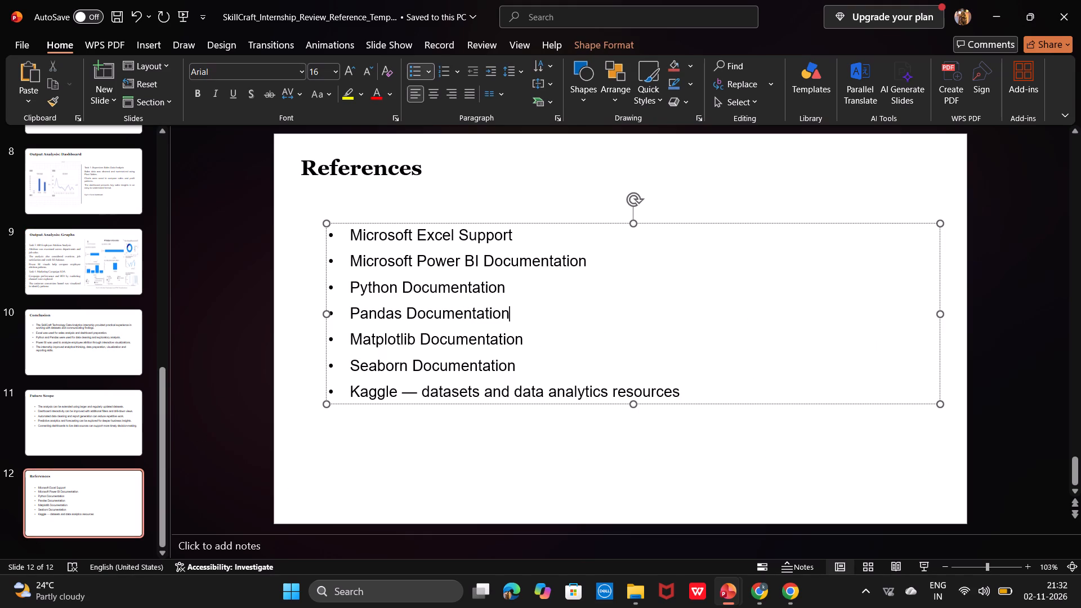
left_click(683, 395)
left_click_drag(674, 392, 350, 224)
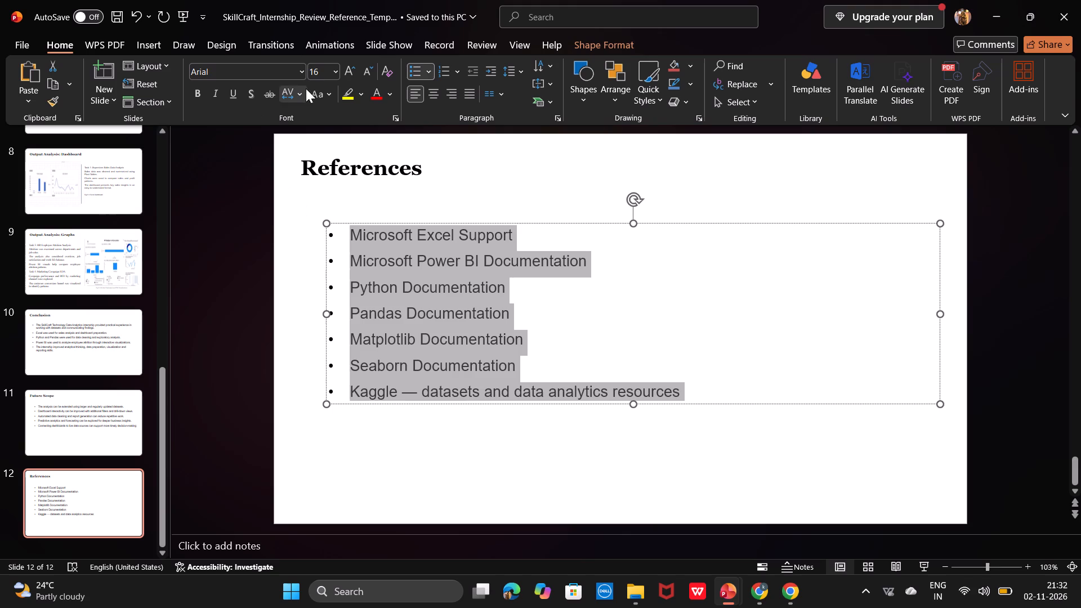
left_click(296, 74)
left_click(303, 74)
left_click(281, 169)
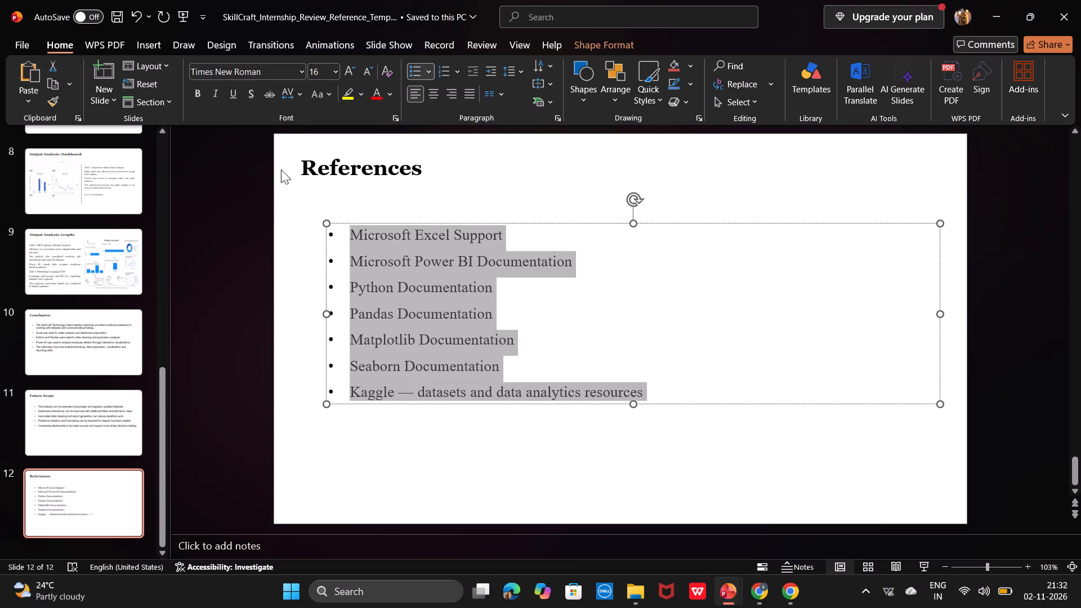
Change the font of the bullet text on the Future Scope slide to Times New Roman.
left_click(114, 430)
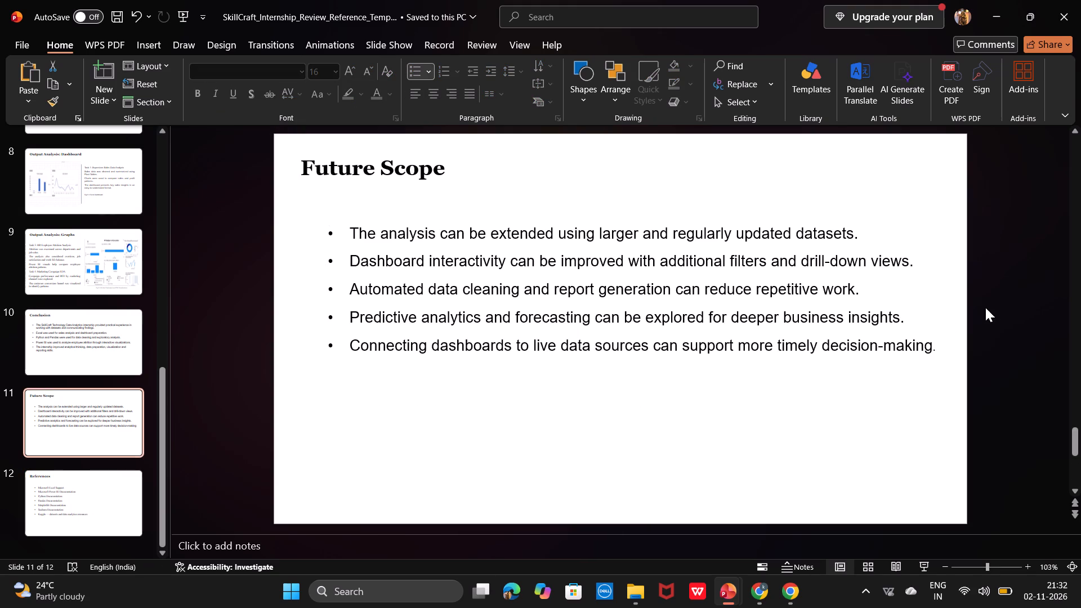
left_click(865, 311)
left_click_drag(934, 345, 734, 316)
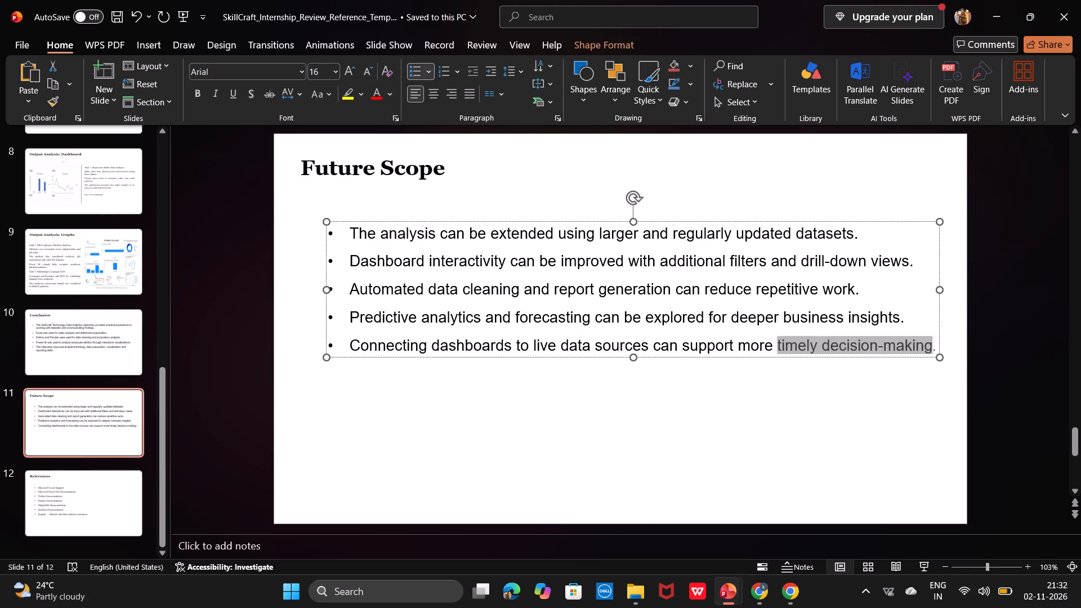
left_click_drag(734, 316, 348, 229)
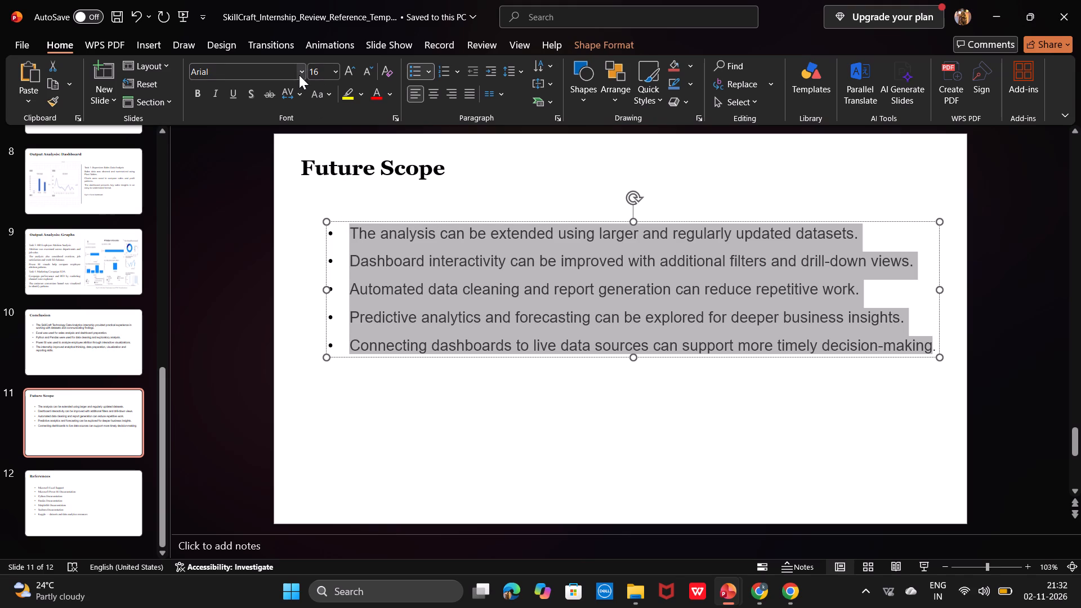
left_click(300, 75)
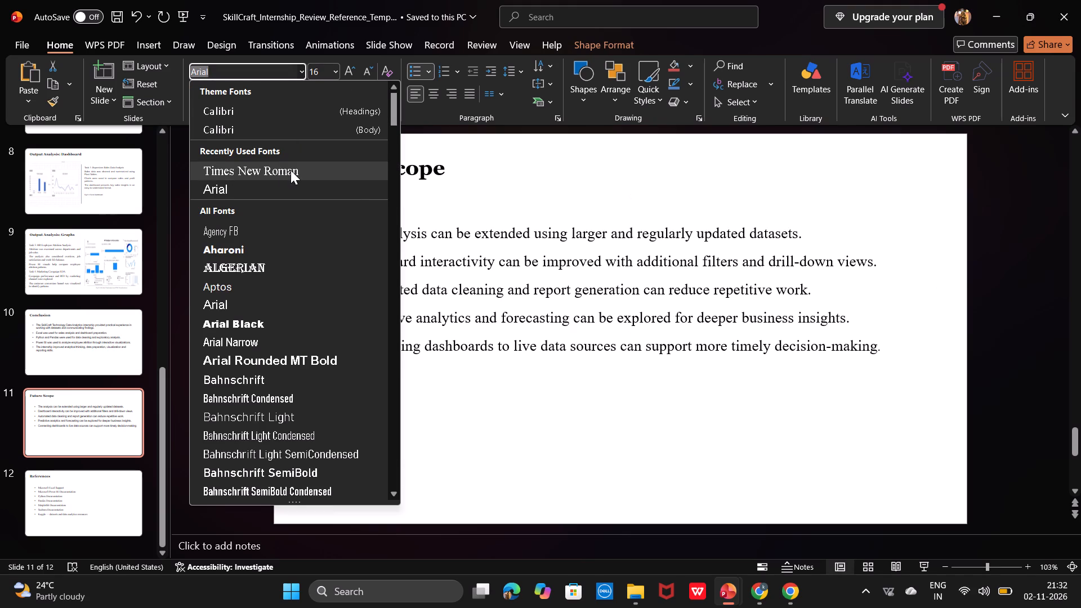
left_click(291, 170)
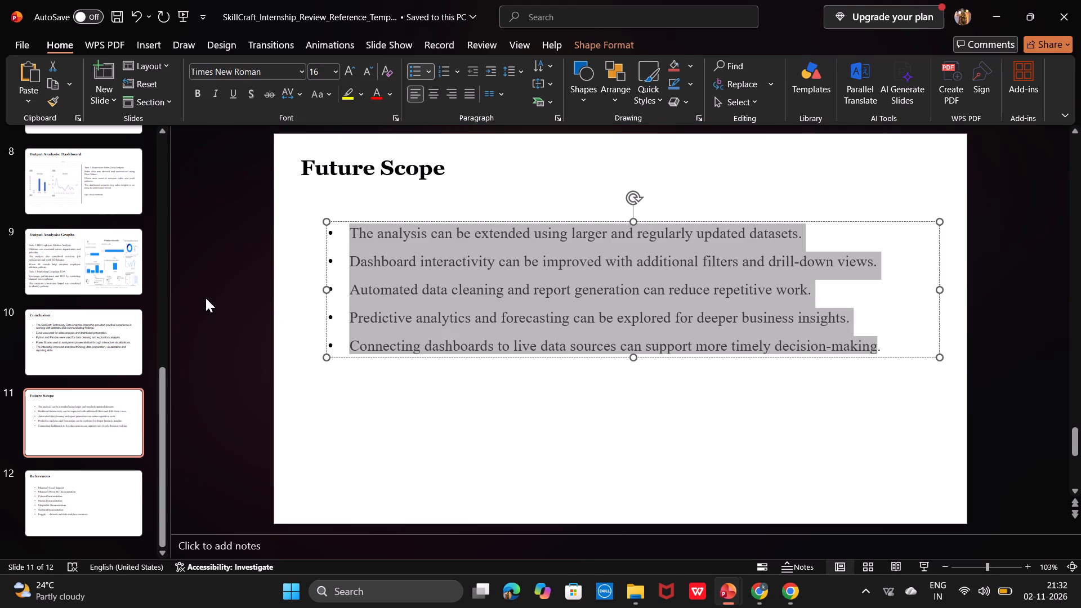
Change the font of all the bullet text on the Conclusion slide to Times New Roman.
left_click(91, 361)
left_click(449, 373)
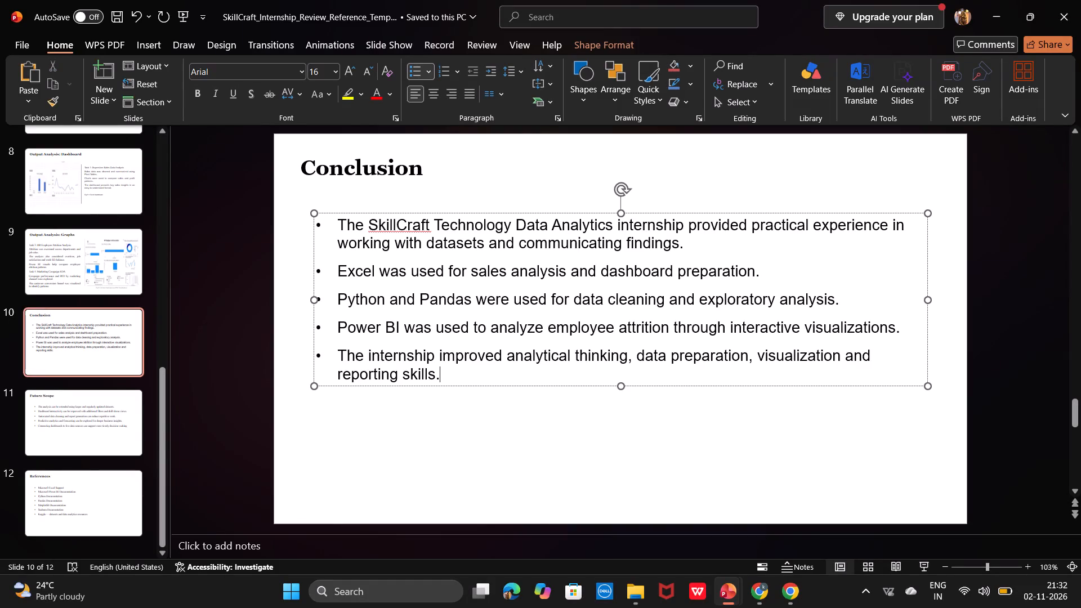
left_click_drag(449, 366, 337, 227)
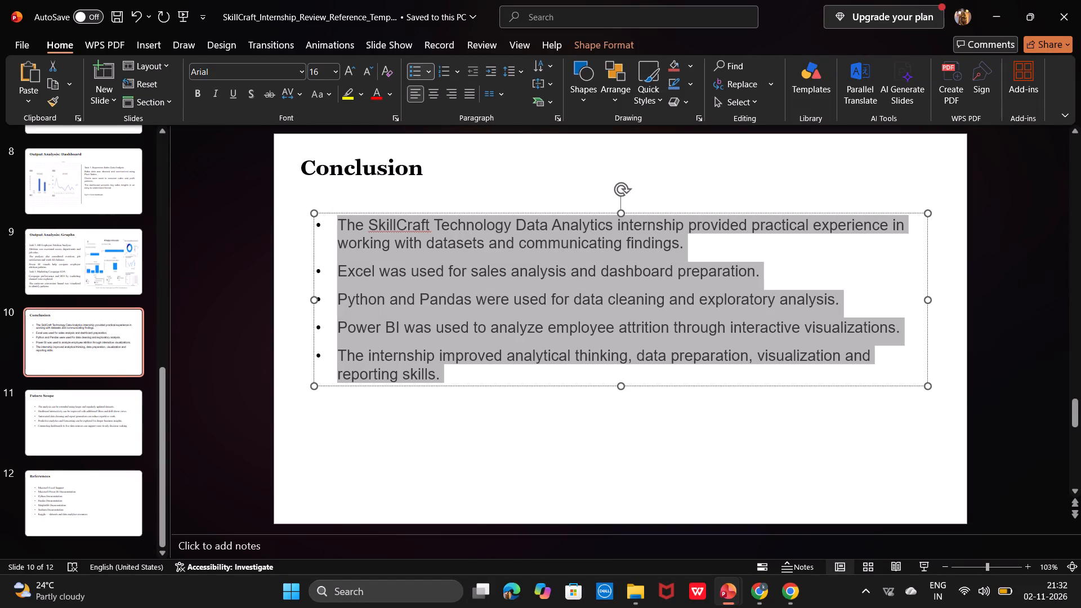
left_click(301, 74)
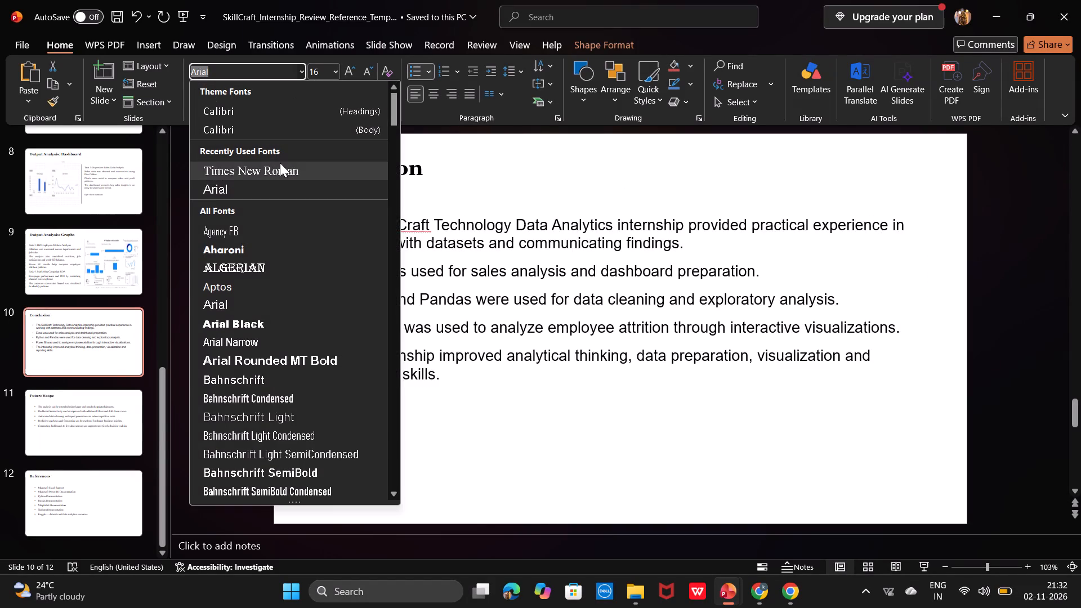
left_click(280, 163)
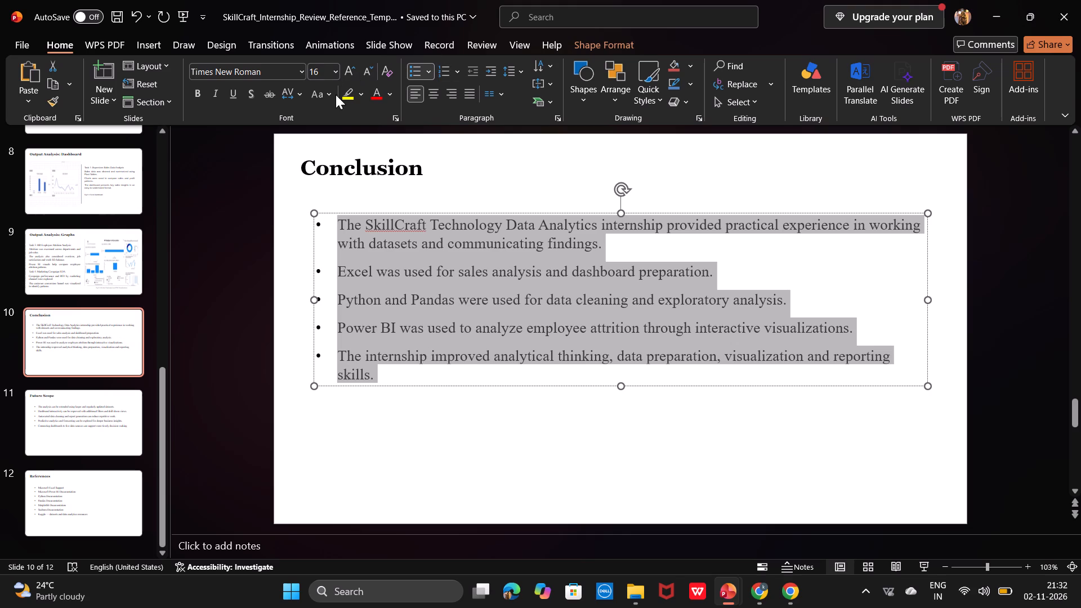
left_click(443, 399)
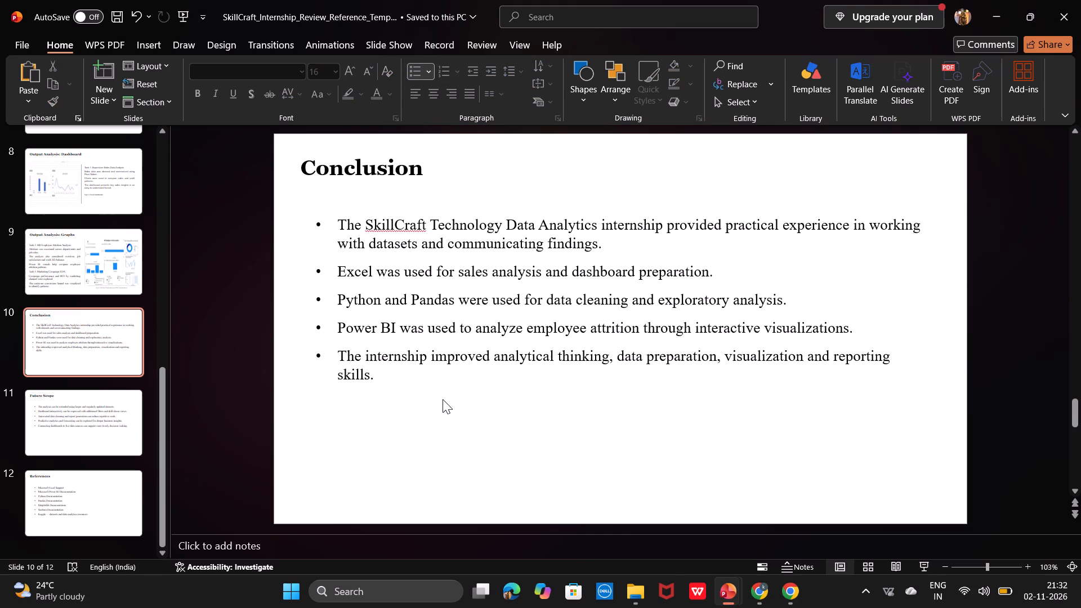
Format the Task 1 heading and paragraphs on the Output Analysis: Dashboard slide as Times New Roman, 16 pt, leaving out the figure caption.
left_click(94, 269)
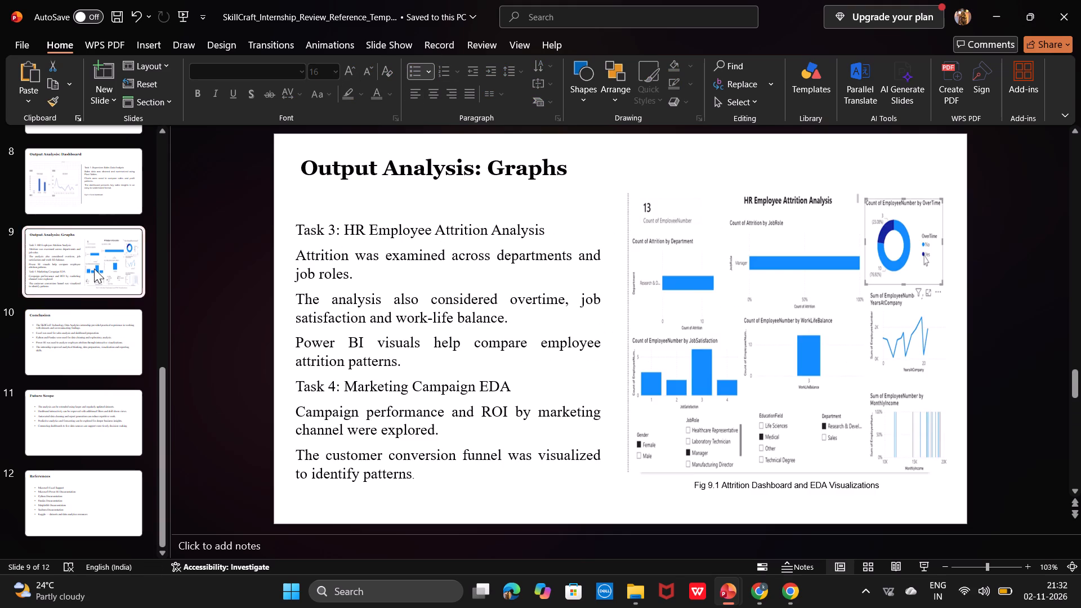
left_click(102, 194)
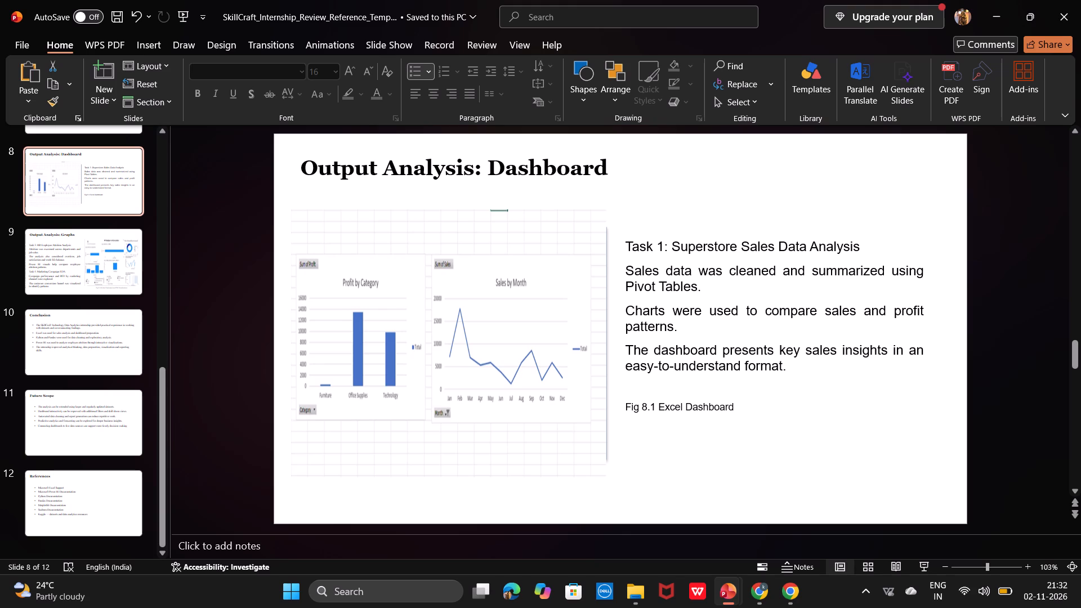
left_click_drag(797, 366, 637, 245)
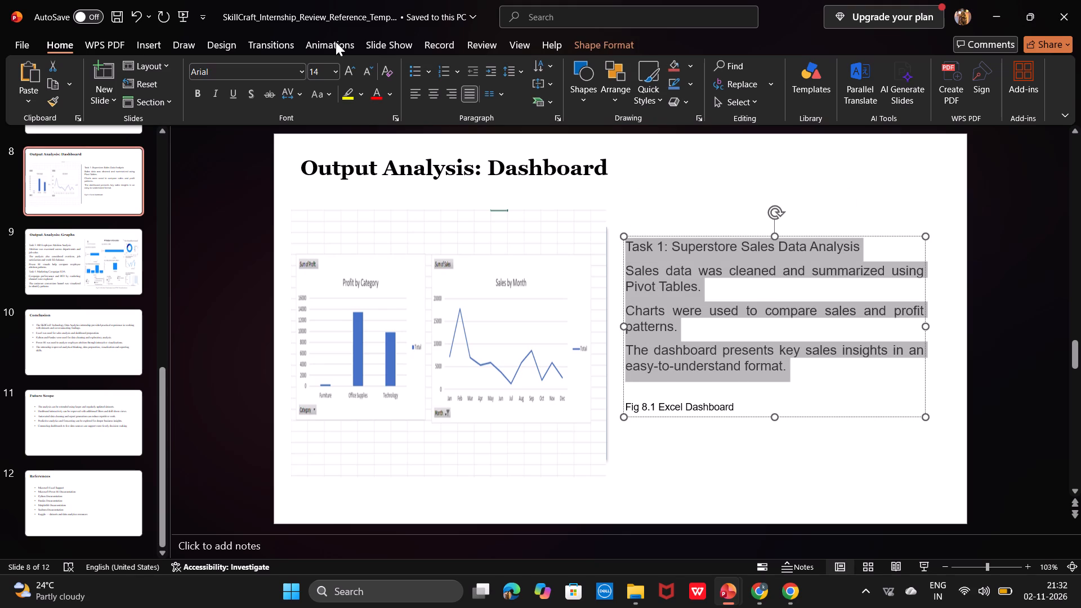
left_click(308, 70)
left_click(307, 69)
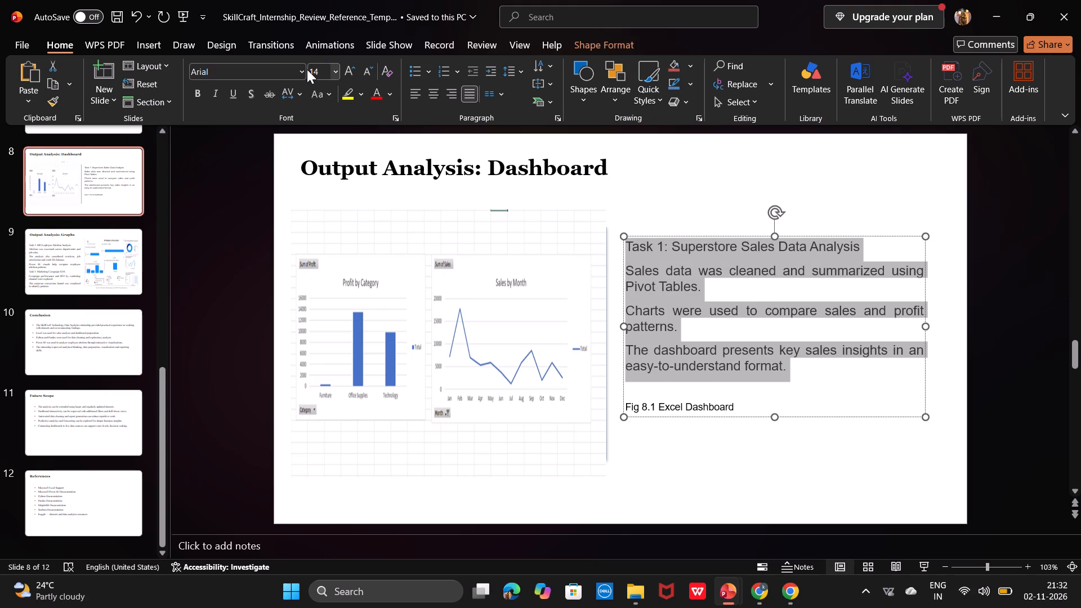
left_click(303, 68)
left_click(265, 172)
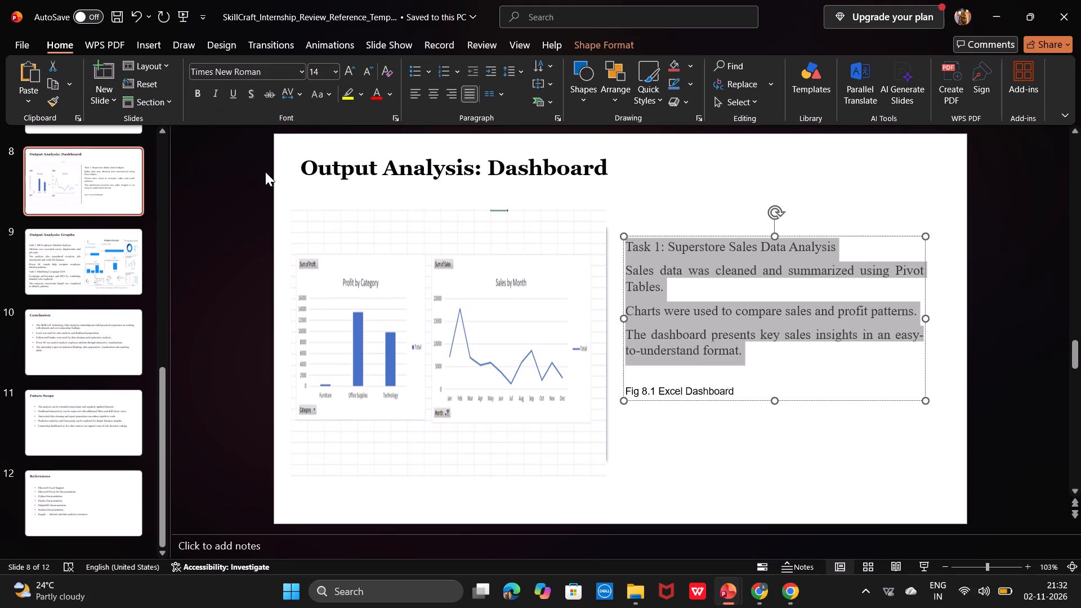
left_click_drag(335, 73, 322, 211)
left_click(322, 211)
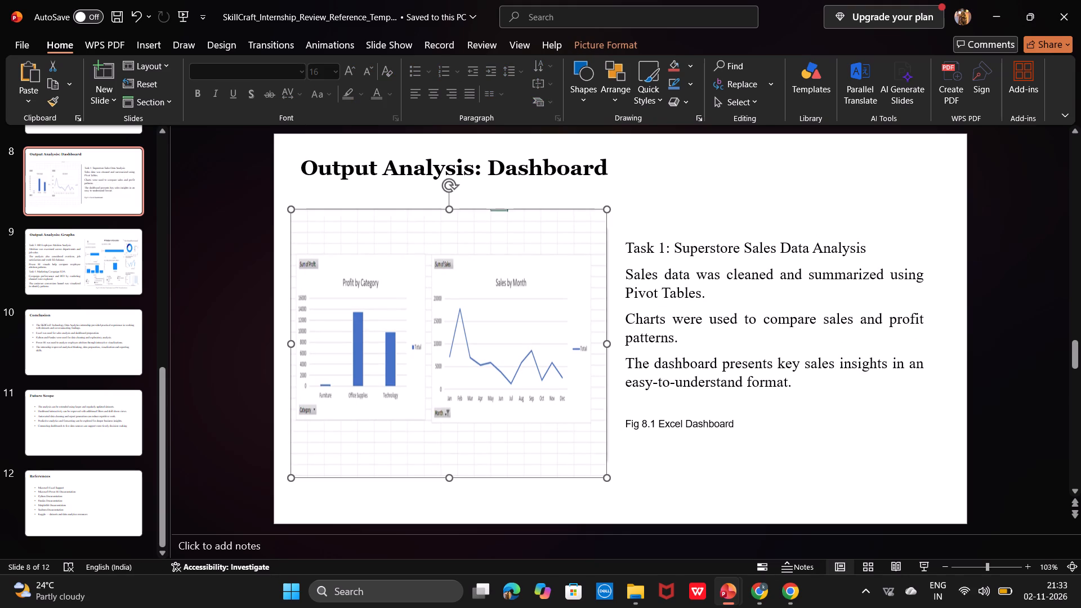
Format all the body text on the Tech Stack slide as Times New Roman, 16 pt.
scroll(108, 235, "up", 2)
left_click(108, 235)
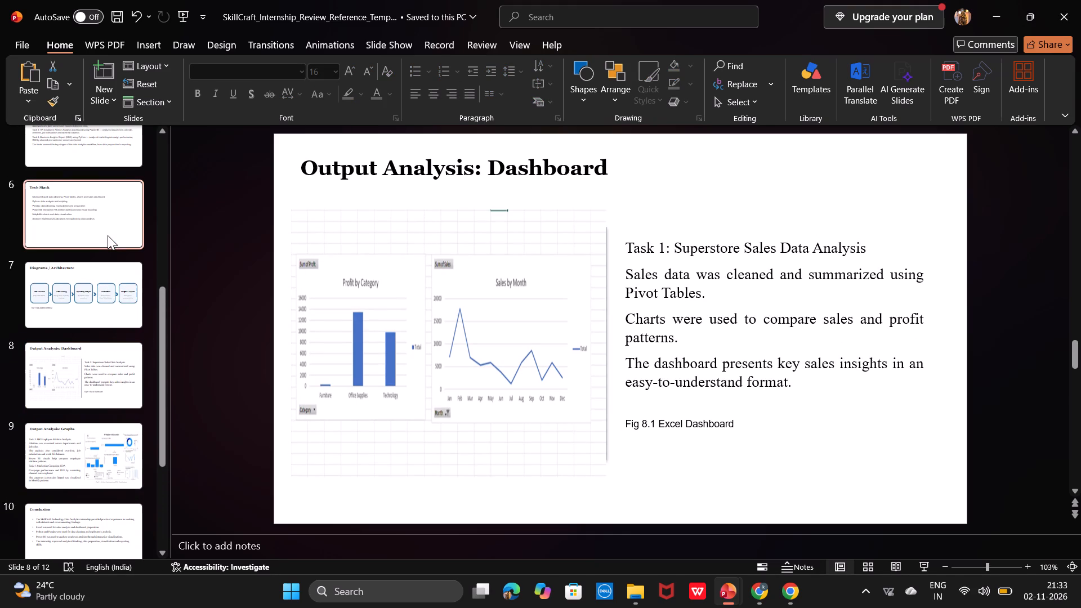
left_click(589, 332)
left_click_drag(687, 352, 267, 239)
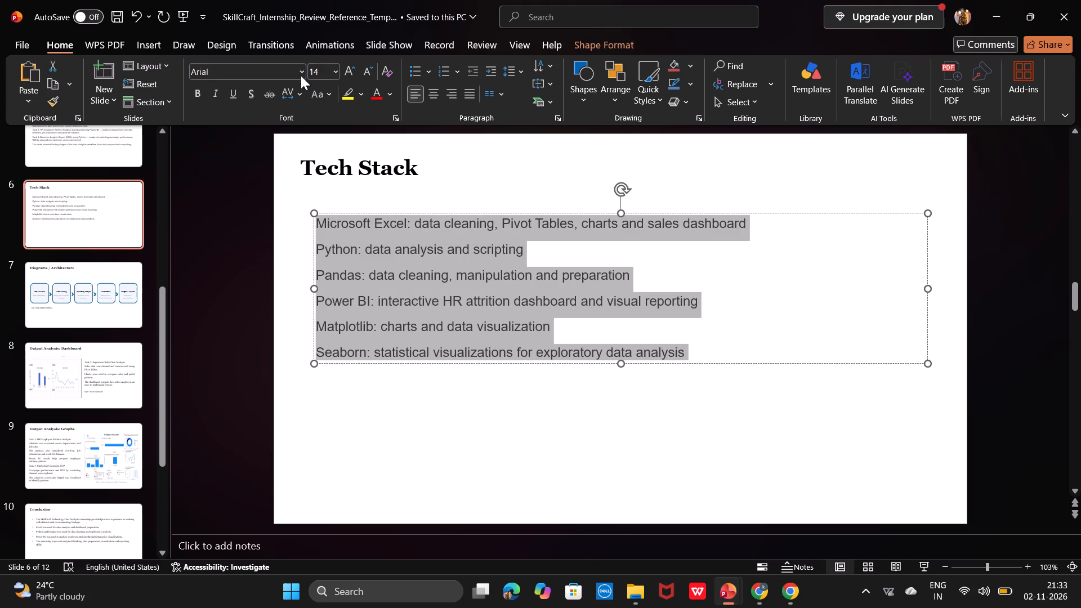
left_click(301, 75)
left_click(292, 166)
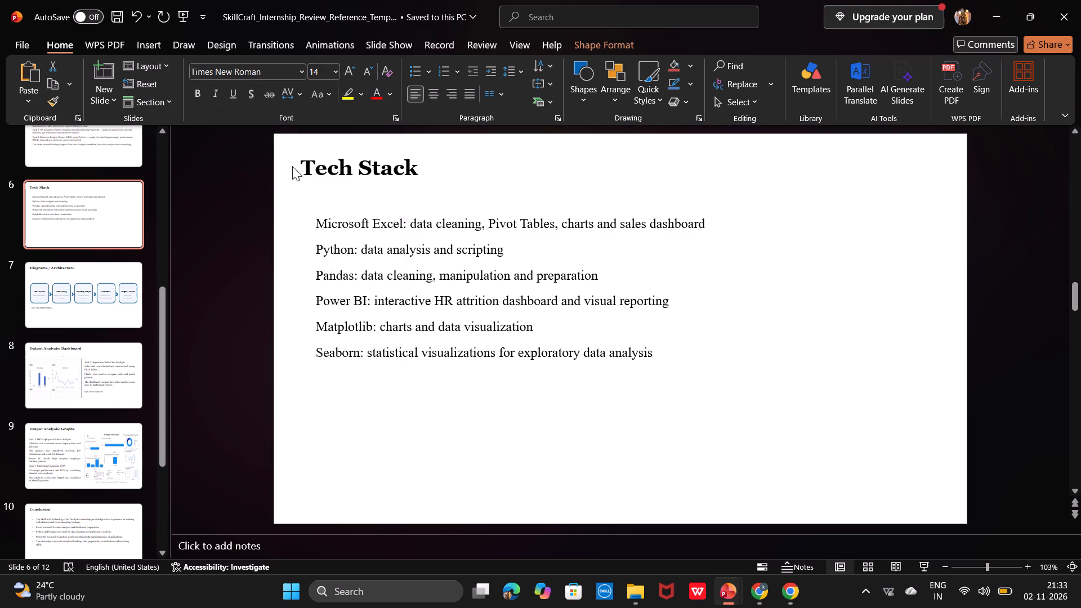
left_click(334, 77)
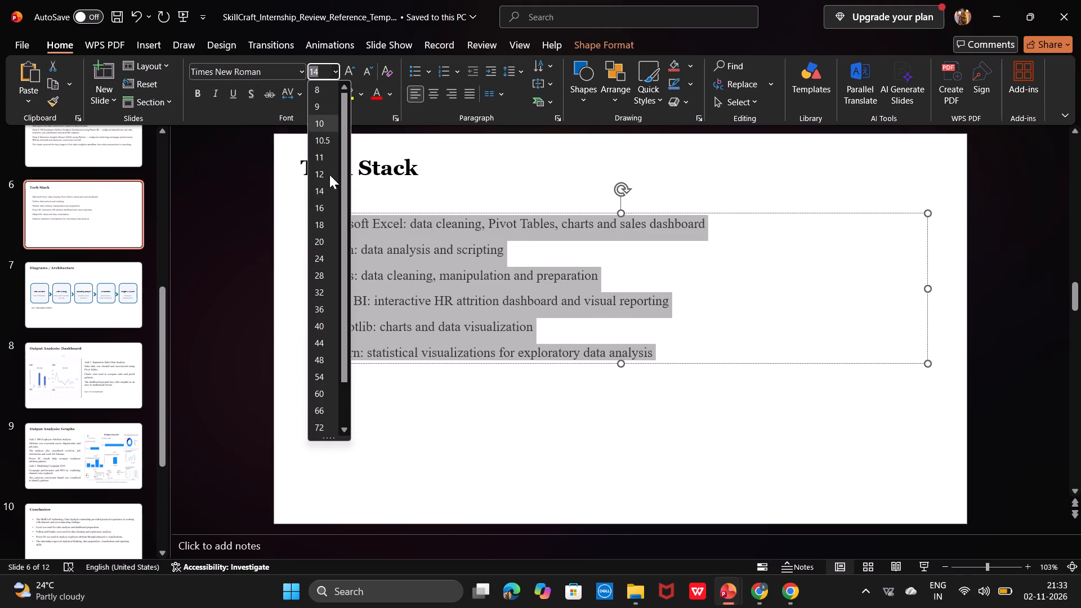
left_click(328, 207)
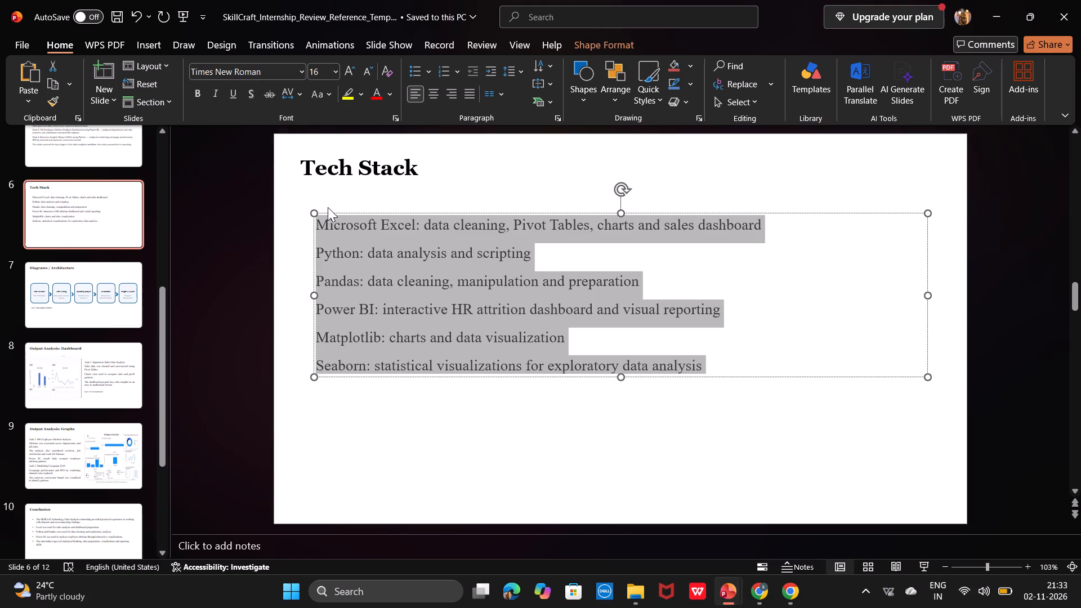
Format all the body text on the Internship Summary slide as Times New Roman, 16 pt.
scroll(108, 240, "up", 1)
left_click(92, 317)
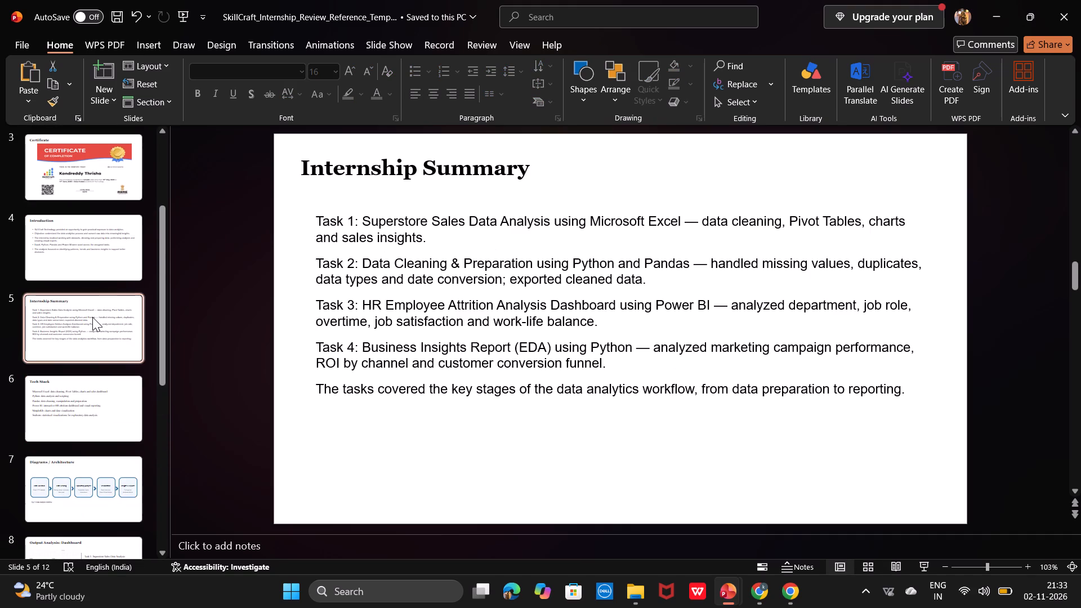
left_click_drag(907, 387, 867, 377)
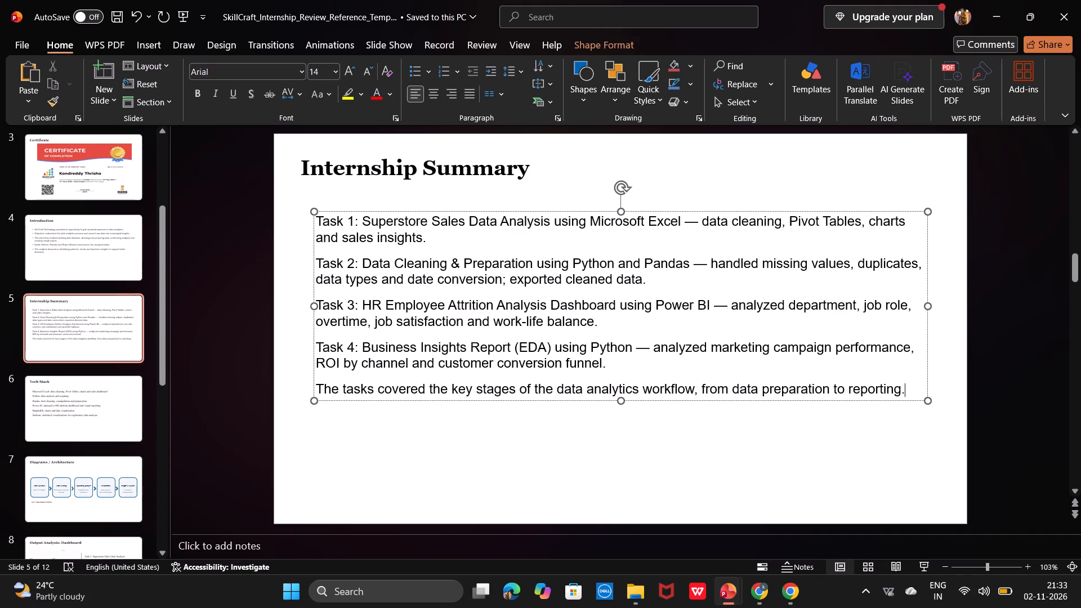
left_click_drag(867, 377, 287, 200)
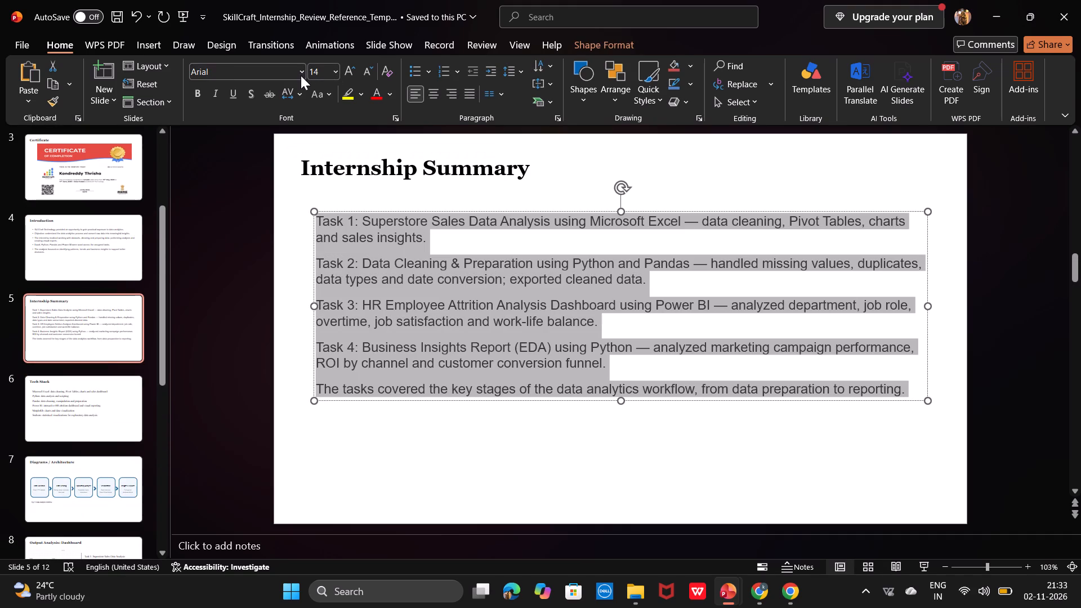
left_click(301, 75)
left_click(287, 168)
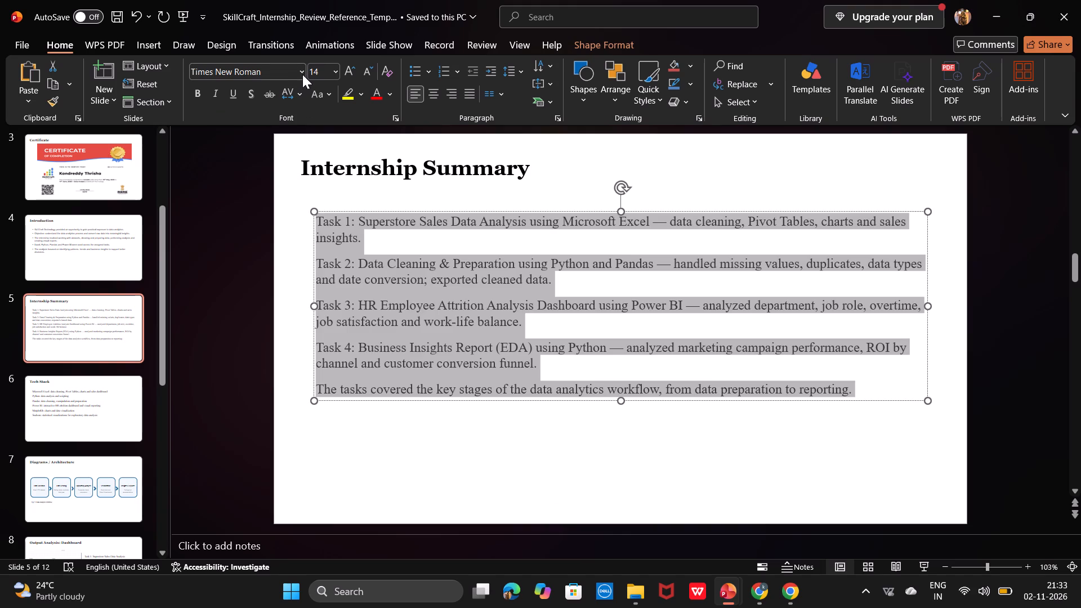
left_click(334, 71)
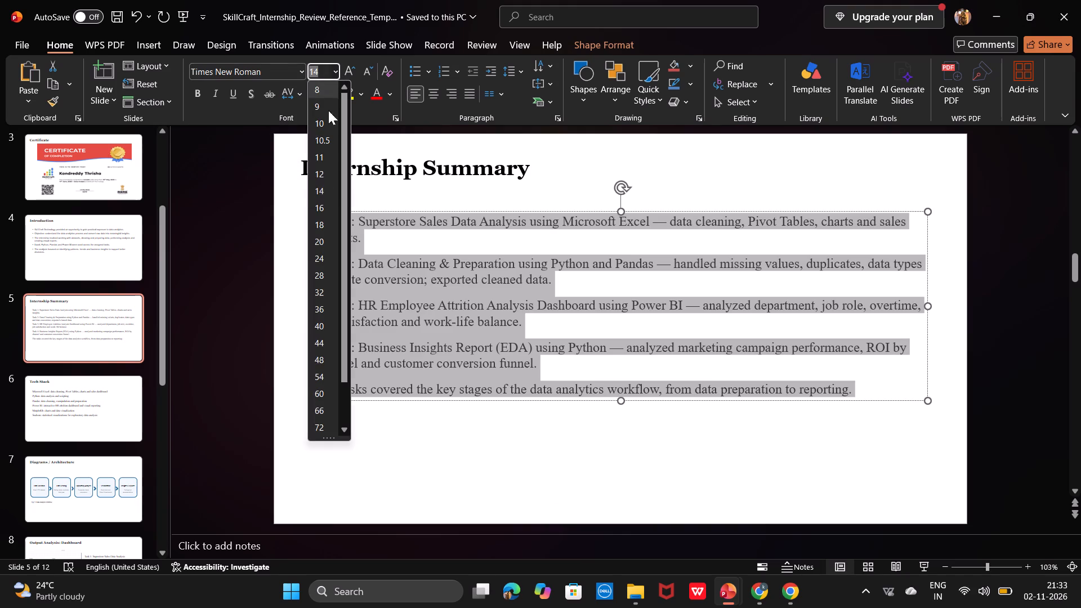
left_click(321, 212)
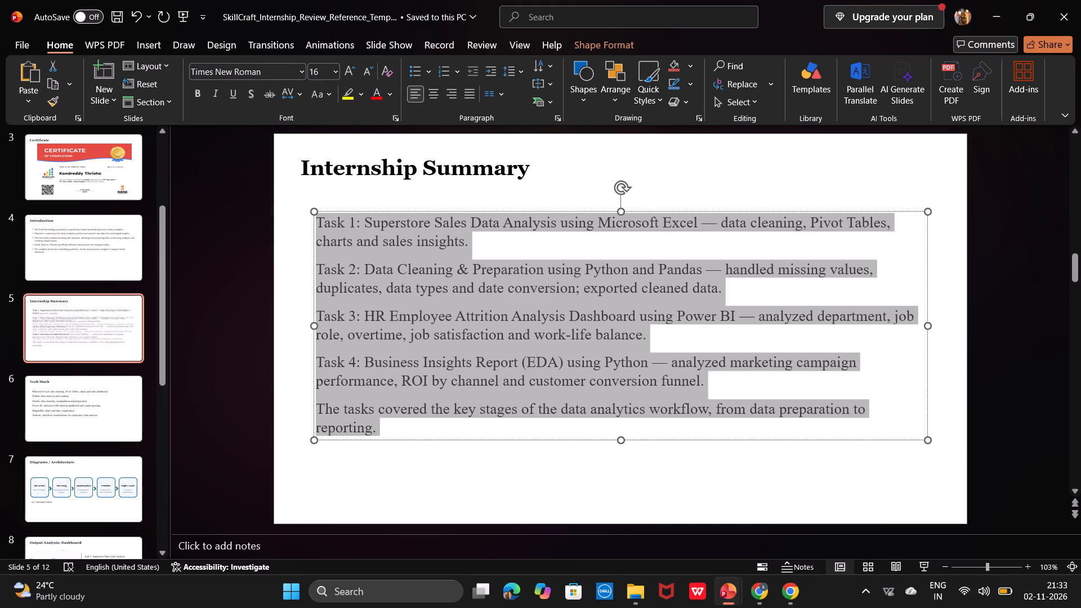
Justify all the body paragraphs on the Internship Summary slide.
left_click(468, 97)
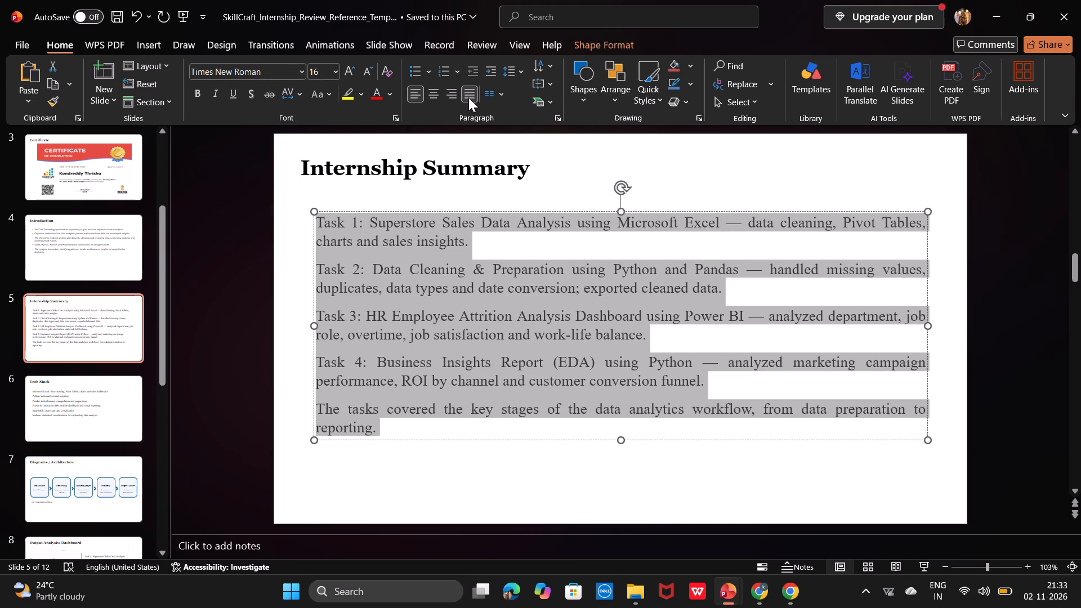
left_click(425, 437)
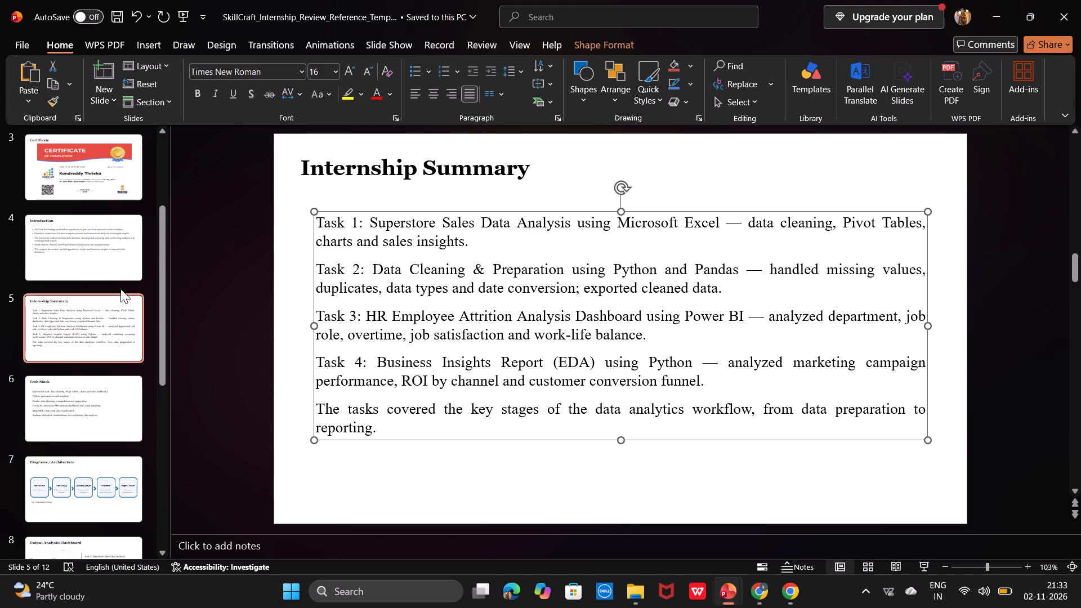
Format all the body text on the Introduction slide as Times New Roman, 16 pt, with justified paragraphs.
left_click(99, 265)
left_click(410, 360)
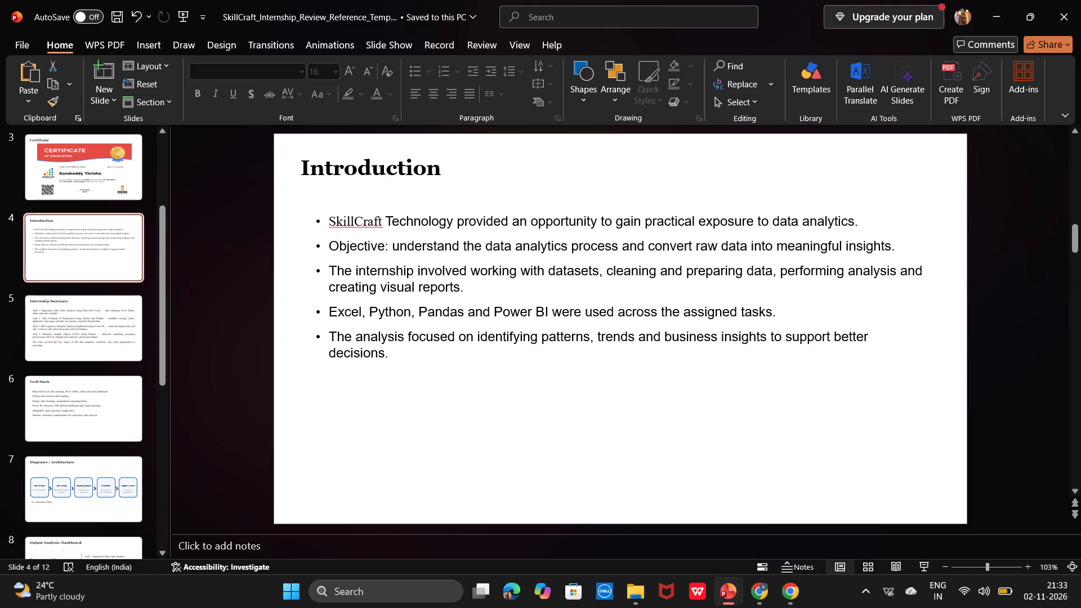
left_click_drag(410, 360, 321, 214)
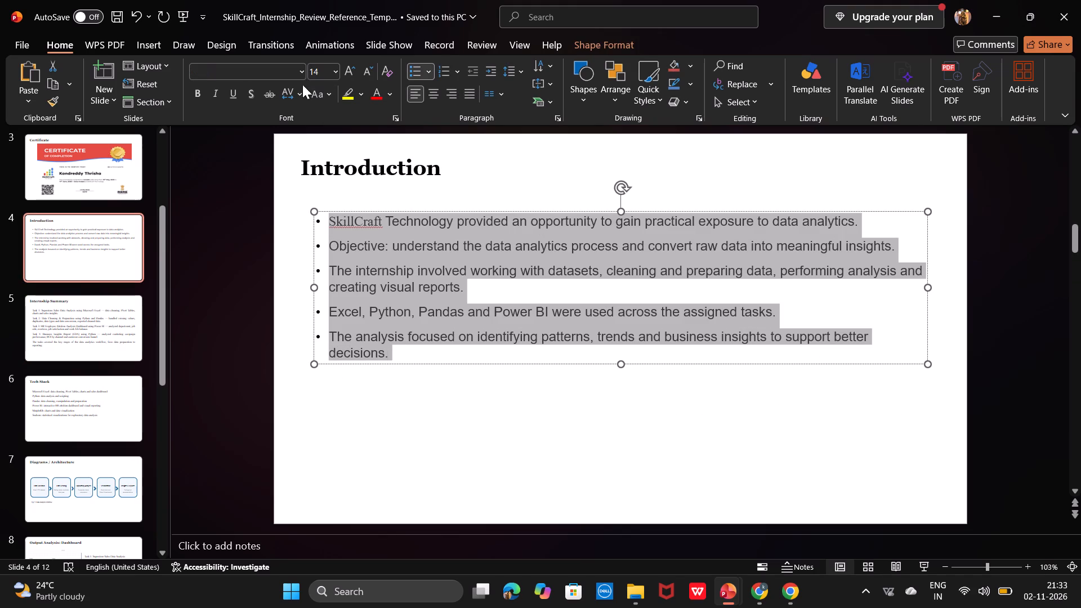
left_click(300, 72)
left_click(278, 167)
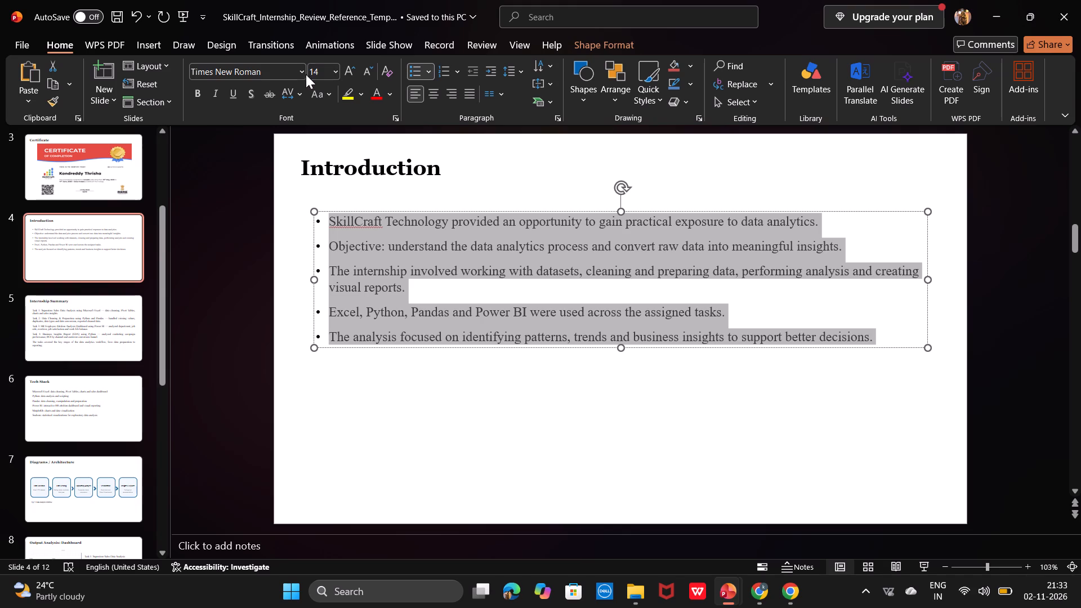
left_click(334, 73)
left_click(320, 205)
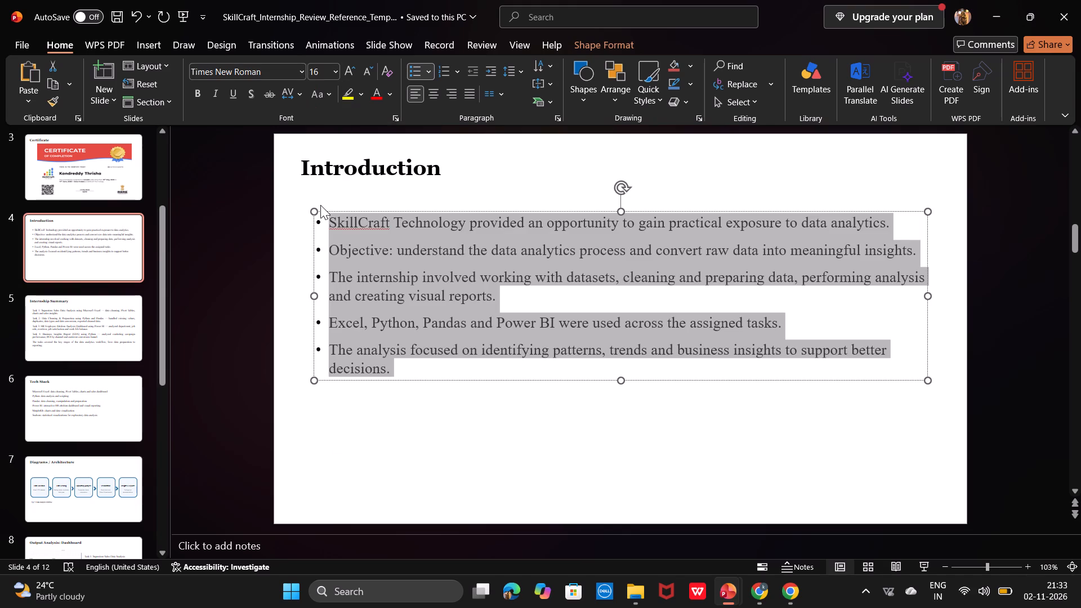
left_click(470, 99)
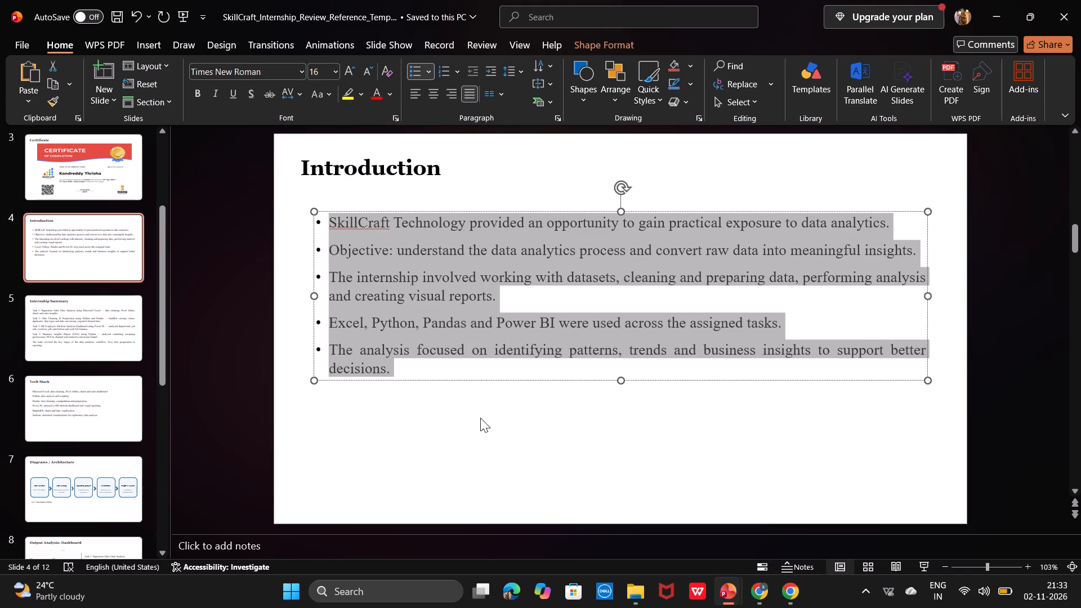
left_click(481, 463)
Format all the body text on the Abstract slide as Times New Roman, 16 pt, with justified paragraphs.
scroll(128, 230, "down", 1)
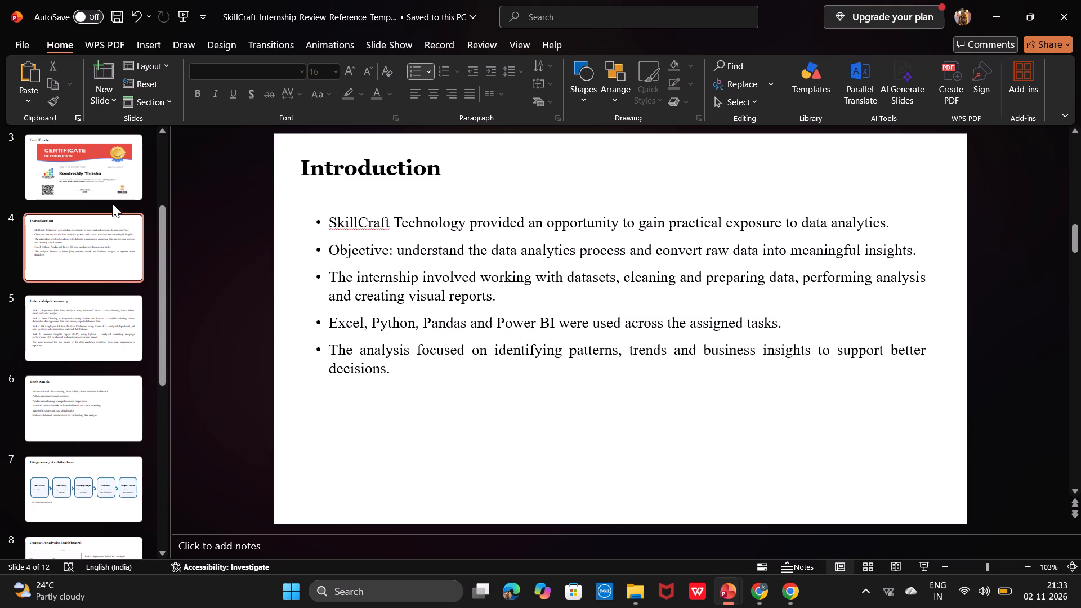
left_click(102, 178)
scroll(102, 178, "up", 1)
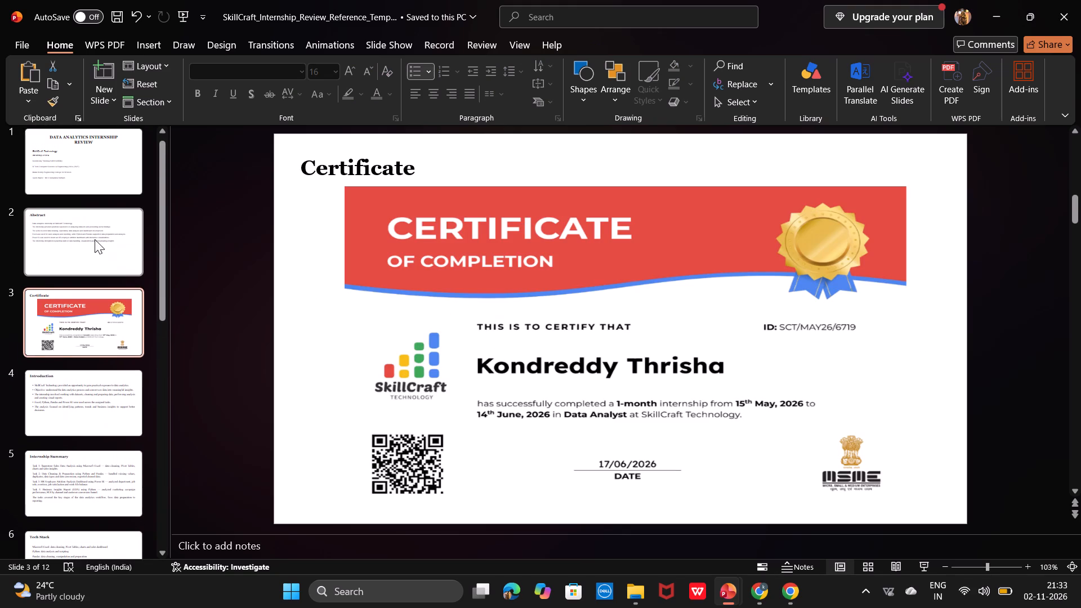
left_click(93, 247)
left_click(325, 217)
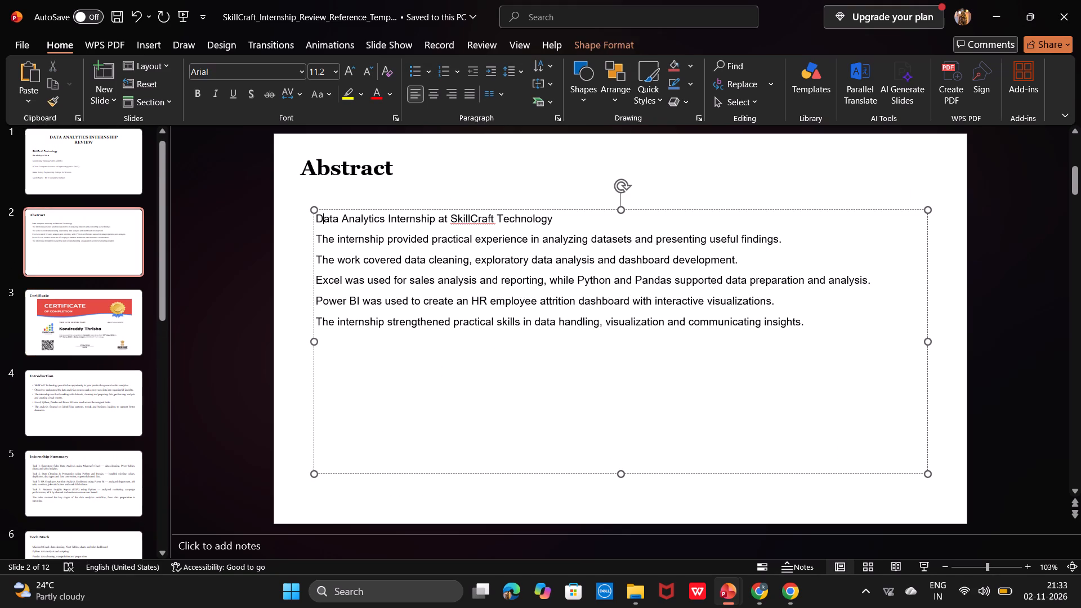
left_click_drag(319, 218, 820, 364)
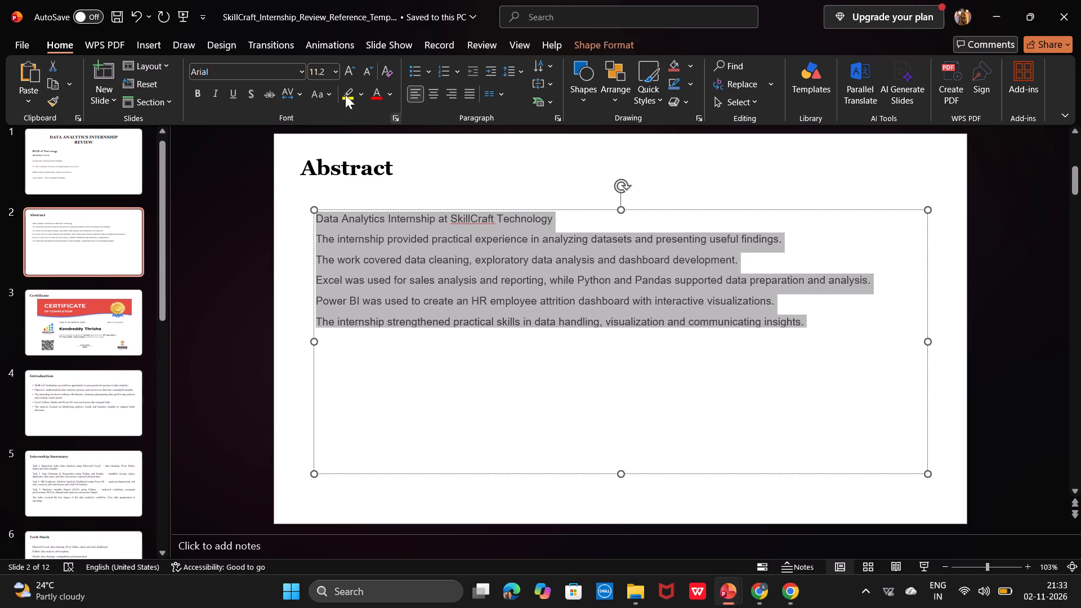
left_click(338, 73)
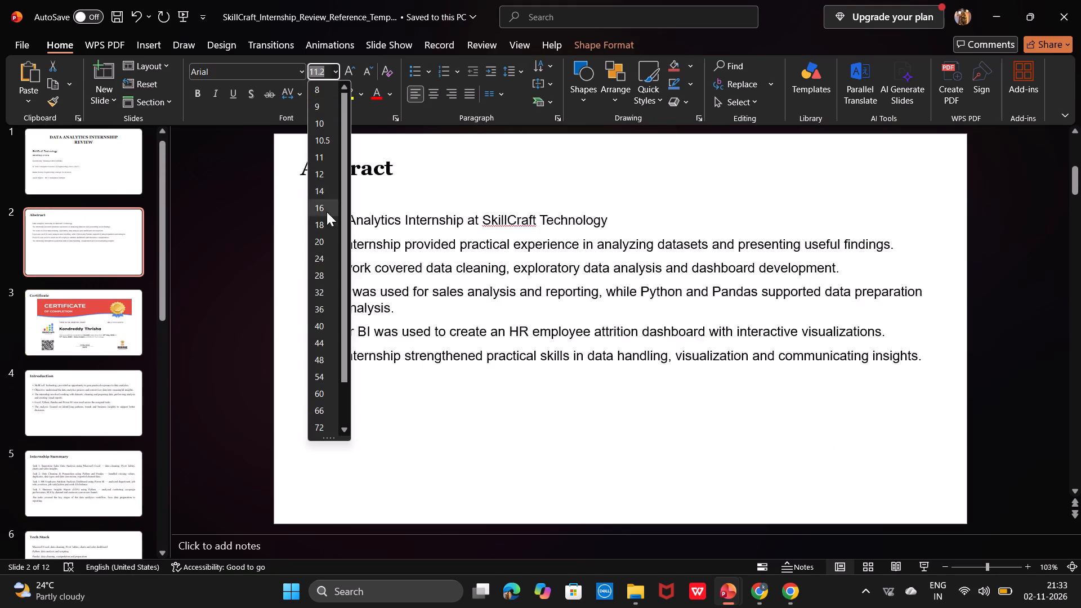
left_click(326, 211)
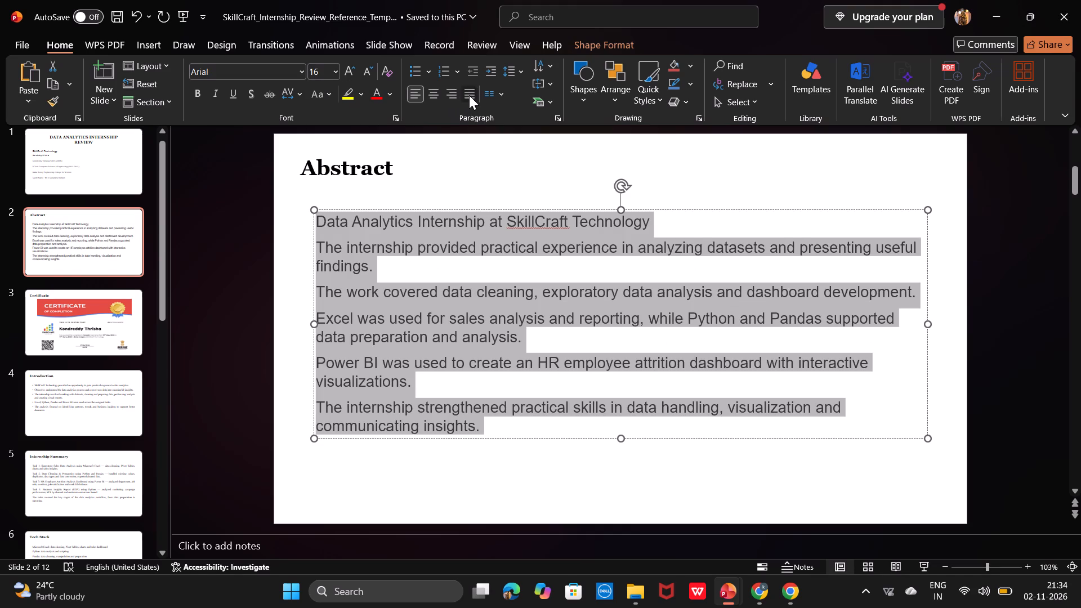
left_click(469, 95)
left_click(302, 74)
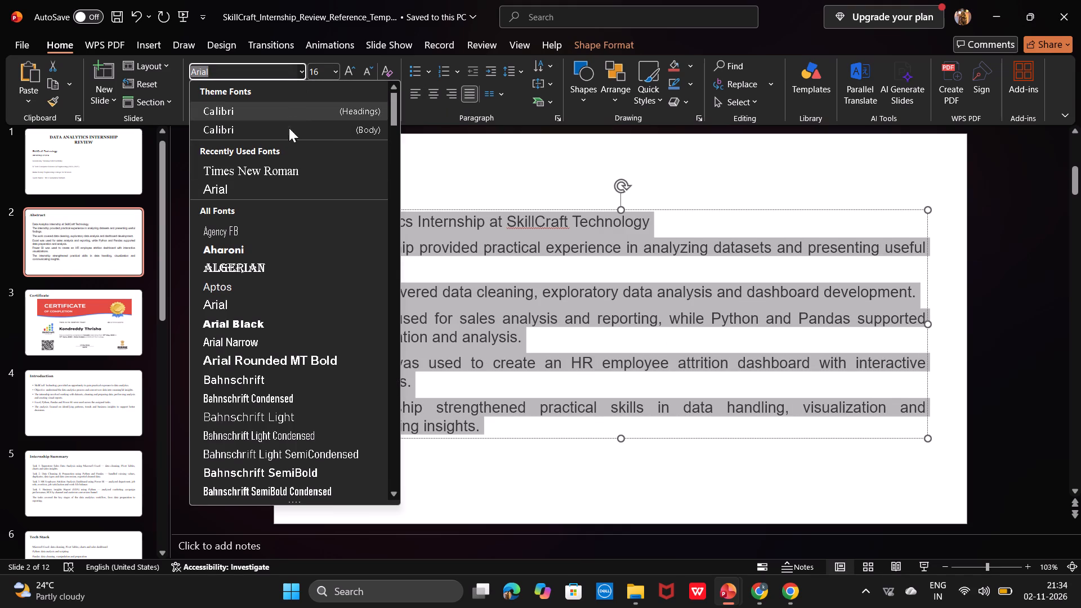
left_click(284, 170)
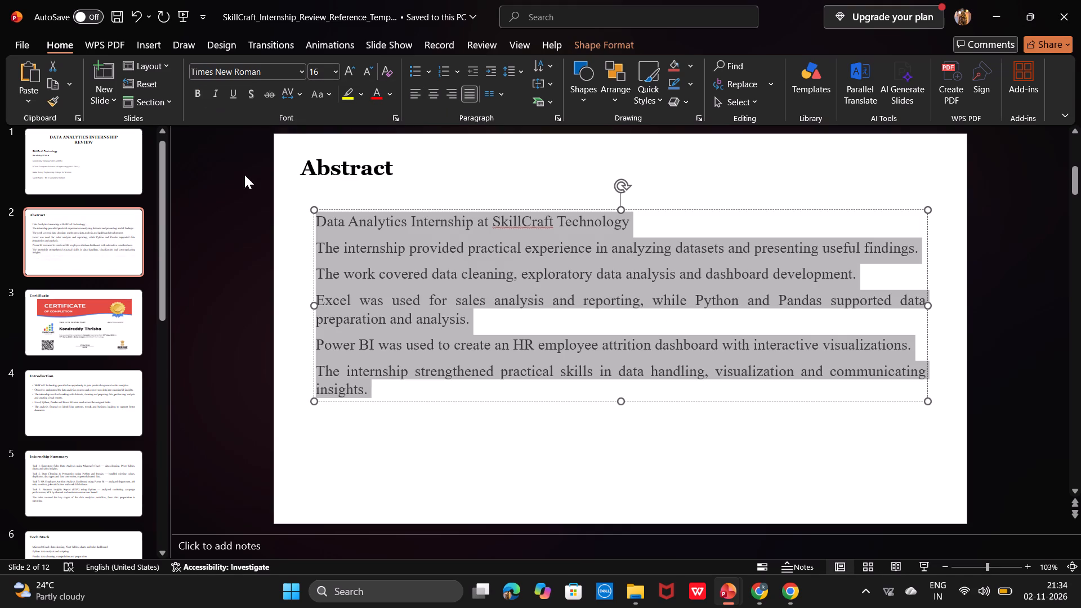
Format the student name and roll number line on the title slide as Times New Roman, 14 pt.
left_click(113, 173)
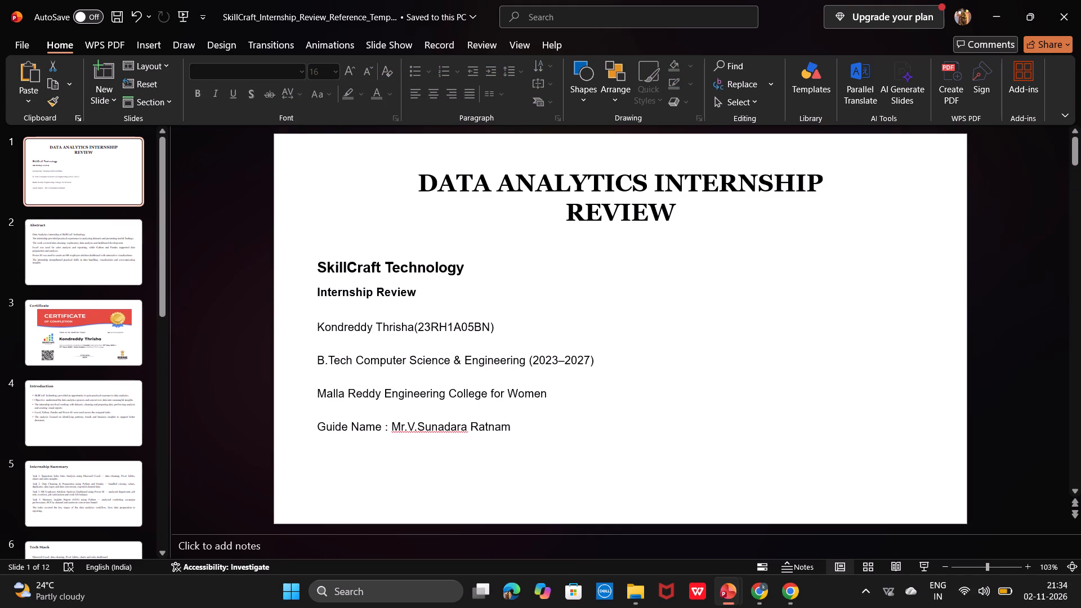
left_click(319, 329)
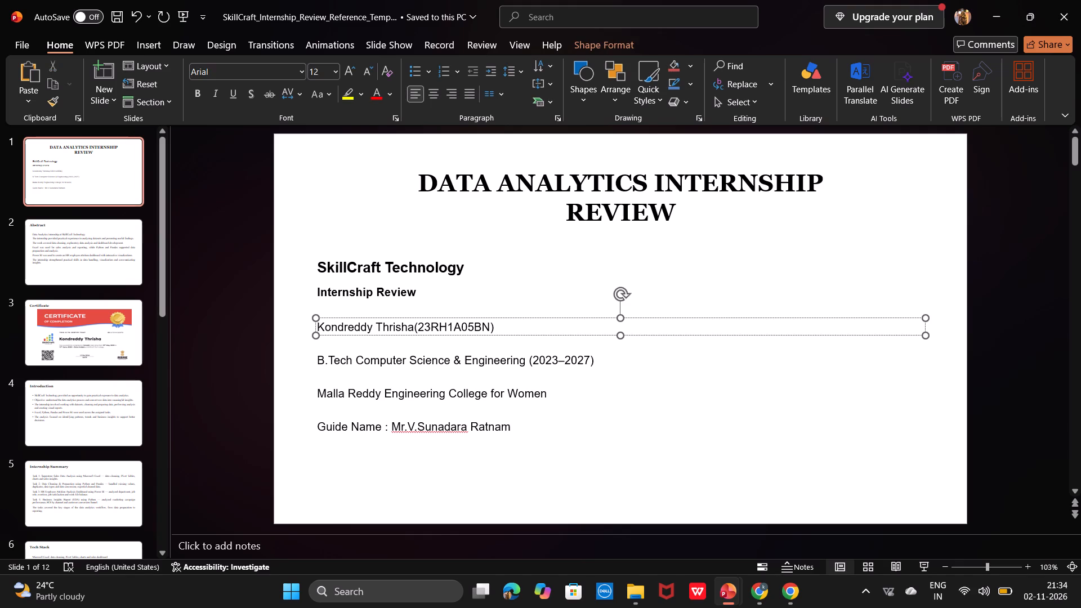
left_click(497, 324)
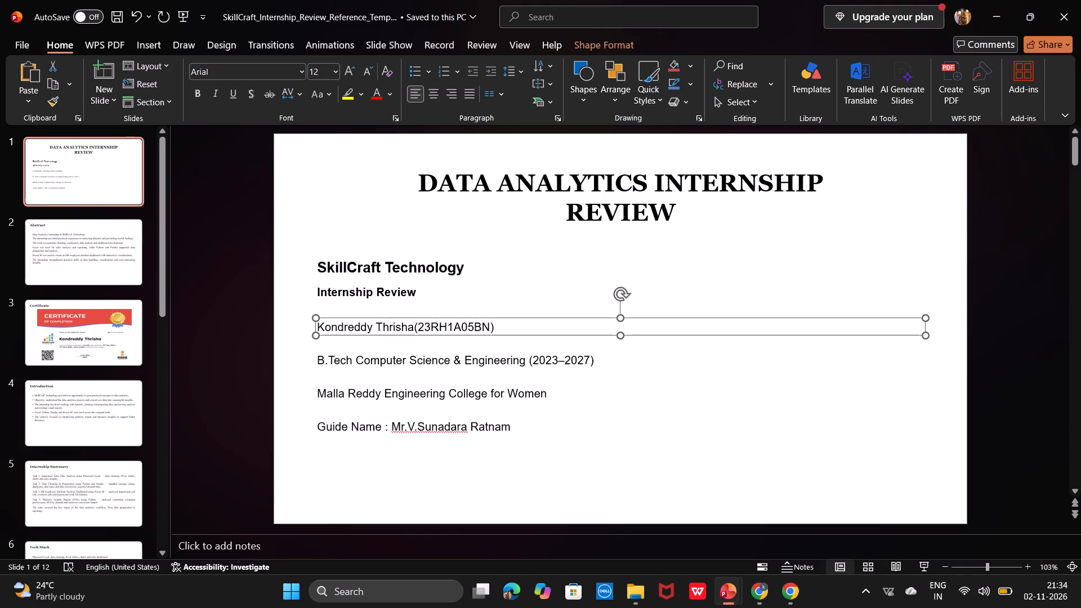
left_click(496, 328)
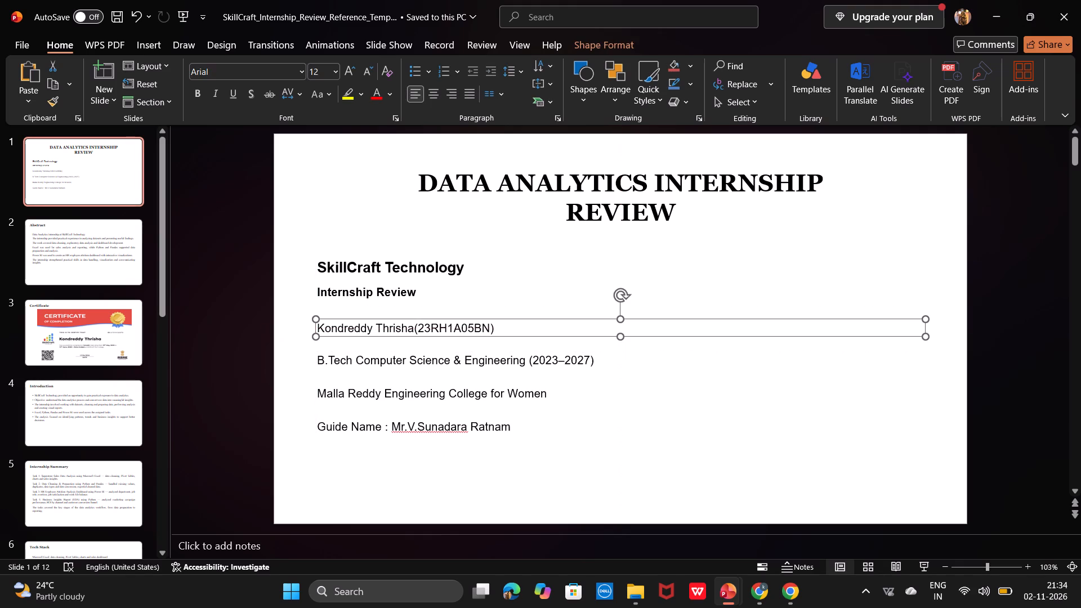
left_click(489, 328)
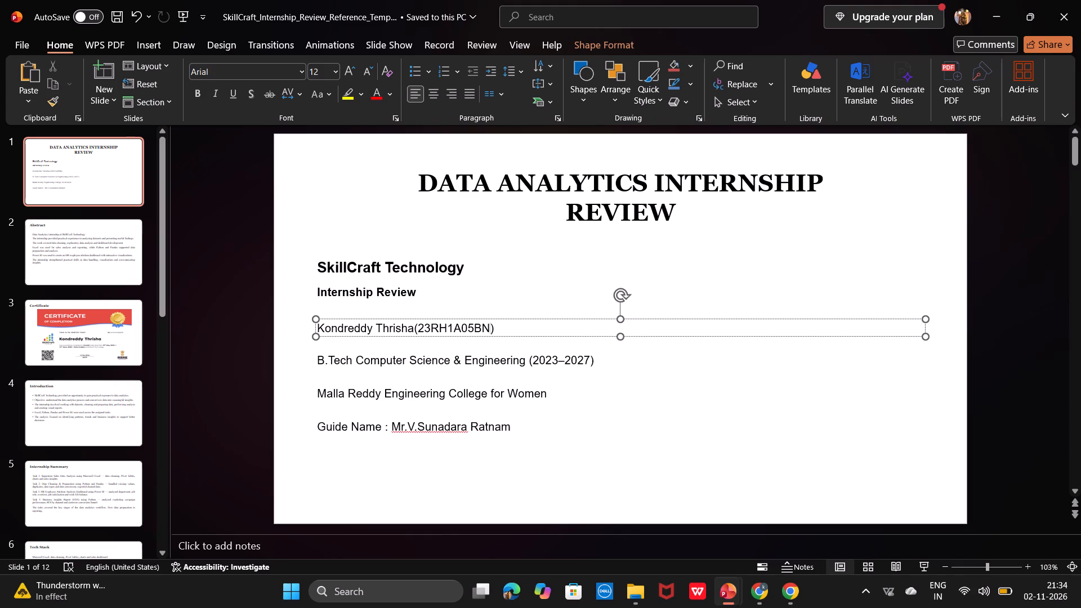
left_click_drag(321, 328, 491, 325)
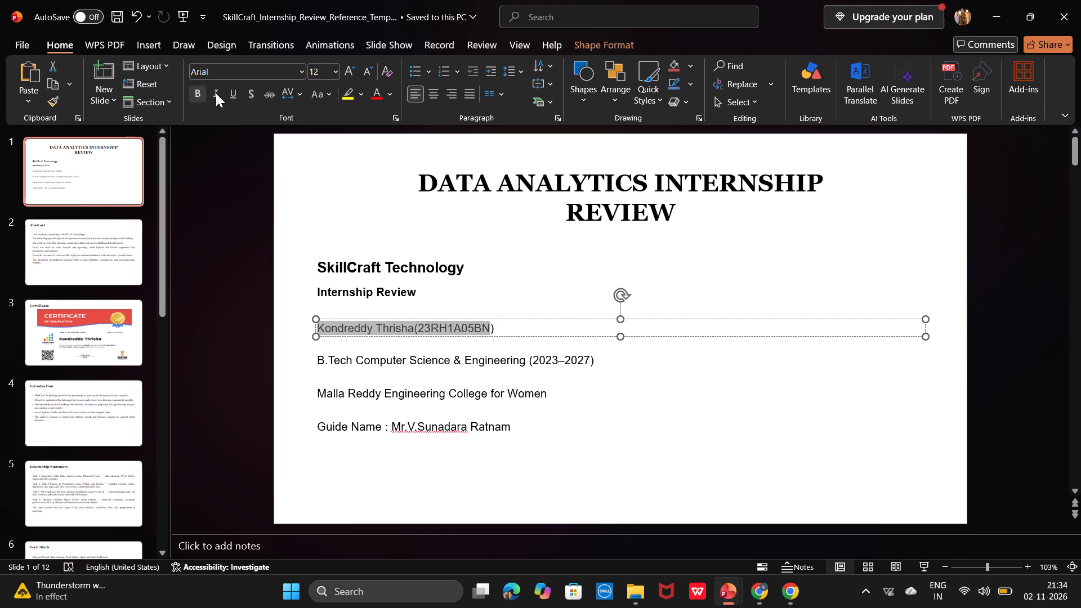
double_click(300, 71)
left_click(300, 71)
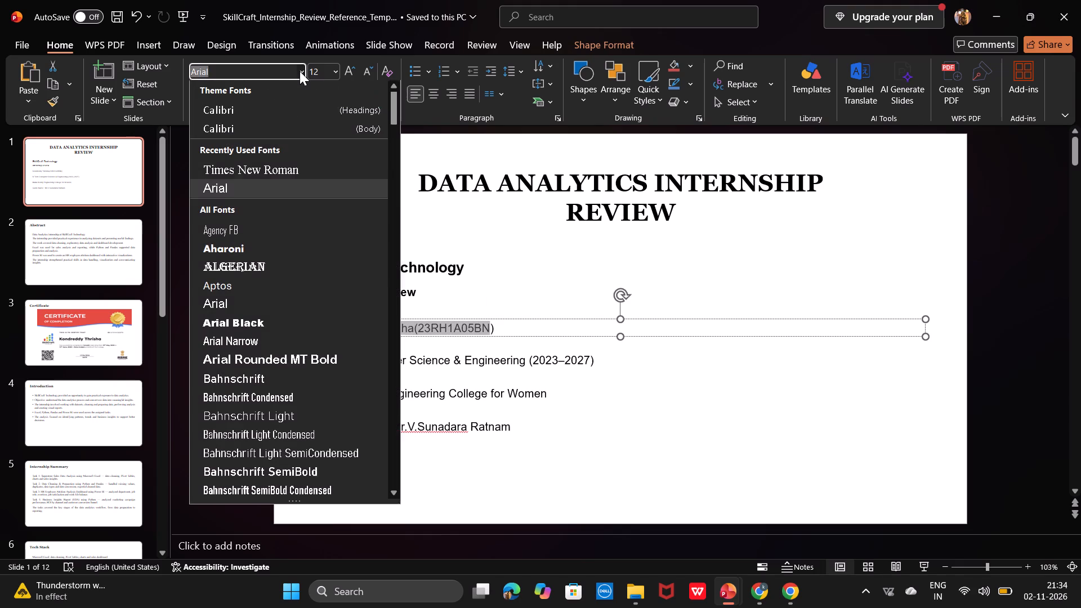
left_click(263, 174)
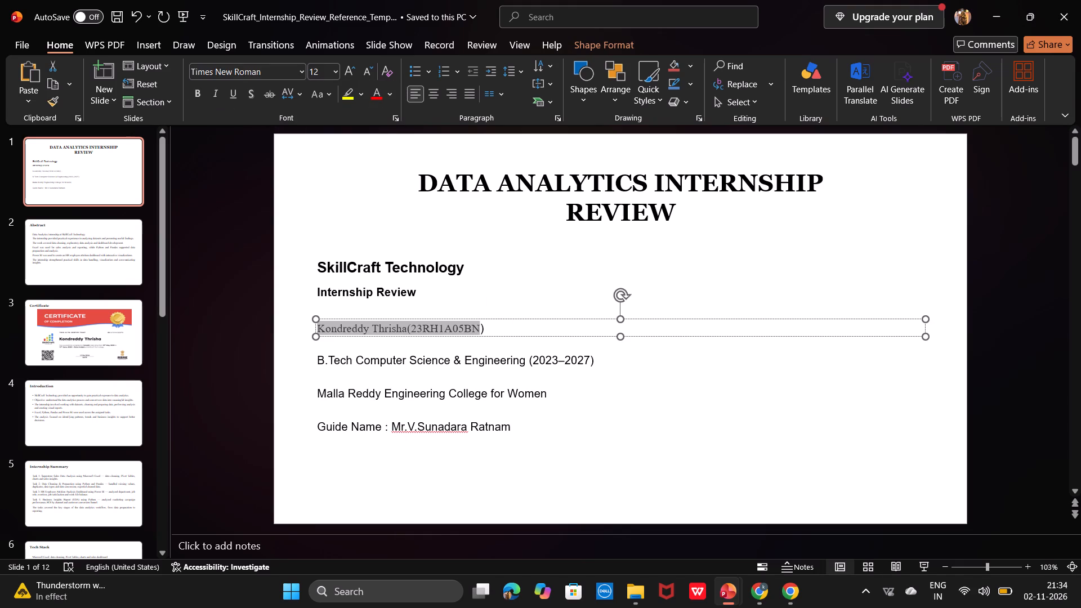
left_click(333, 71)
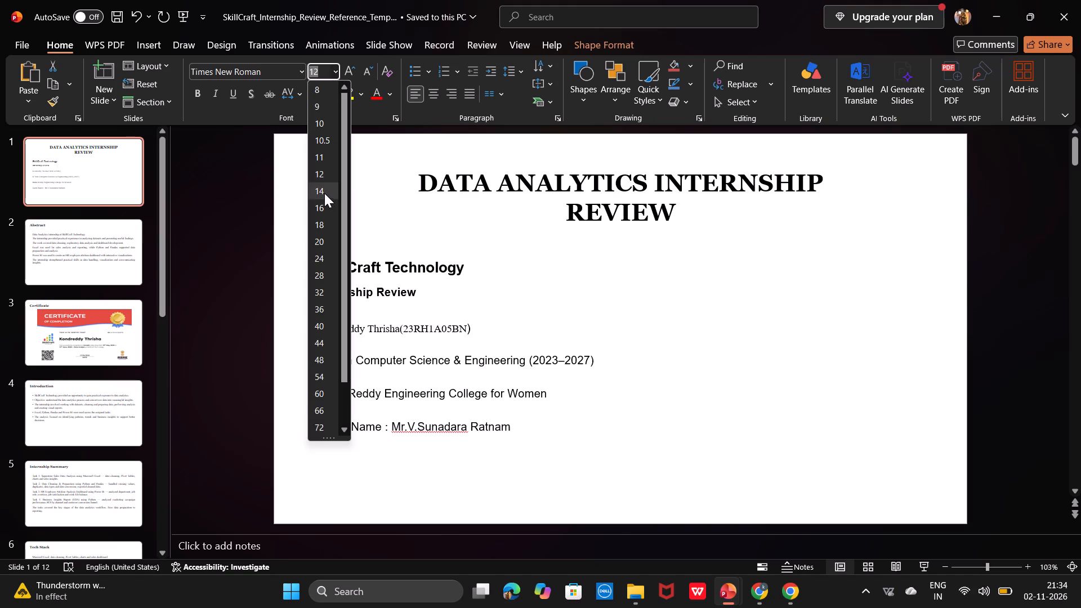
left_click(324, 195)
Format the Guide Name line on the title slide as Times New Roman, 16 pt.
left_click(385, 419)
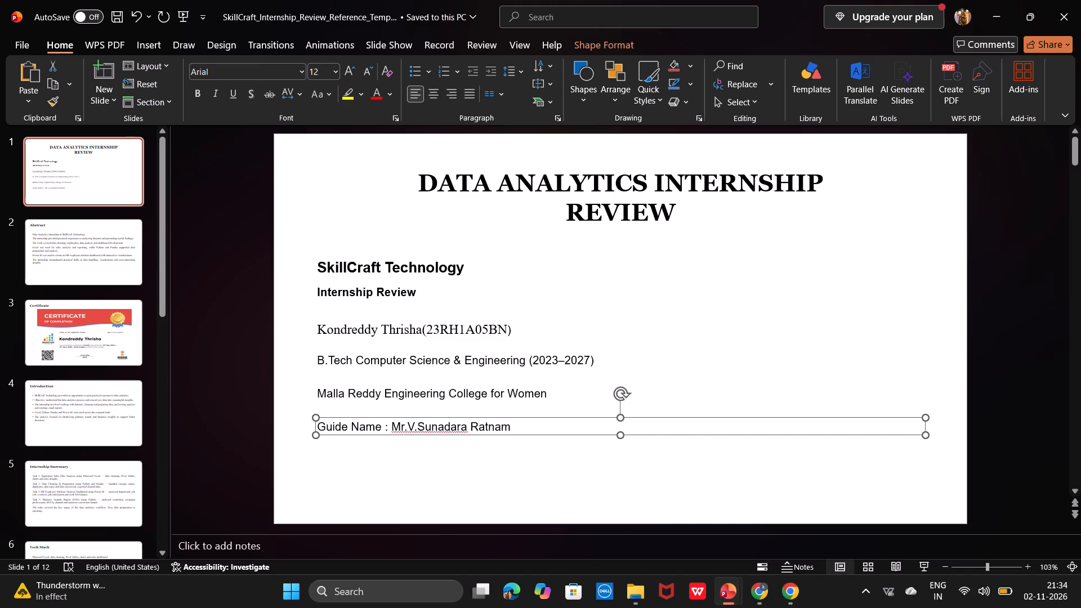
left_click_drag(509, 428, 314, 424)
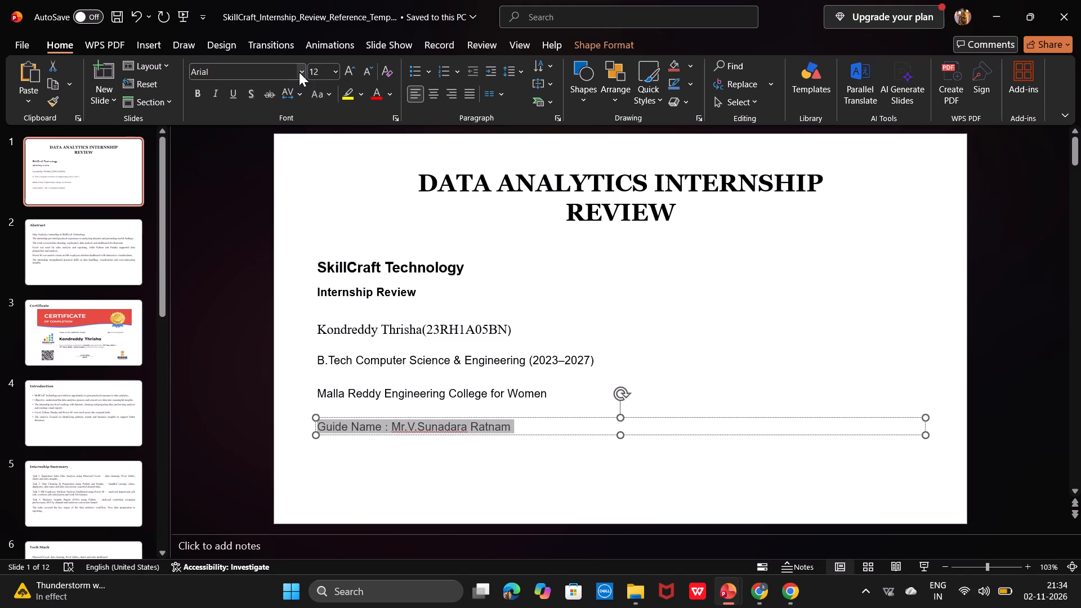
left_click(300, 76)
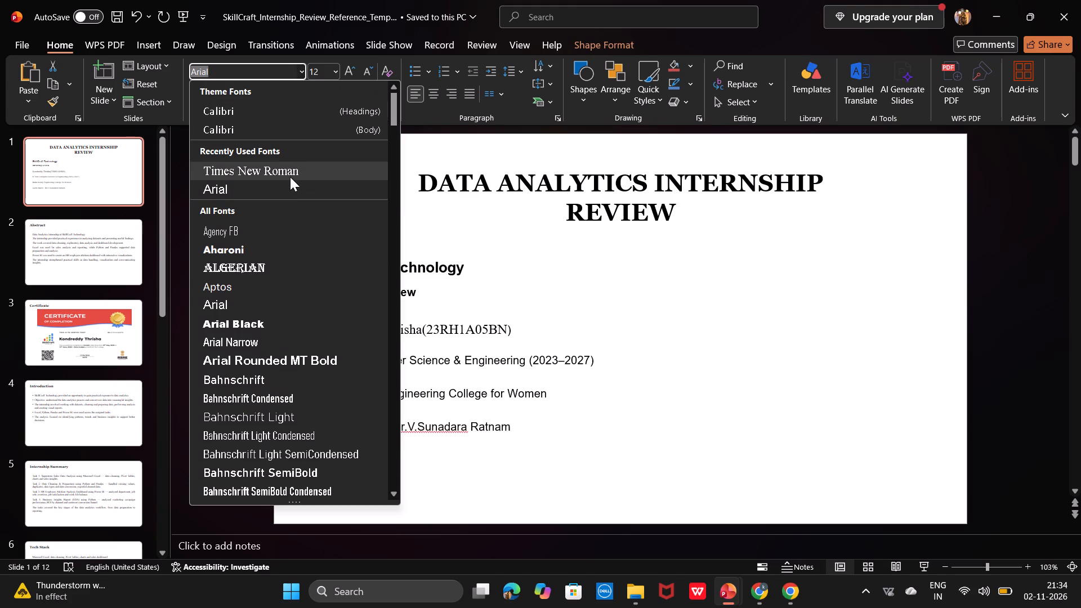
left_click(291, 175)
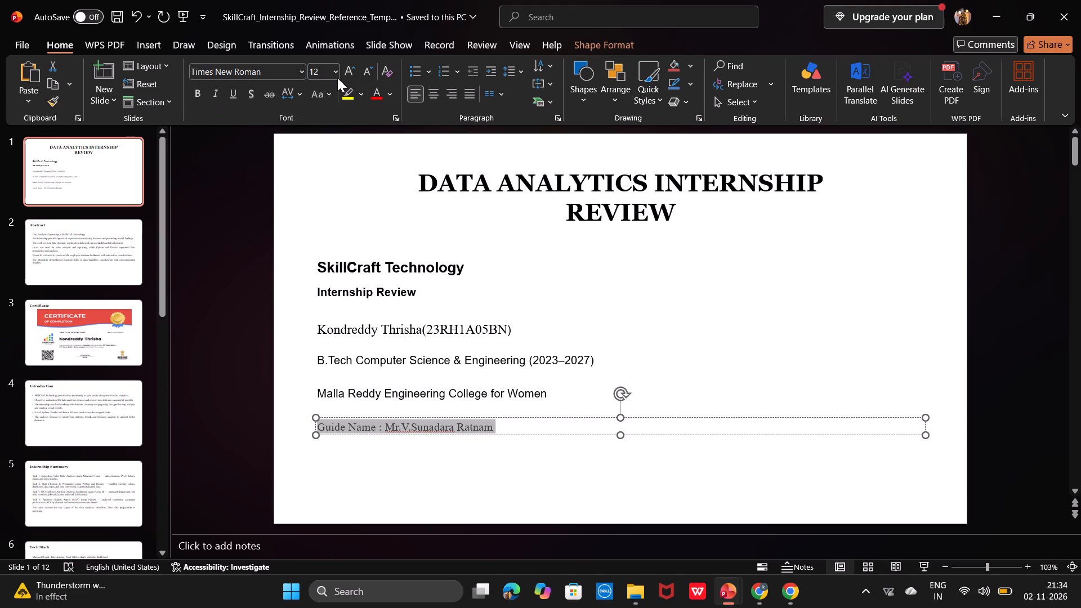
left_click(337, 78)
left_click(327, 204)
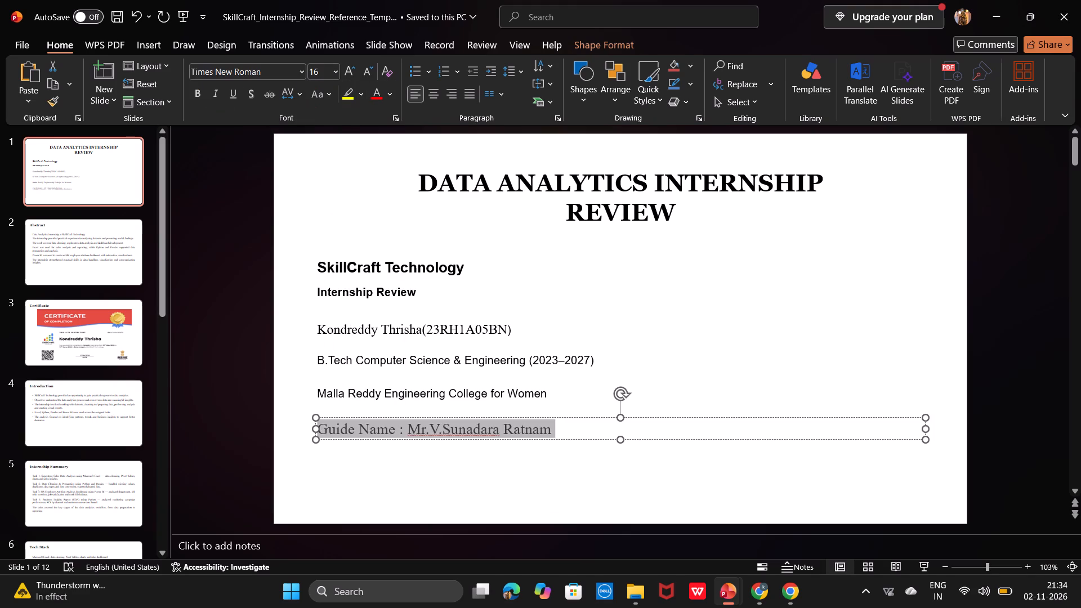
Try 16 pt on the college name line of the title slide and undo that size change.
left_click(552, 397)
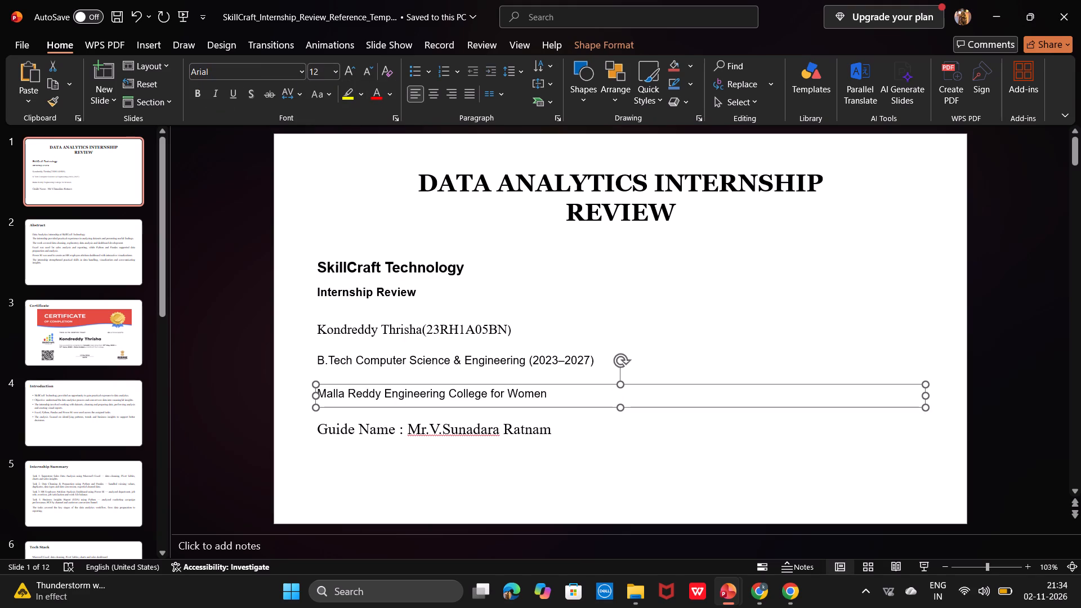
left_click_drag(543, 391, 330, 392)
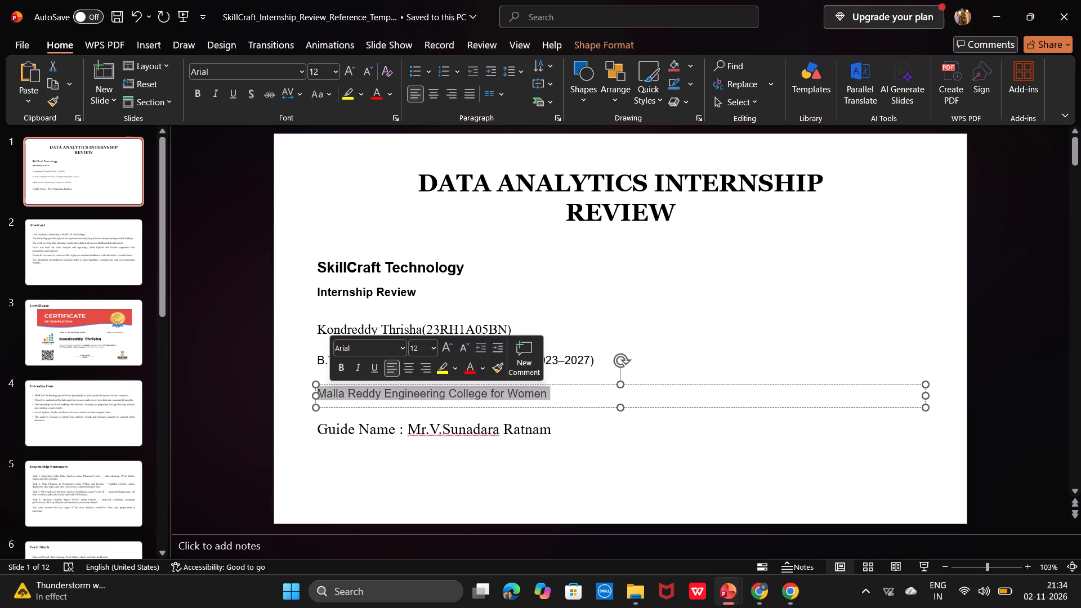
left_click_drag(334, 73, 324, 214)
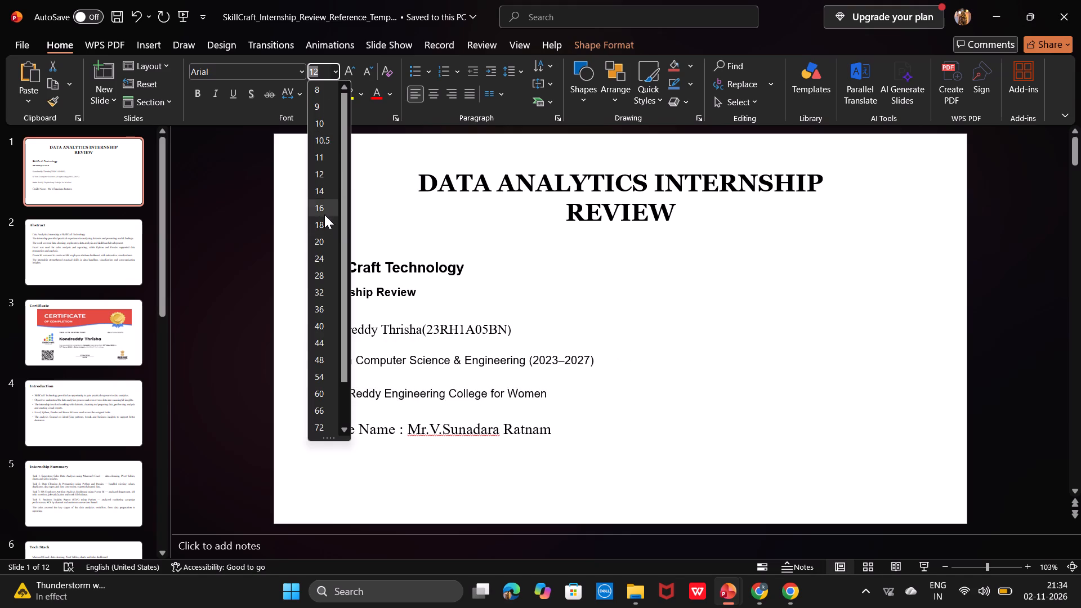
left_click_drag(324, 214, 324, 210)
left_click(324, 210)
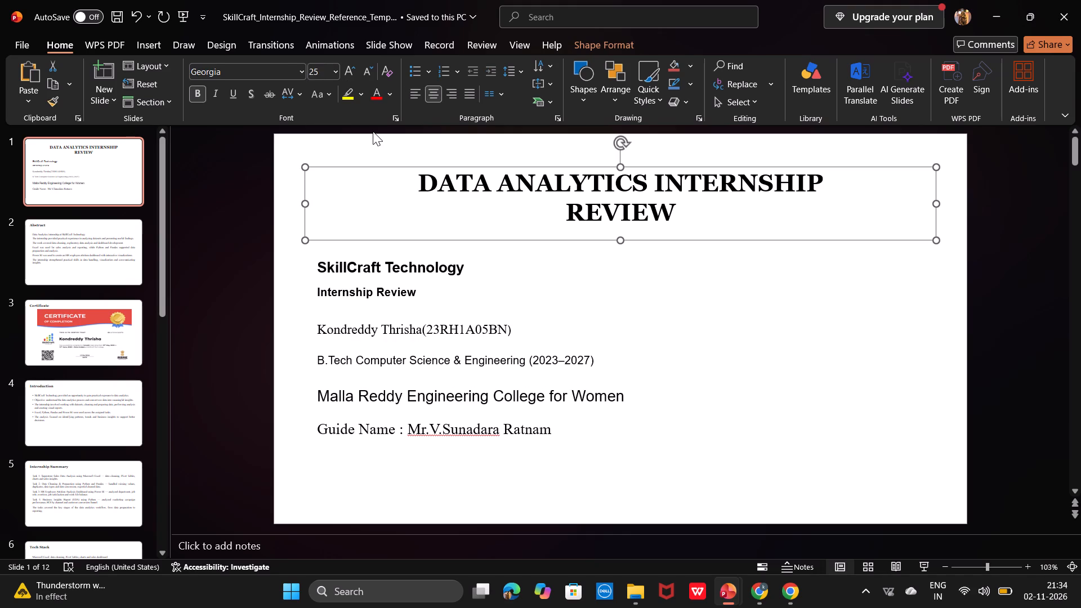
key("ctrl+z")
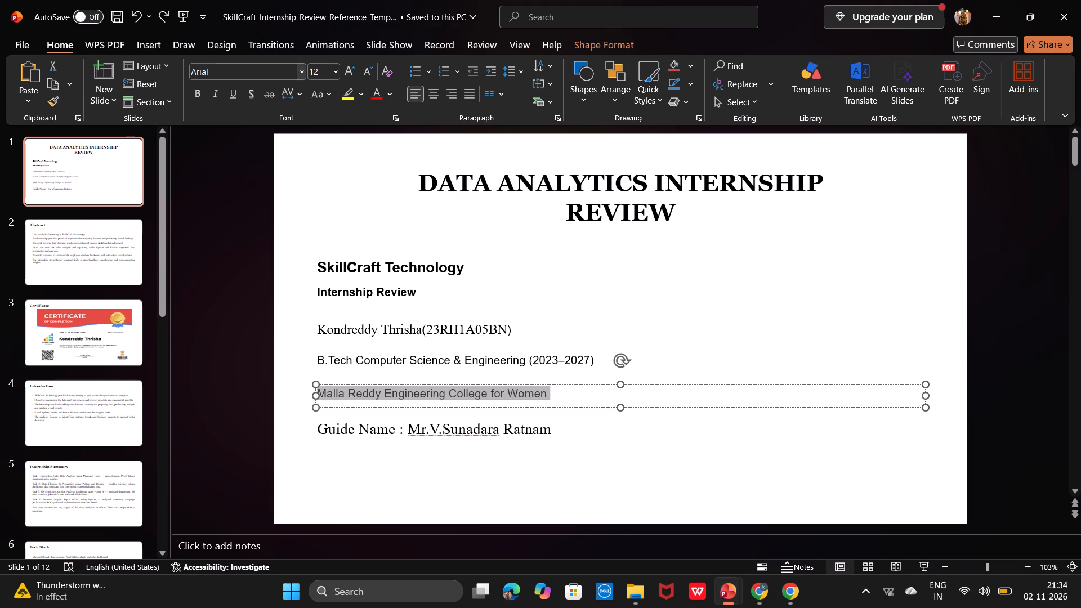
Format the college name line on the title slide as Times New Roman, 14 pt.
left_click(334, 74)
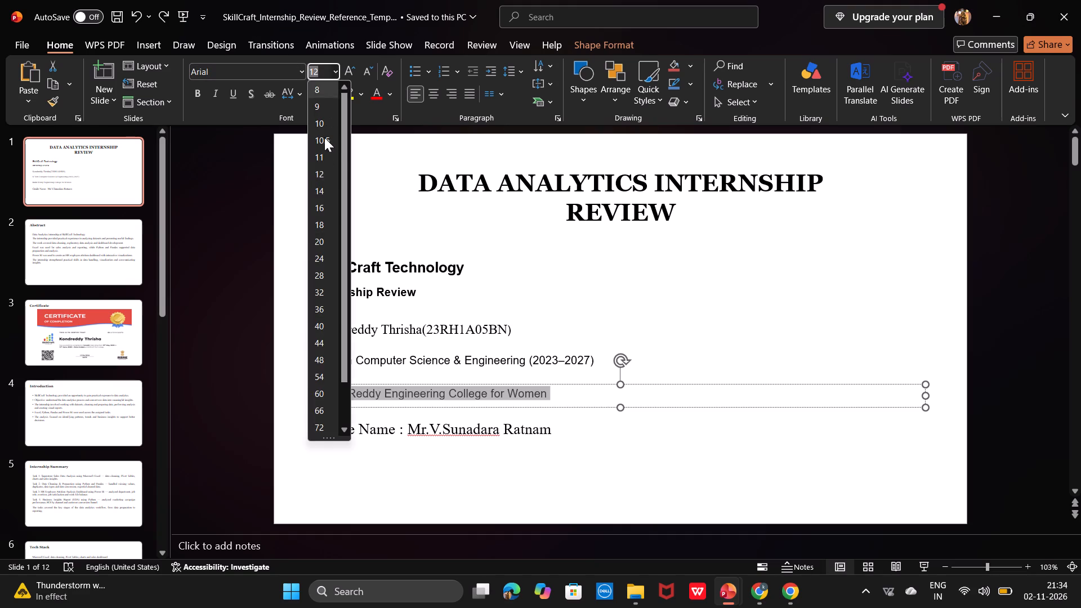
left_click(323, 189)
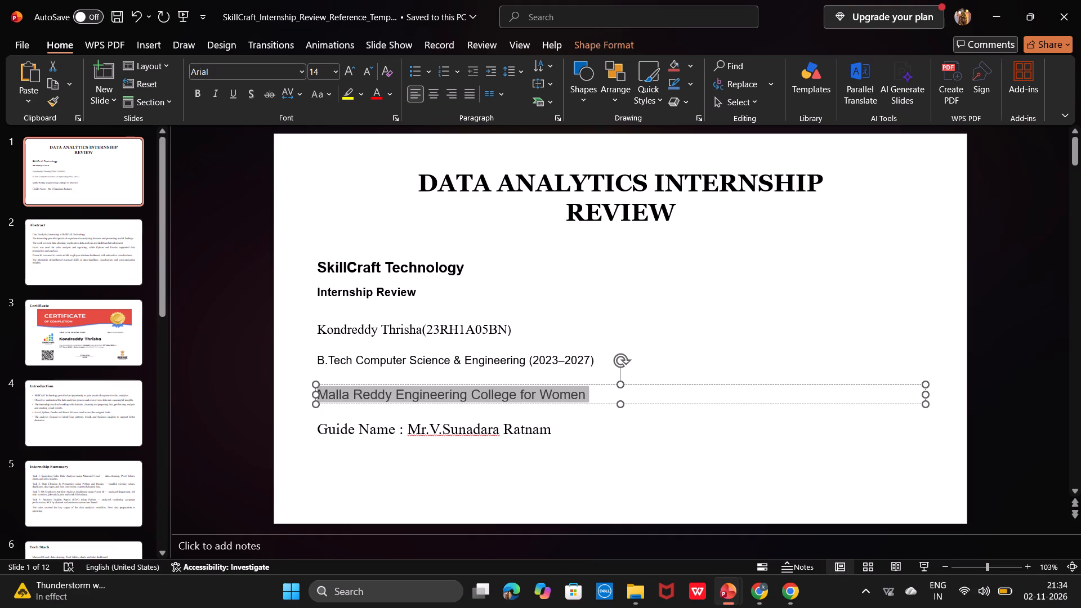
left_click(301, 76)
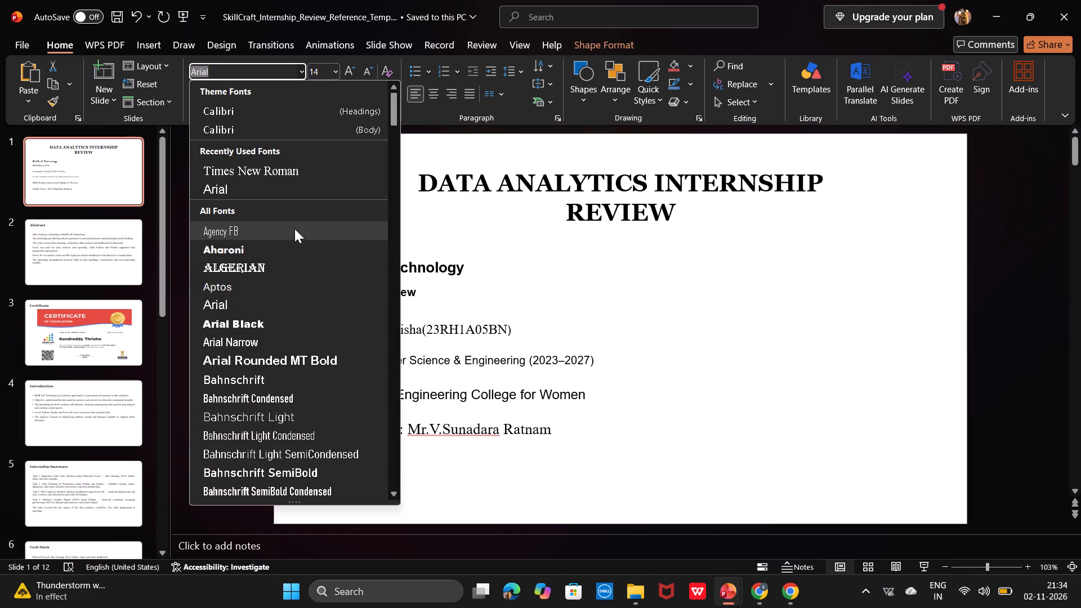
left_click(303, 176)
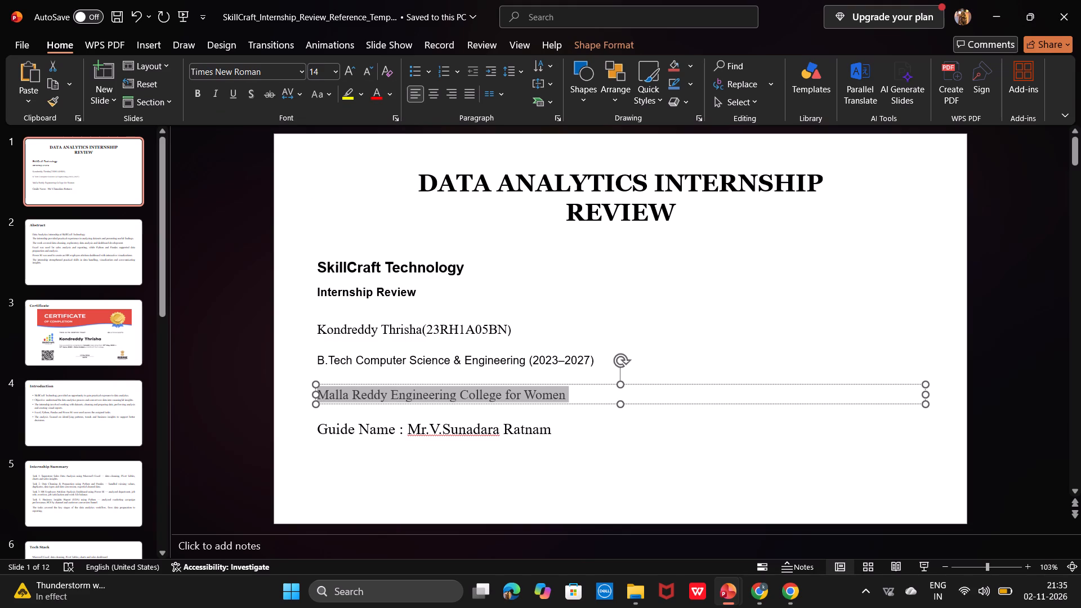
Format the B.Tech Computer Science & Engineering (2023–2027) line on the title slide as Times New Roman, 16 pt.
left_click(398, 354)
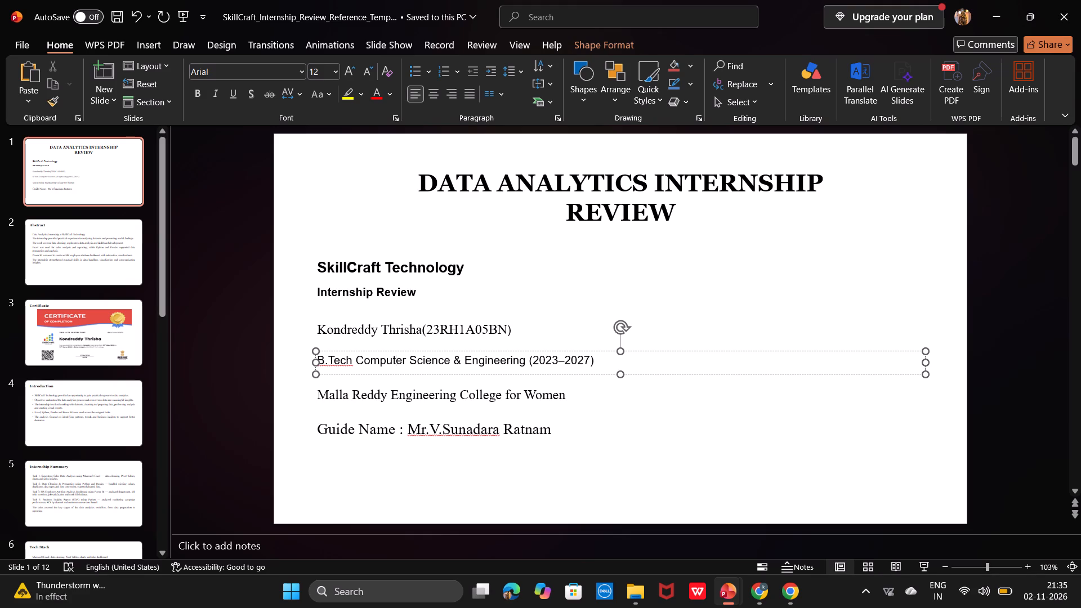
left_click(599, 359)
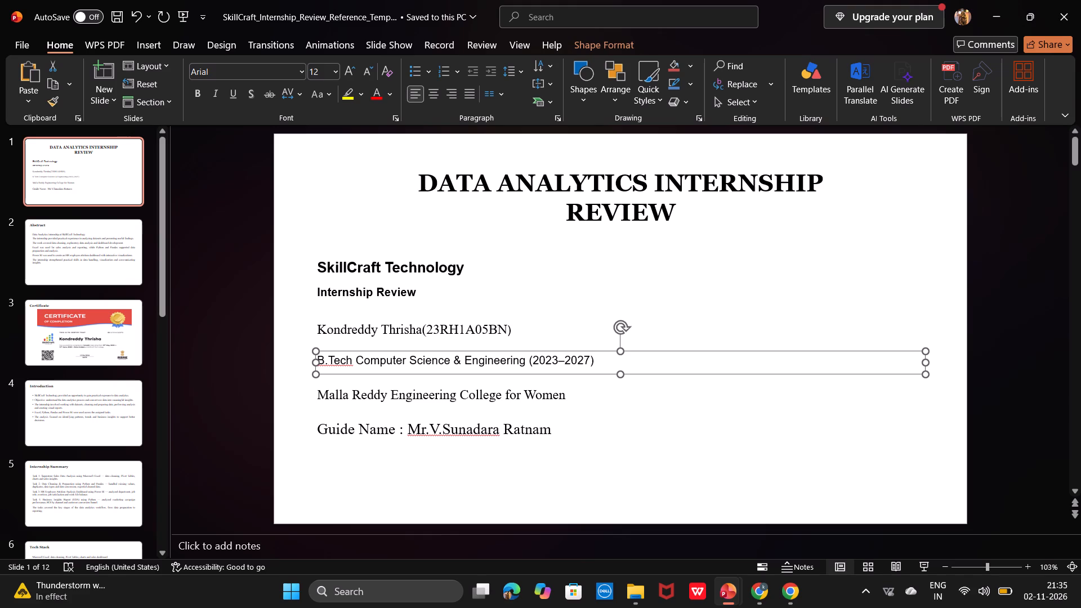
left_click(596, 357)
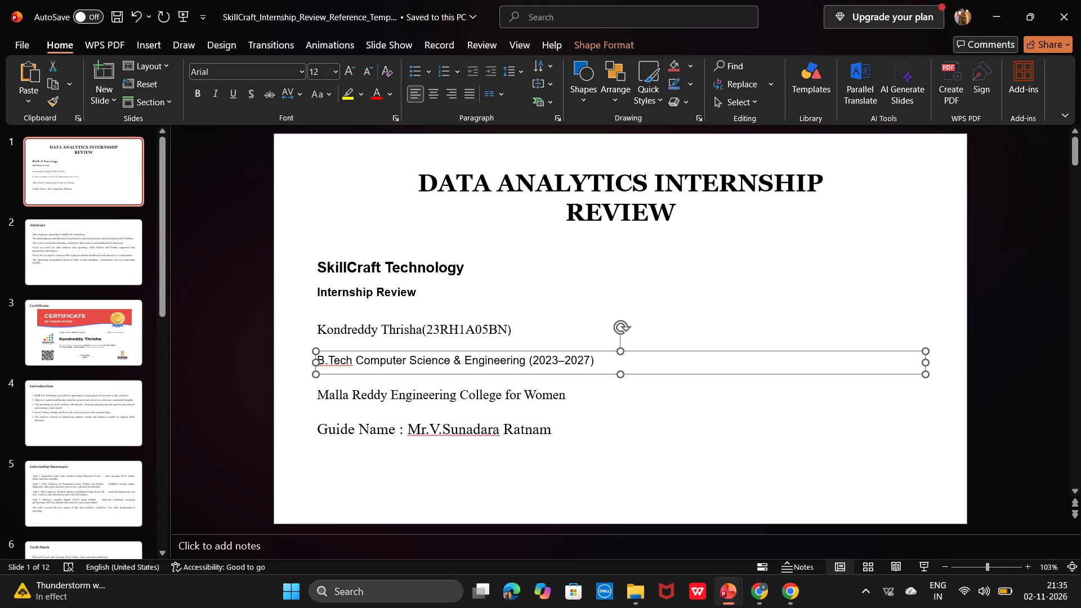
left_click(593, 358)
left_click_drag(593, 358, 351, 363)
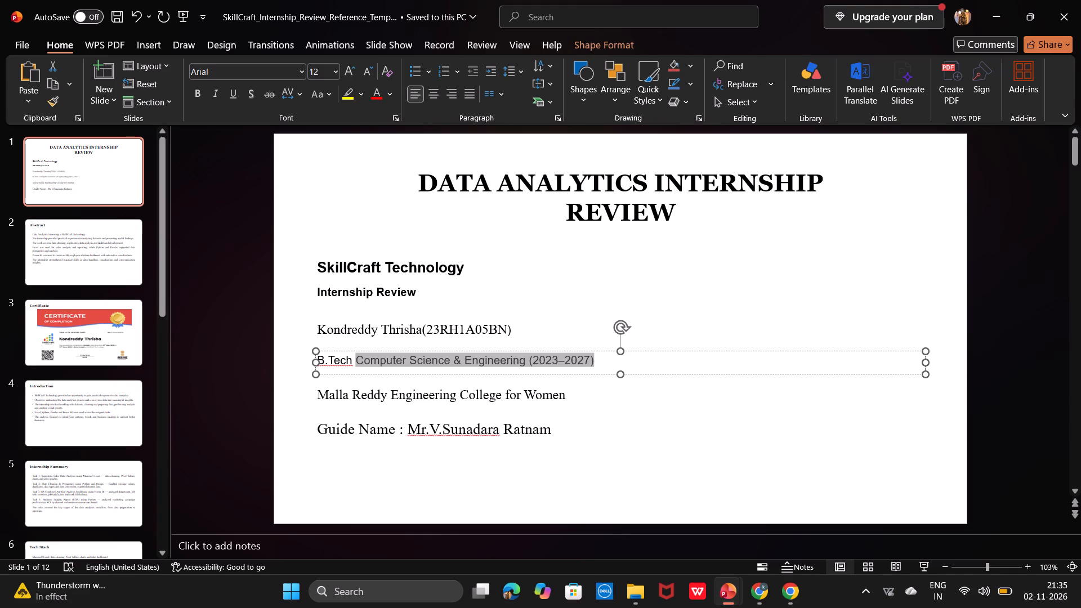
left_click_drag(351, 363, 305, 369)
left_click(336, 73)
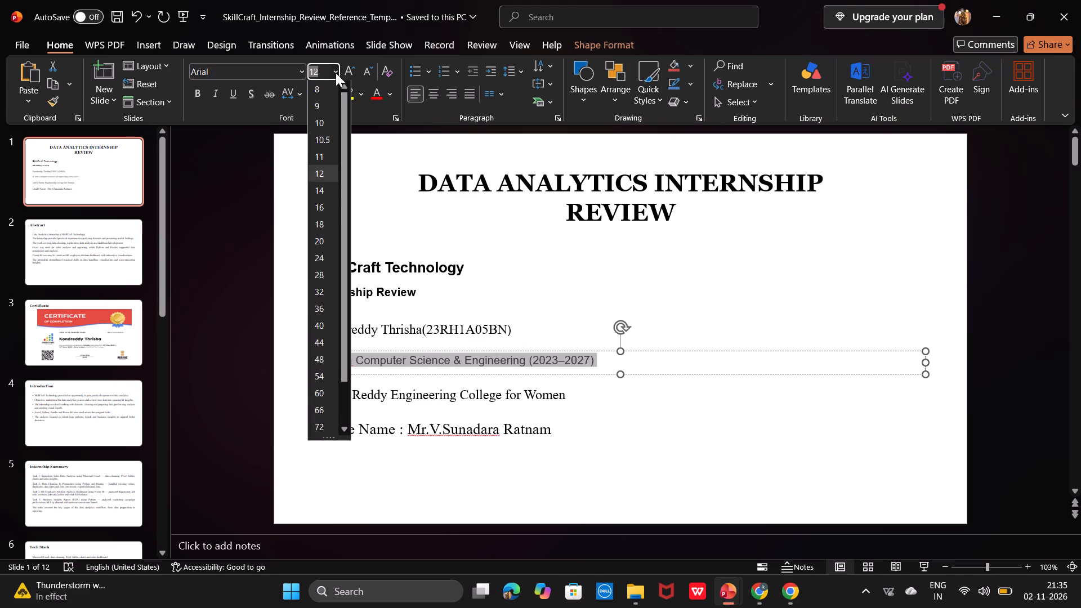
left_click(327, 212)
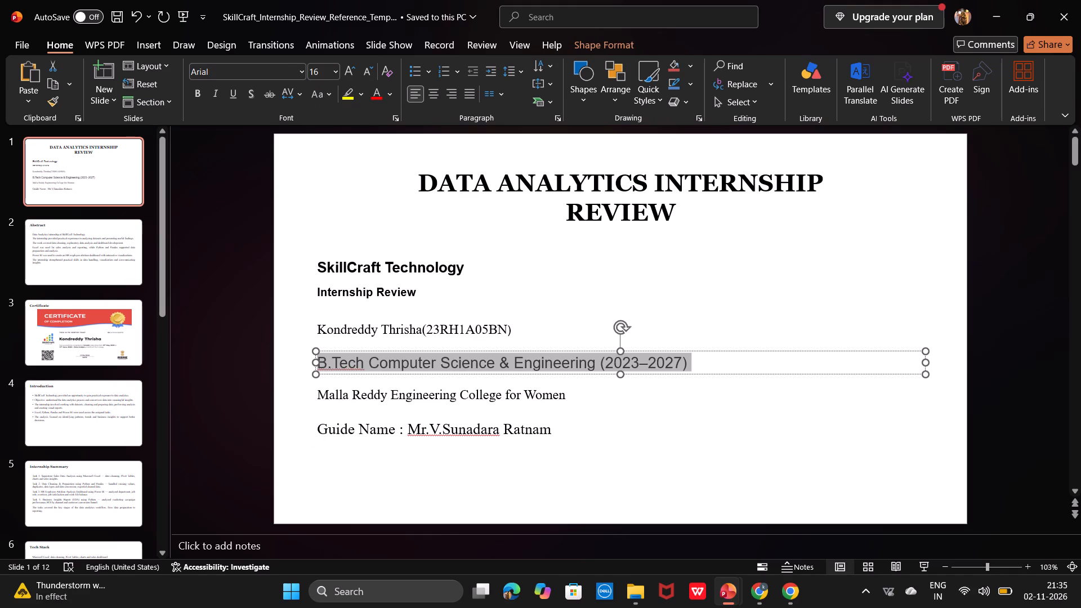
left_click(300, 70)
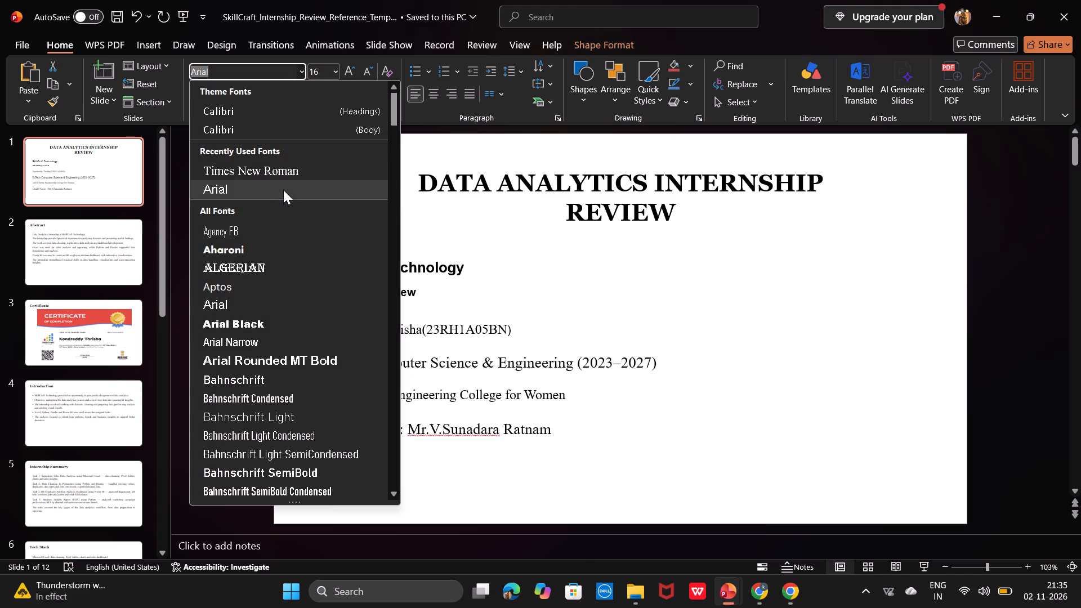
left_click(287, 174)
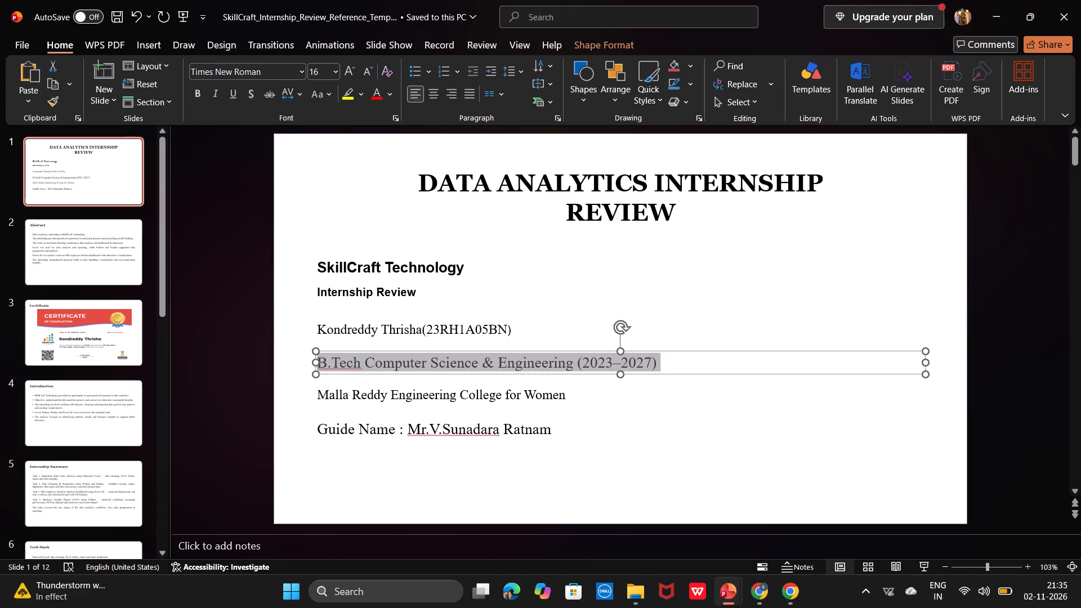
left_click(494, 293)
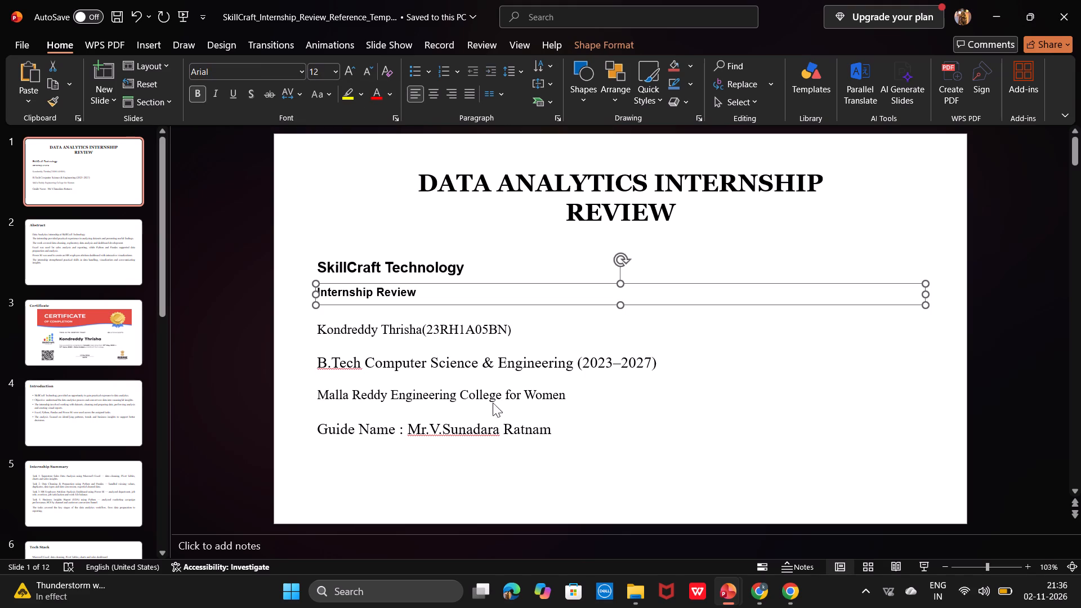
scroll(96, 198, "up", 1)
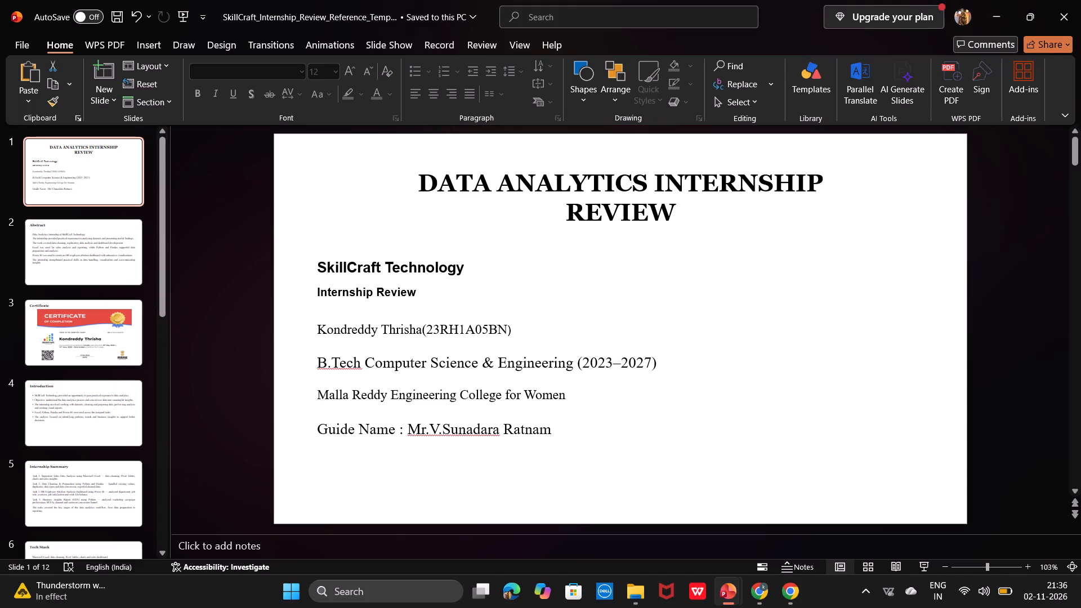
Save the SkillCraft internship presentation, then close it and the browser window behind it.
left_click(84, 17)
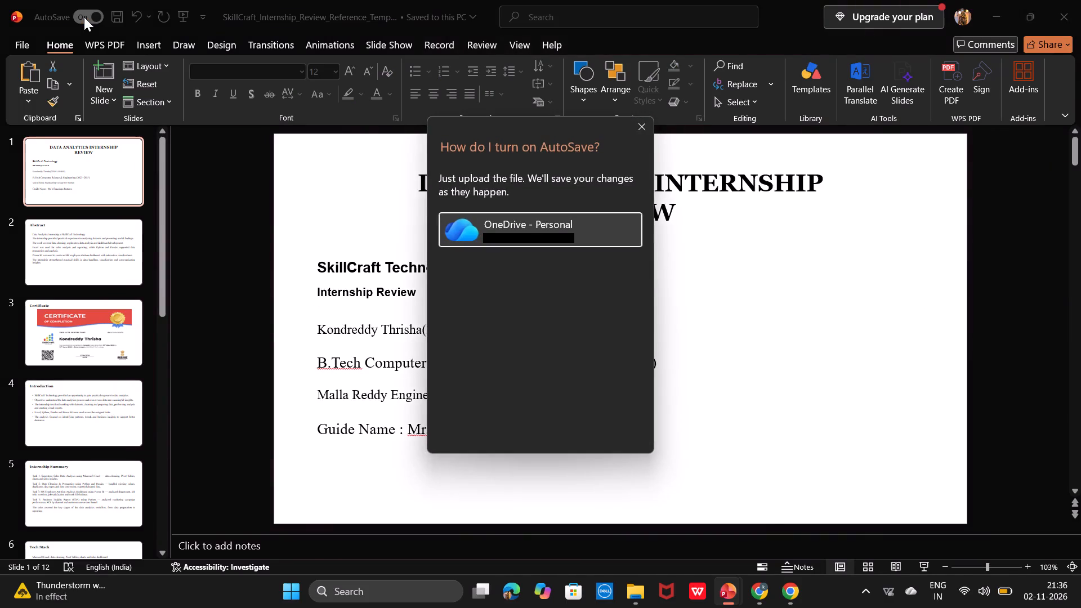
left_click(638, 126)
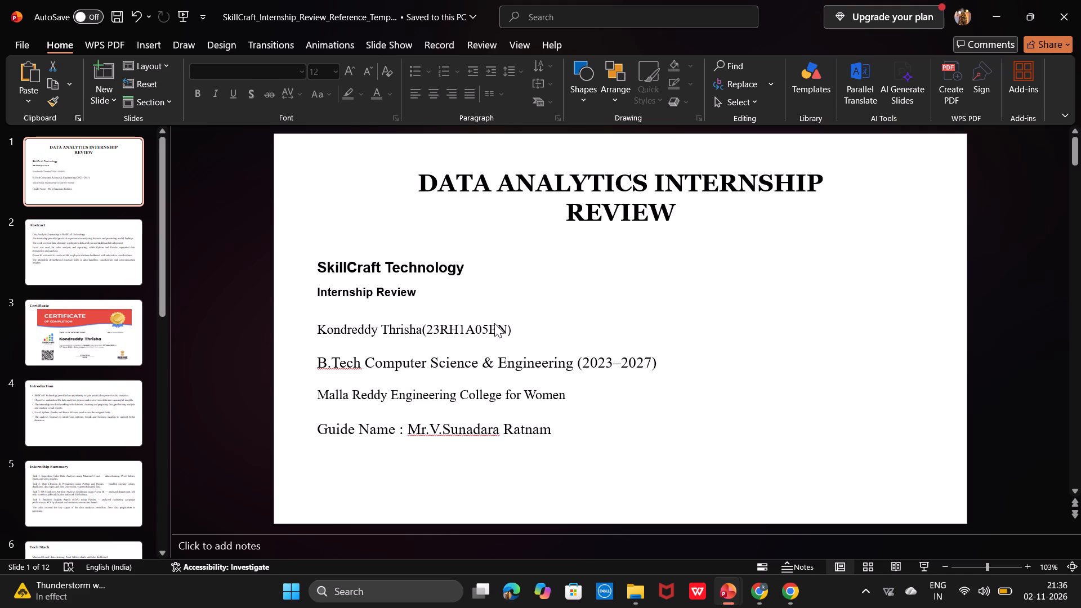
key("ctrl+s")
key("ctrl+s")
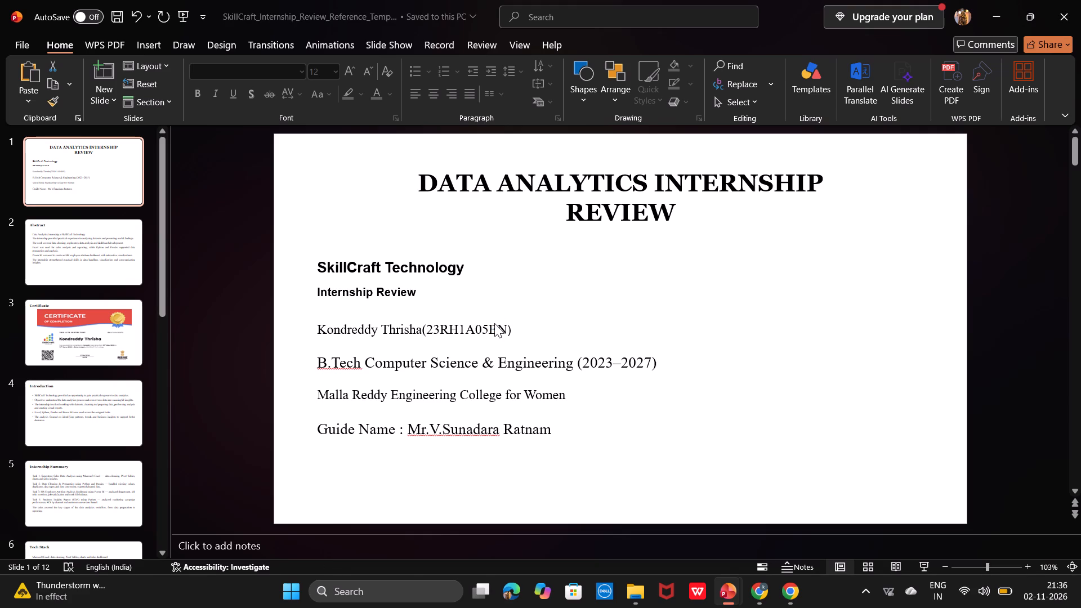
key("ctrl+s")
key("ctrl+s")
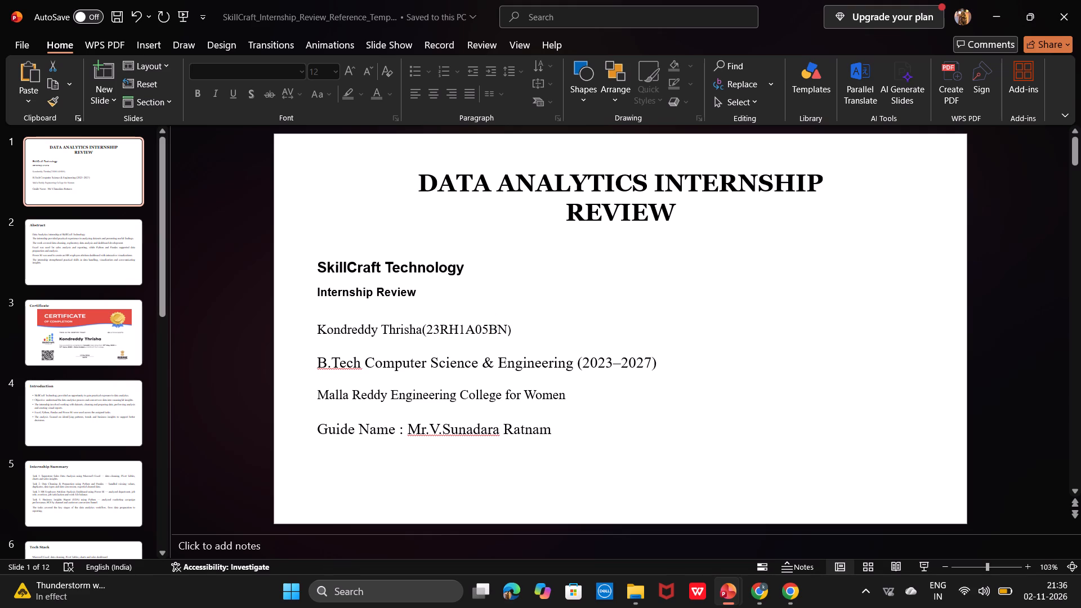
left_click(1080, 1)
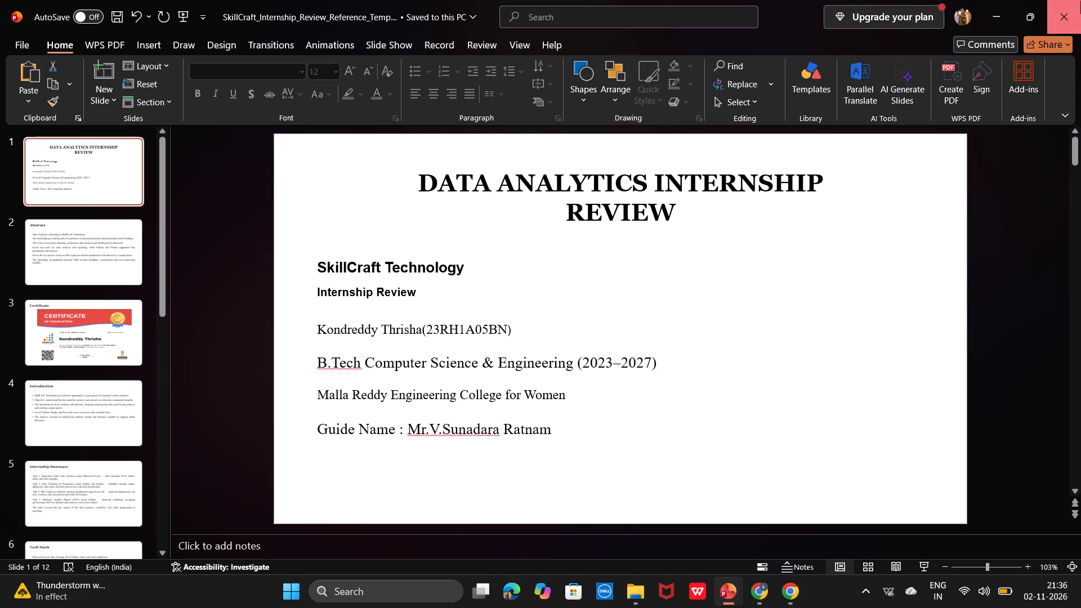
left_click(1080, 1)
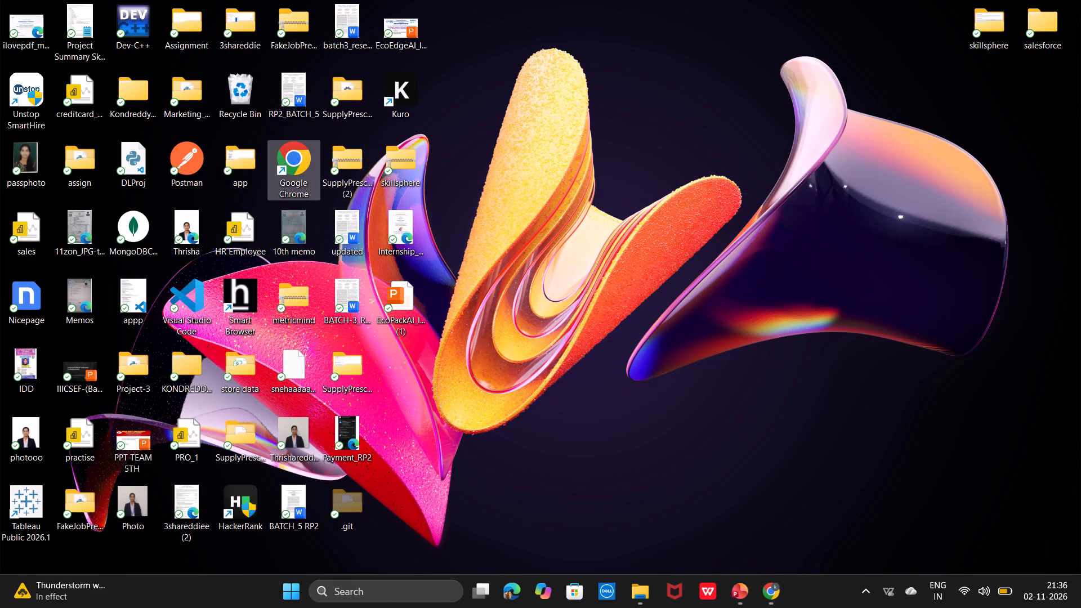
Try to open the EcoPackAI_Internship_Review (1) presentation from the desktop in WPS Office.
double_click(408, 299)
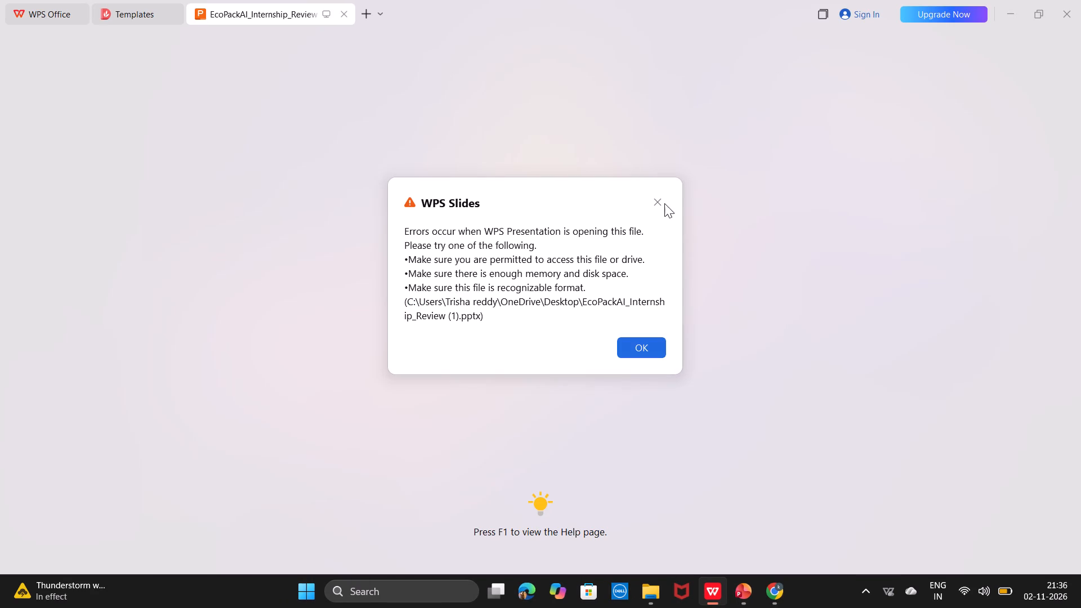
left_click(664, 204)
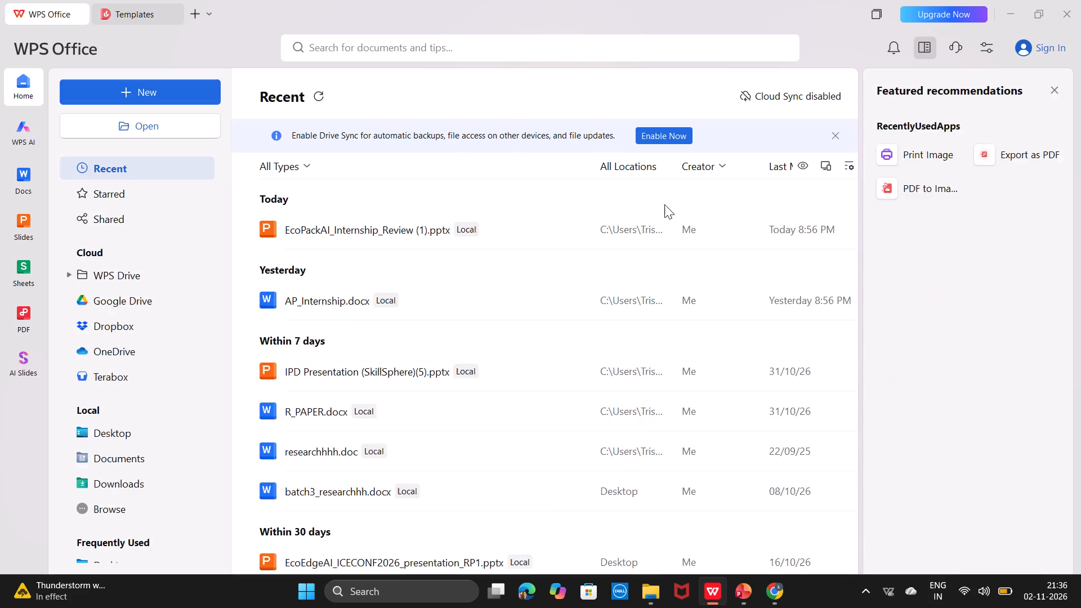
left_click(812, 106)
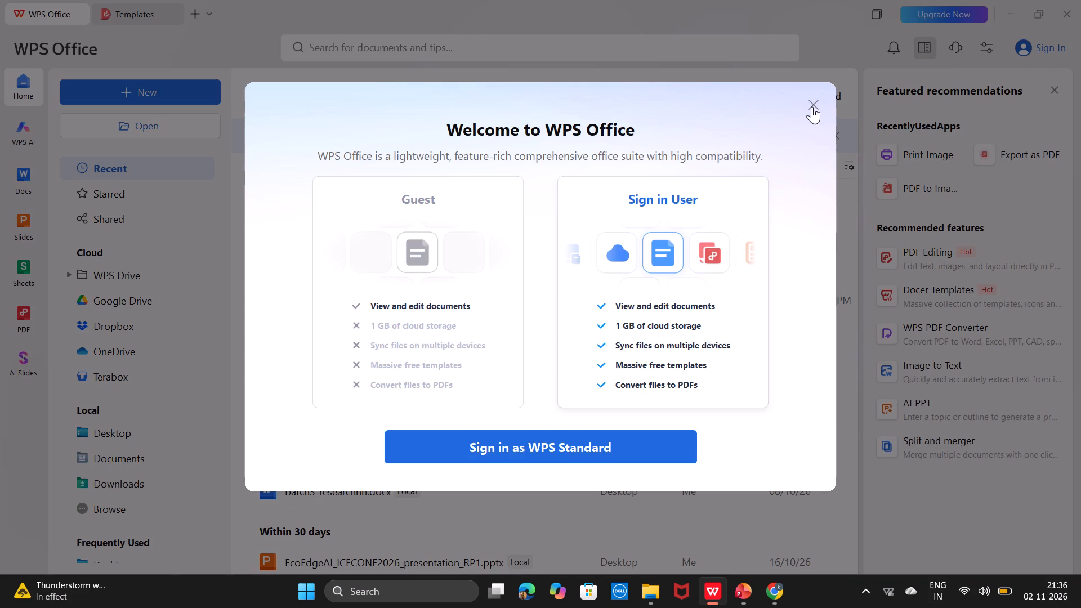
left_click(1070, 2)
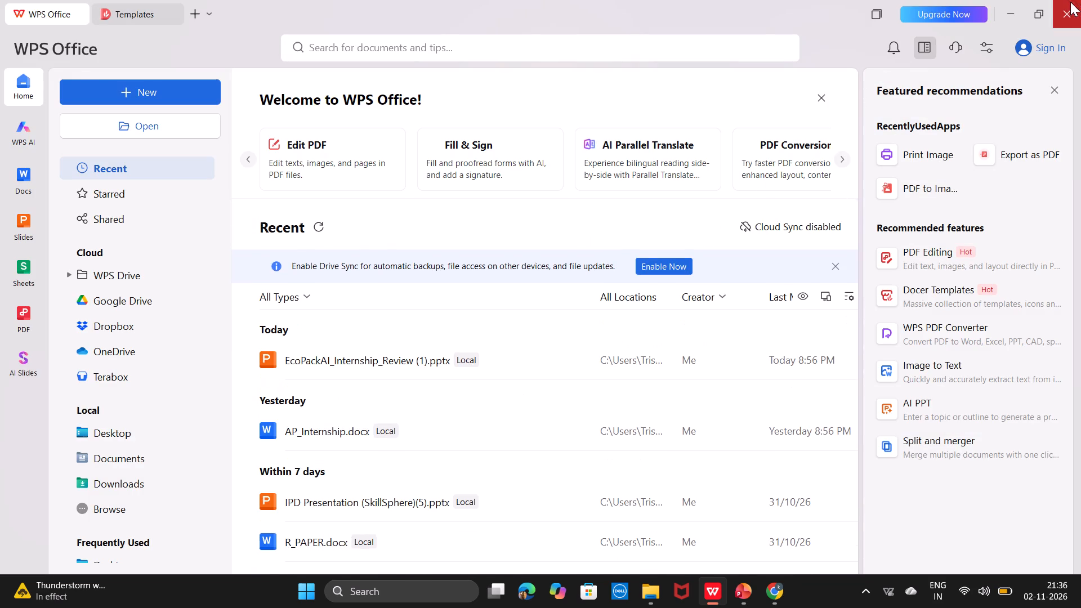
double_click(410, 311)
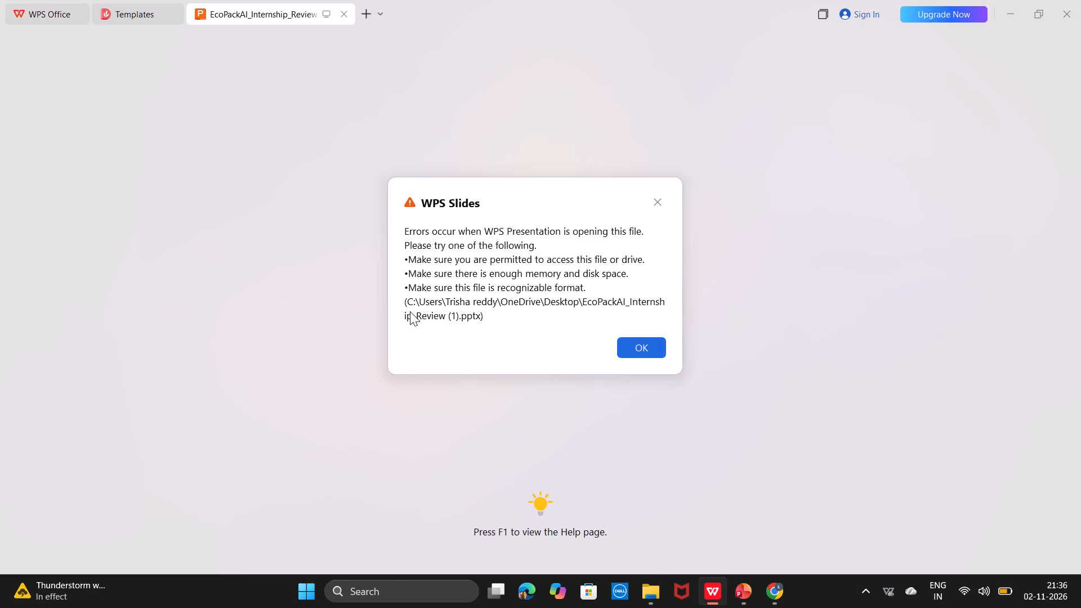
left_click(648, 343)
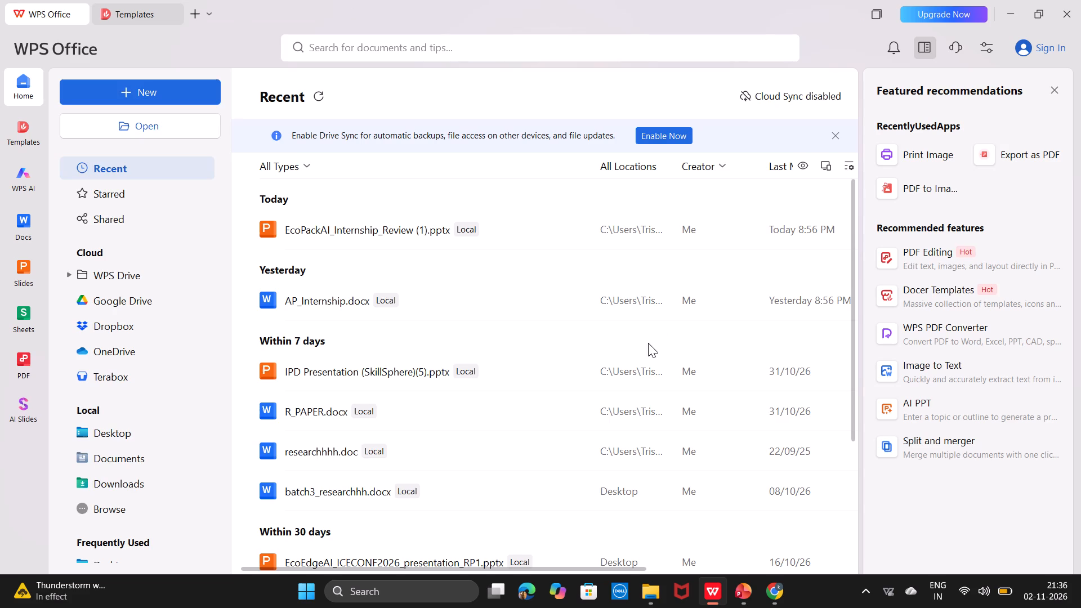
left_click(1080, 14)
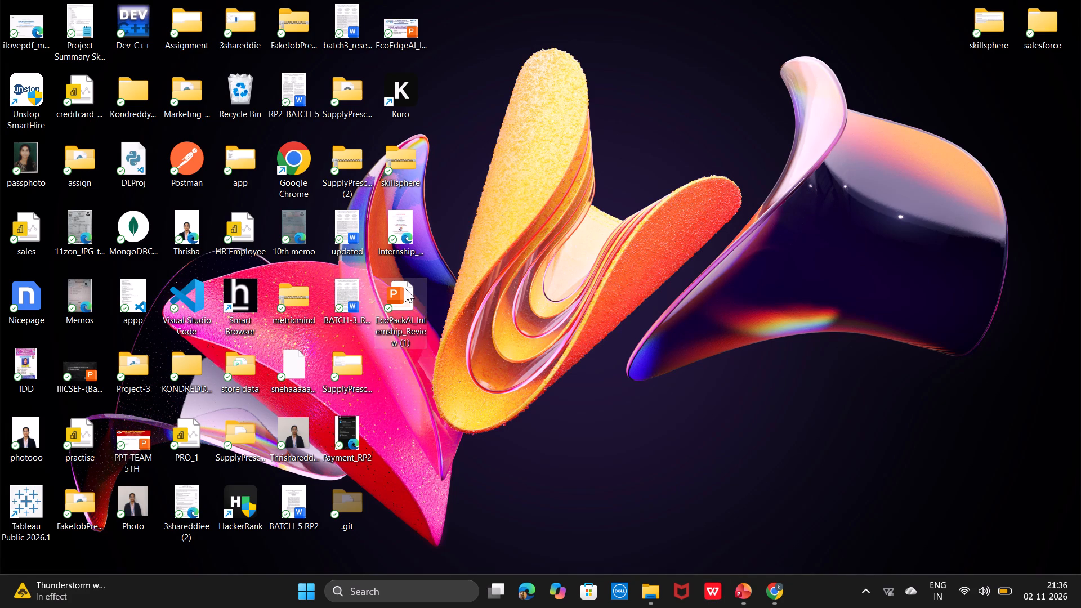
Open the desktop's EcoPackAI_Internship_Review (1) file in PowerPoint, look at its title slide for reference and close it.
right_click(405, 283)
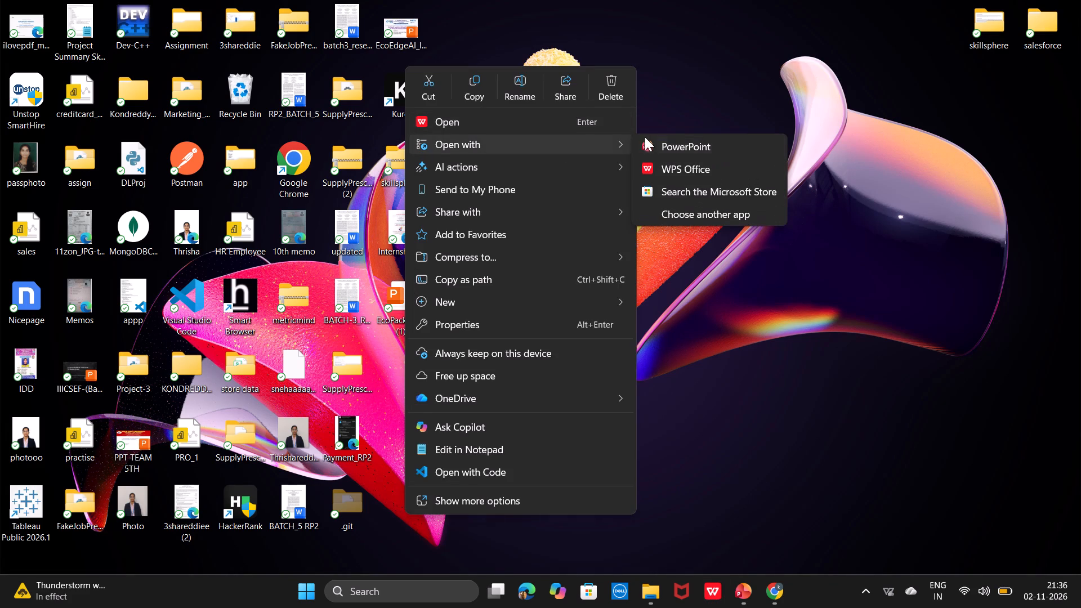
left_click(646, 138)
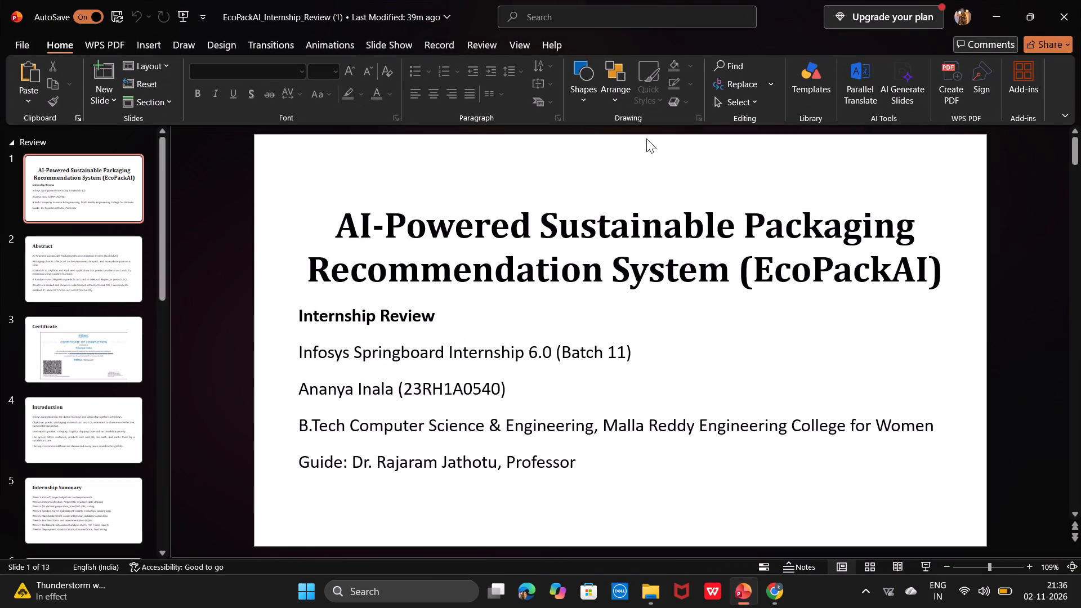
scroll(455, 280, "up", 4)
left_click(1079, 5)
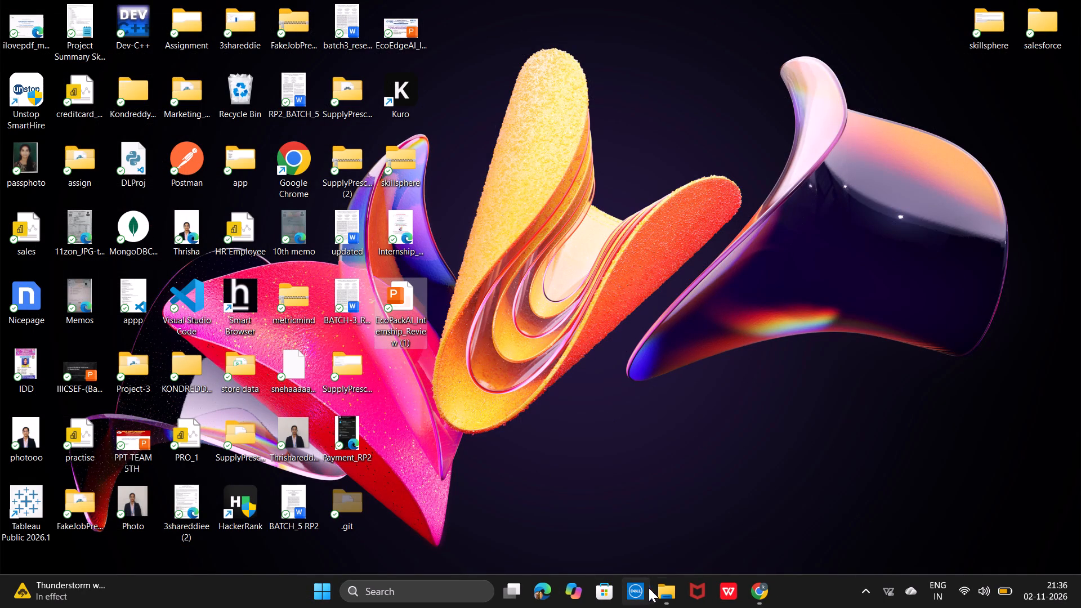
Reopen the SkillCraft internship review presentation from the Downloads folder in PowerPoint.
left_click(665, 588)
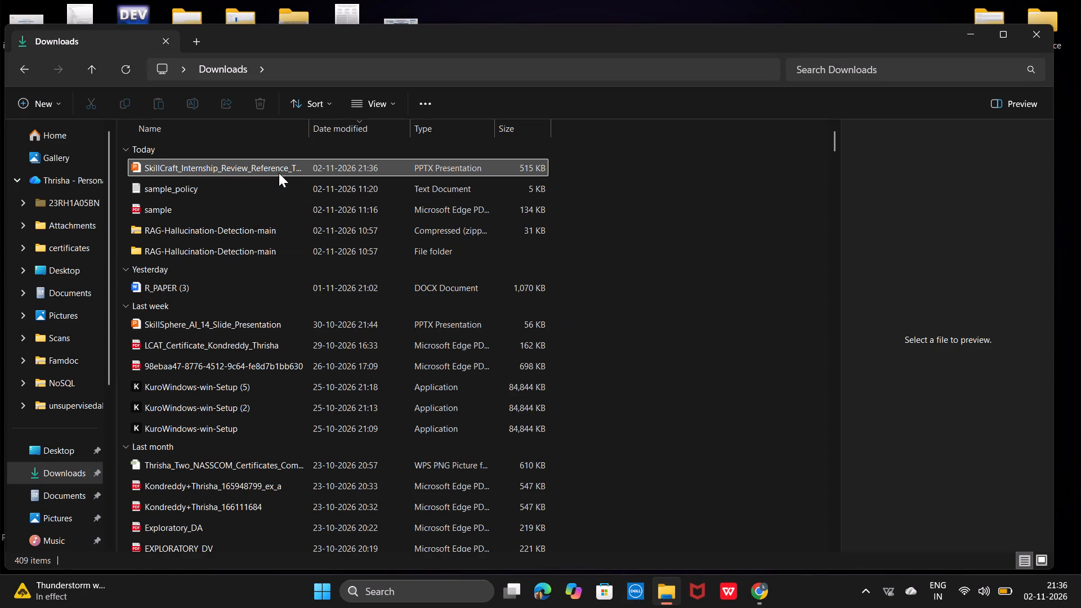
right_click(282, 172)
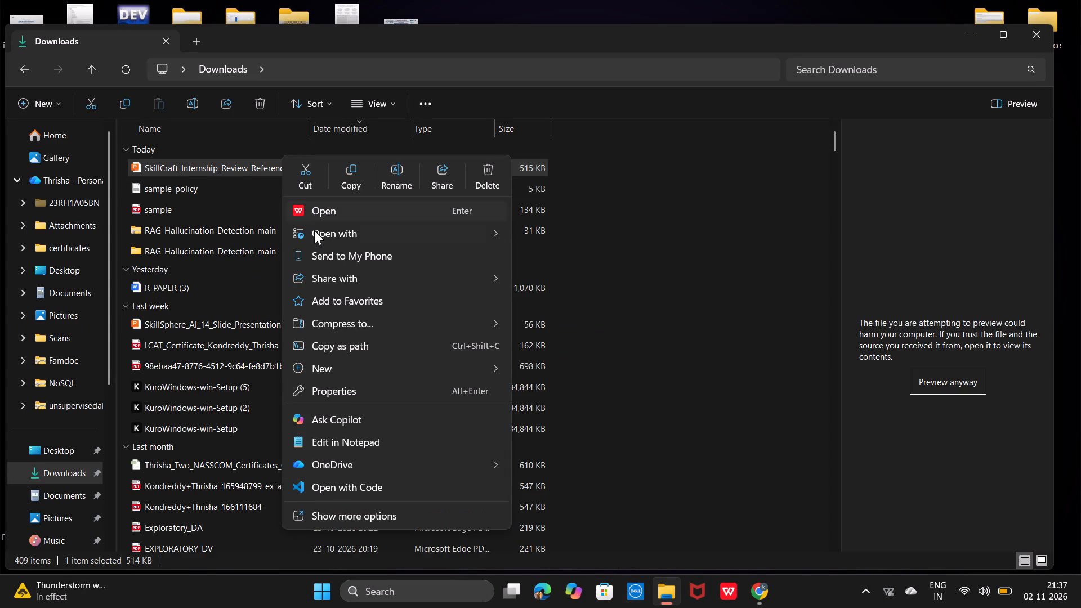
left_click(539, 239)
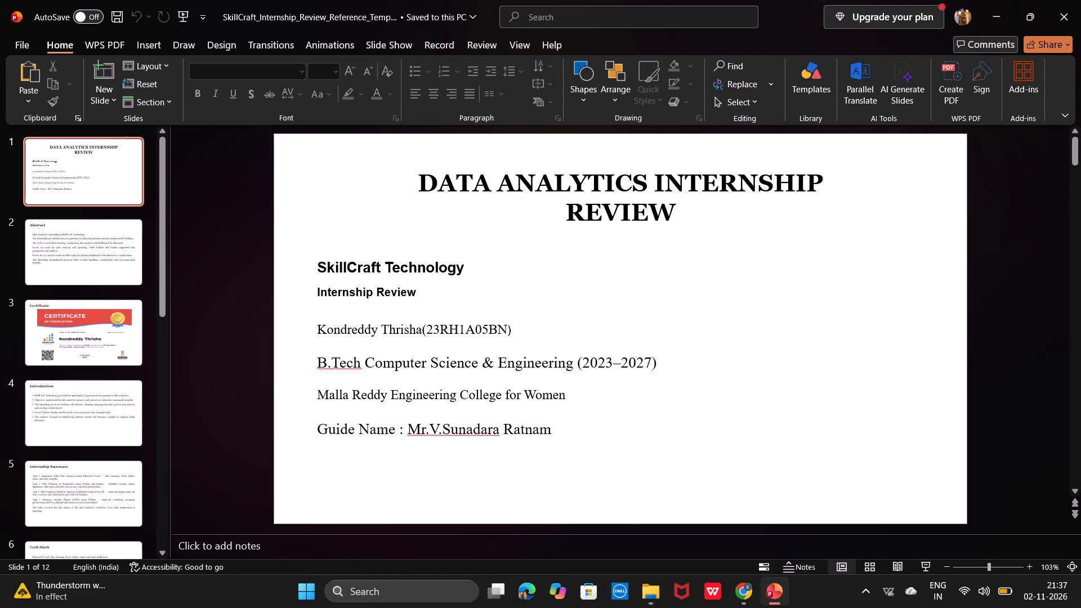
Delete the extra "a" after "Sun" in the guide's name on the title slide and save the presentation.
left_click(475, 431)
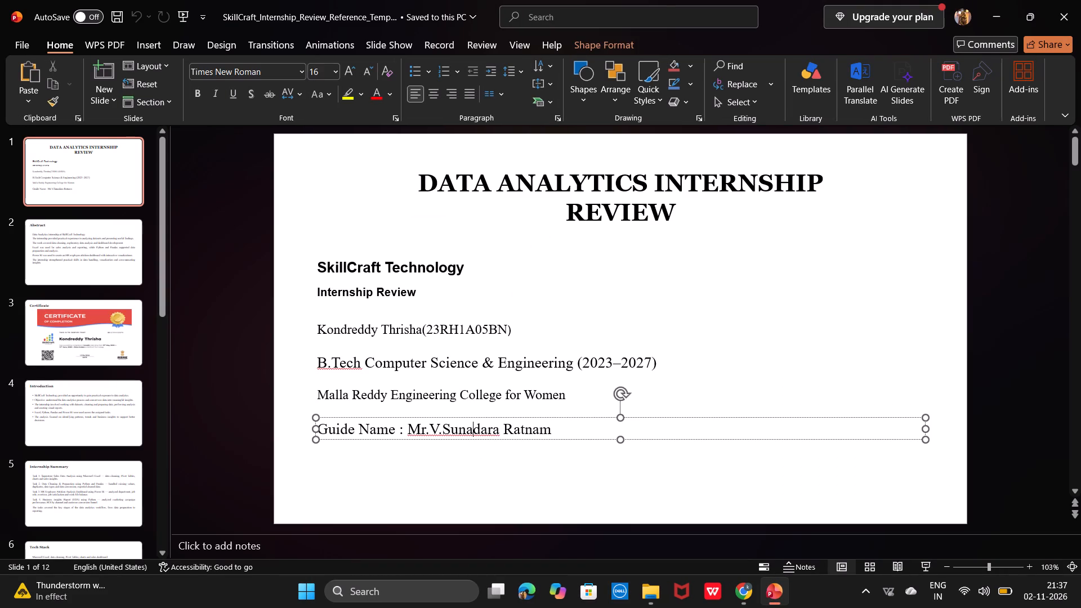
key("BackSpace")
key("ctrl+s")
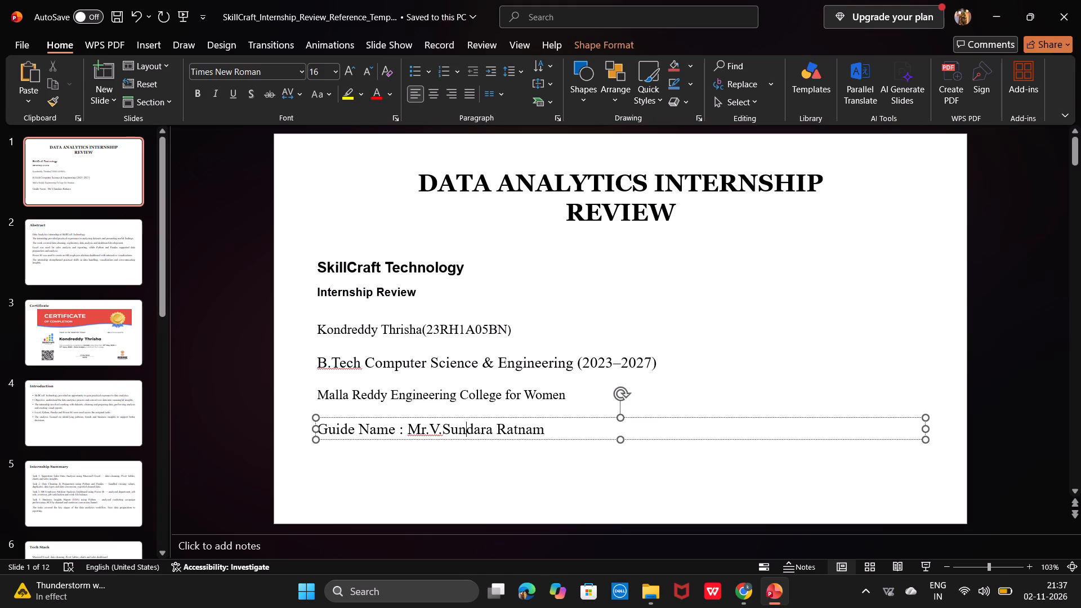
Close the SkillCraft presentation and the Downloads folder window.
left_click(1069, 2)
left_click(1069, 2)
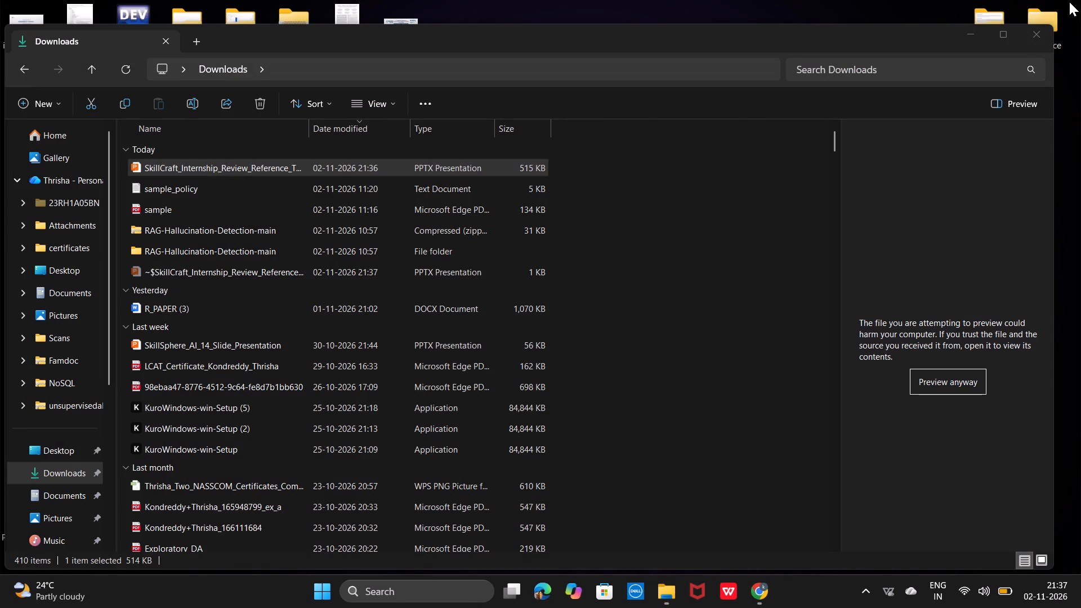
left_click(1036, 29)
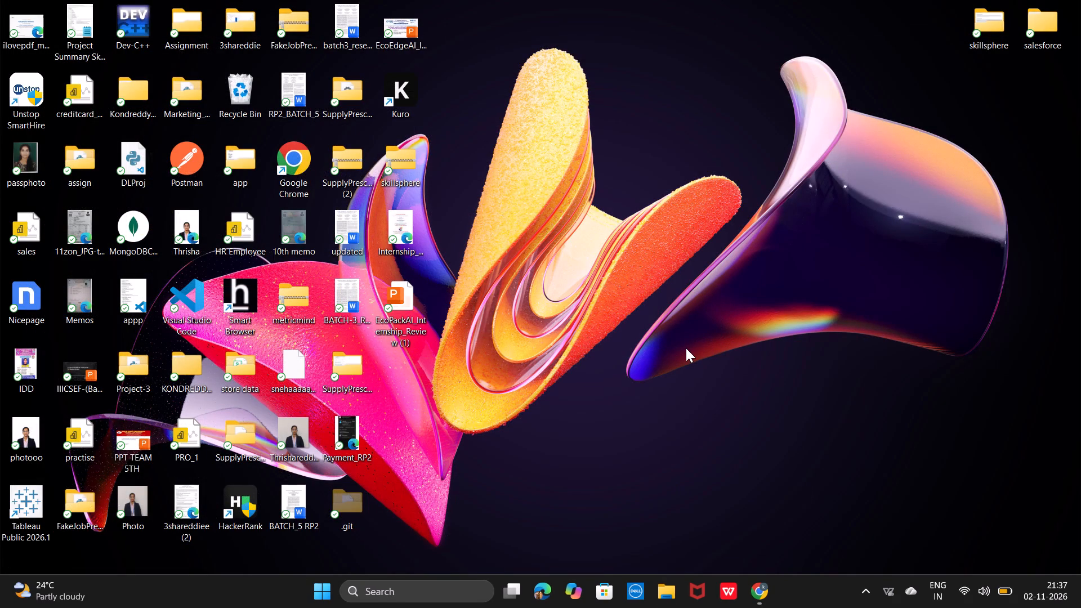
Copy the SkillCraft_Internship_Review_Reference_Template presentation file from the Downloads folder.
left_click(673, 593)
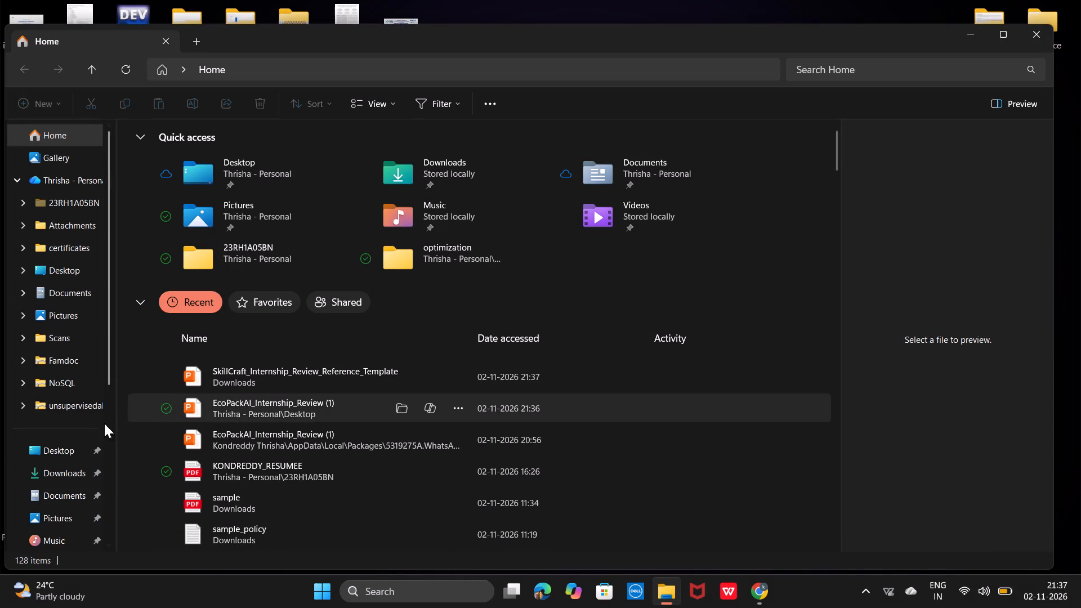
left_click(79, 468)
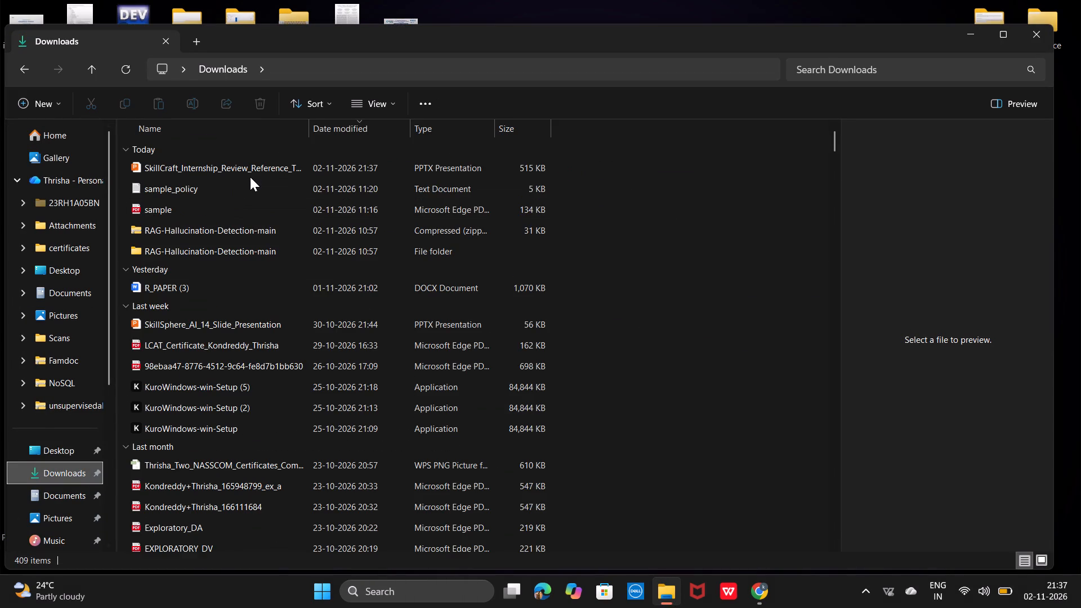
left_click(260, 164)
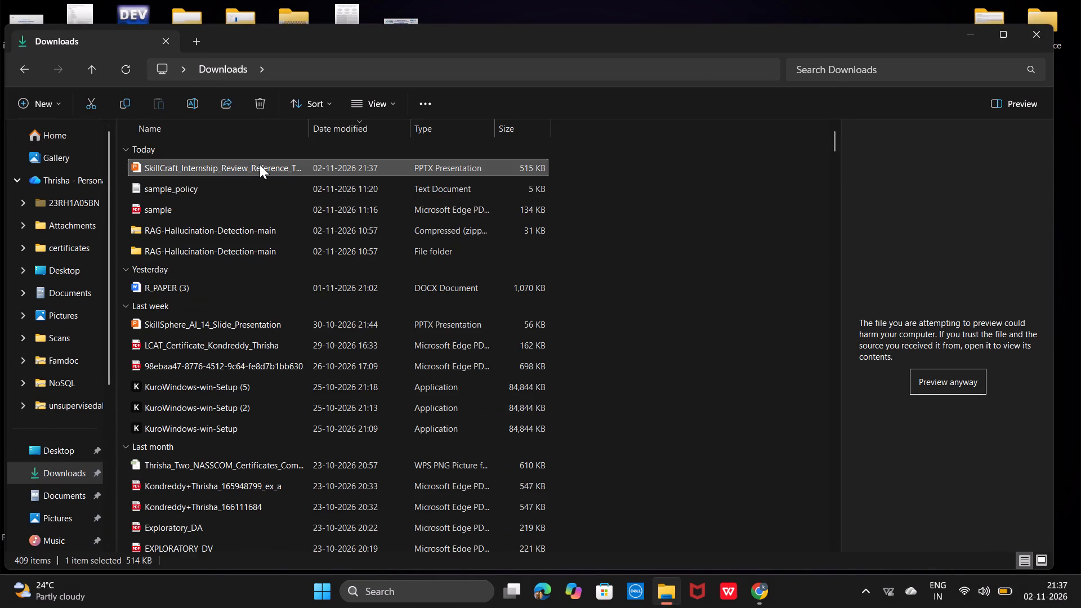
left_click(122, 103)
Open Windows search.
left_click(460, 592)
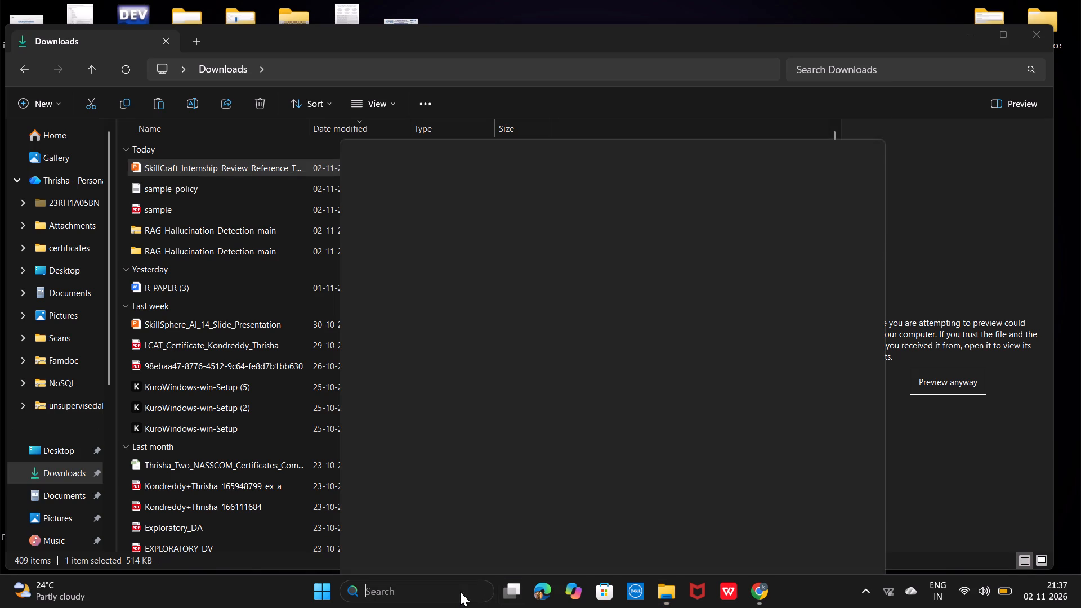
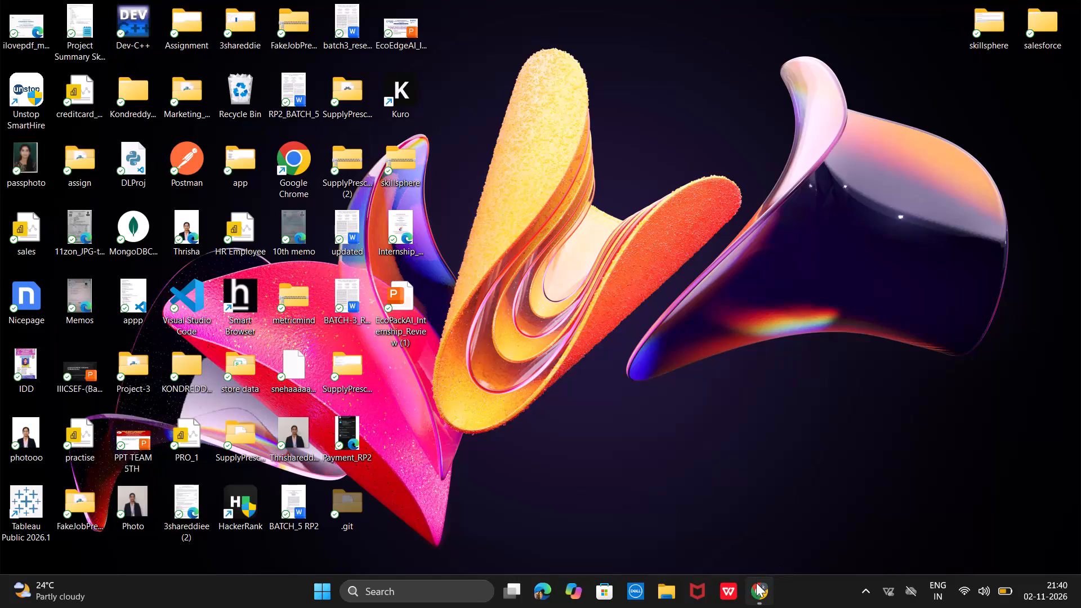
Launch Google Chrome from the desktop and enter "mail" in the new tab's address to reach the Gmail inbox.
left_click(826, 472)
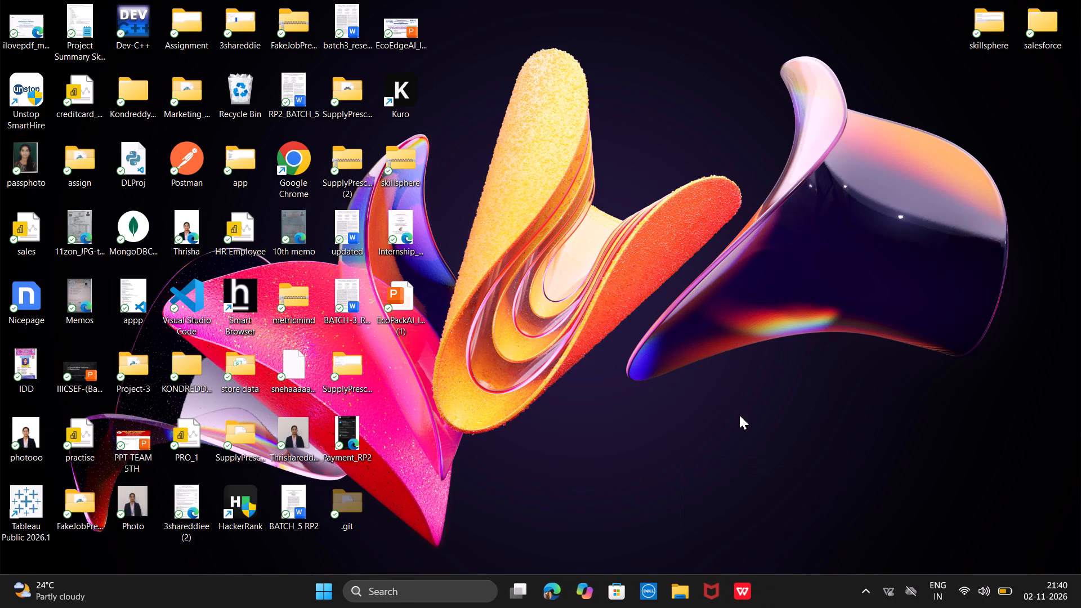
double_click(303, 180)
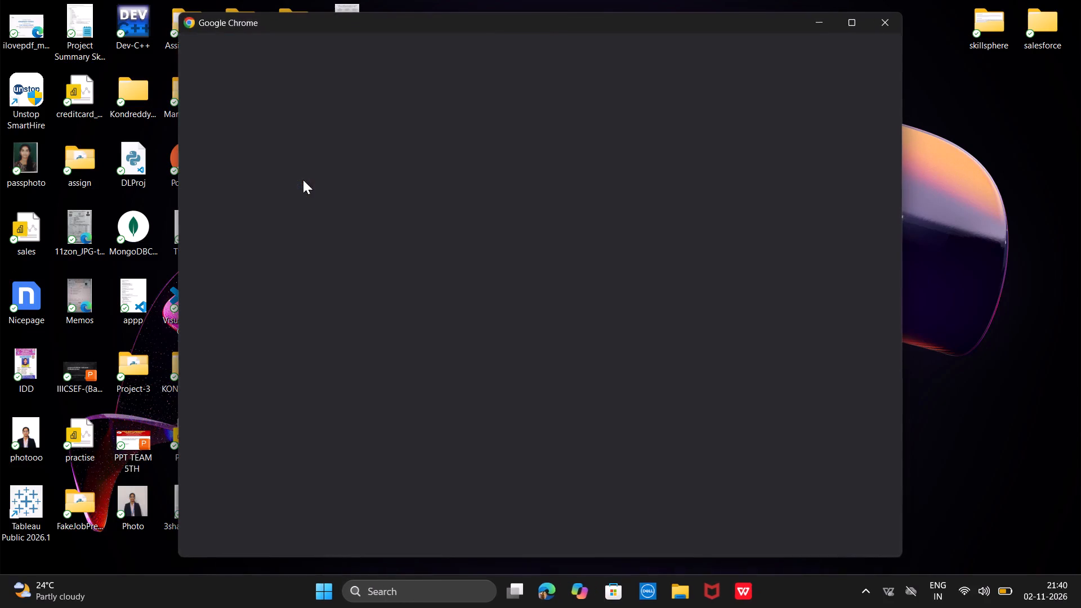
left_click(729, 314)
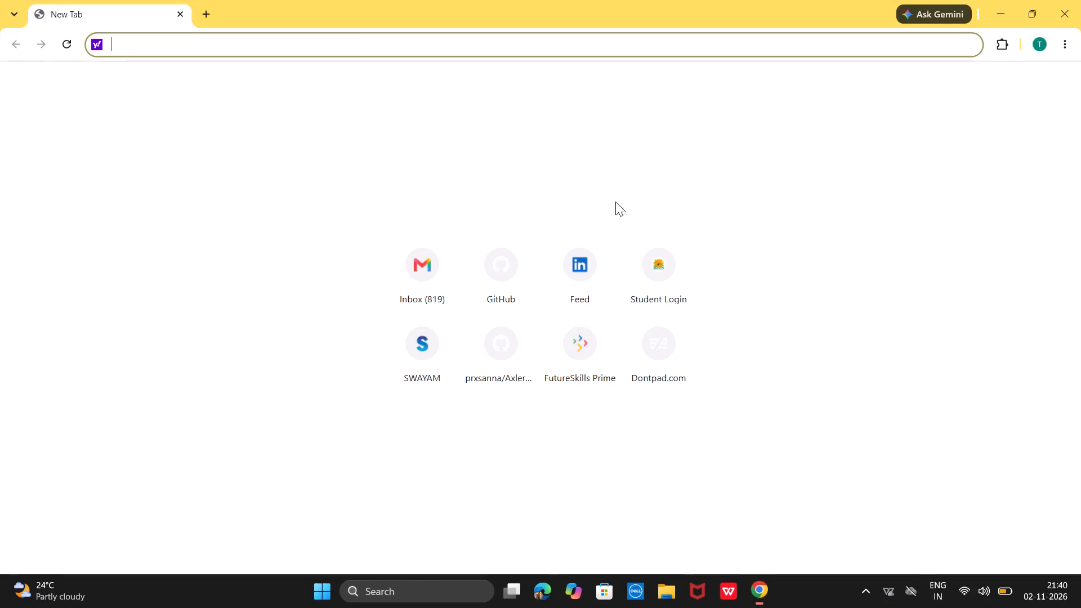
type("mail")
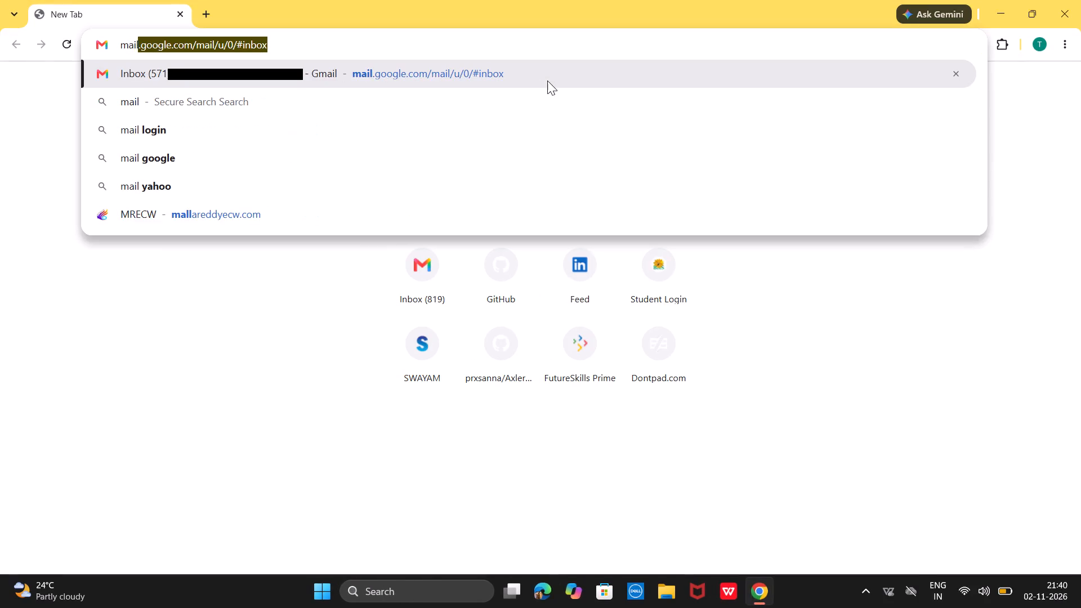
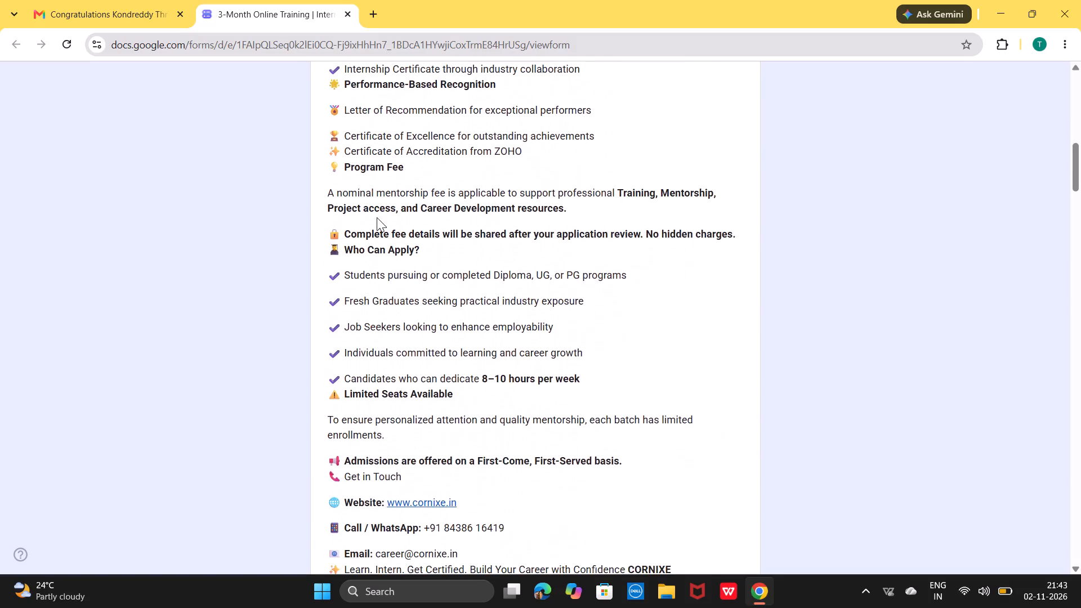
Look through the Cornixe 3-Month Online Training form, from its eligibility details and application questions to the sample certificates.
scroll(377, 217, "down", 4)
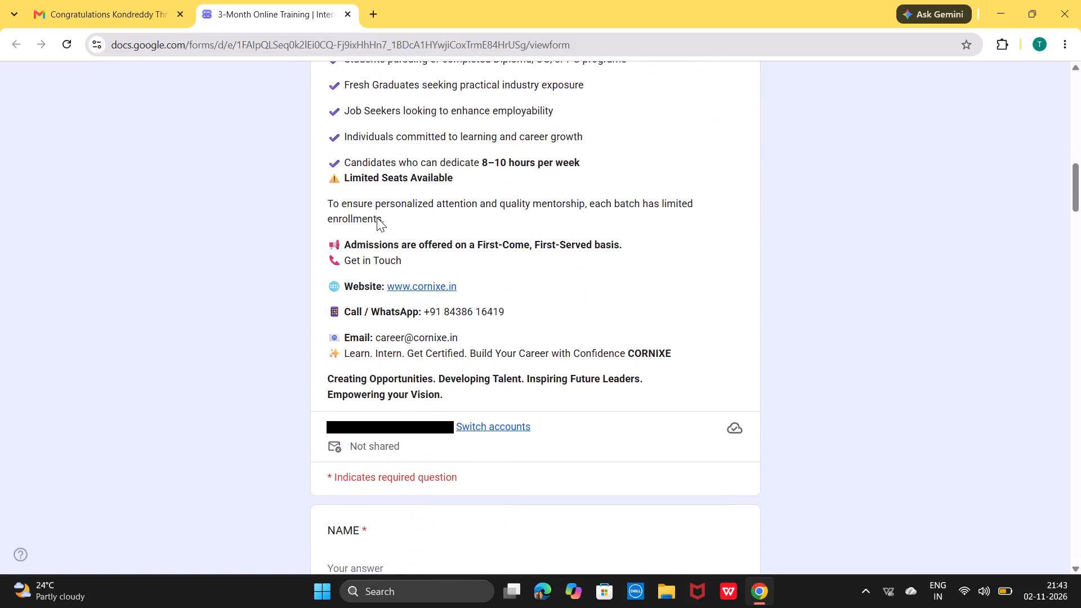
scroll(377, 217, "down", 9)
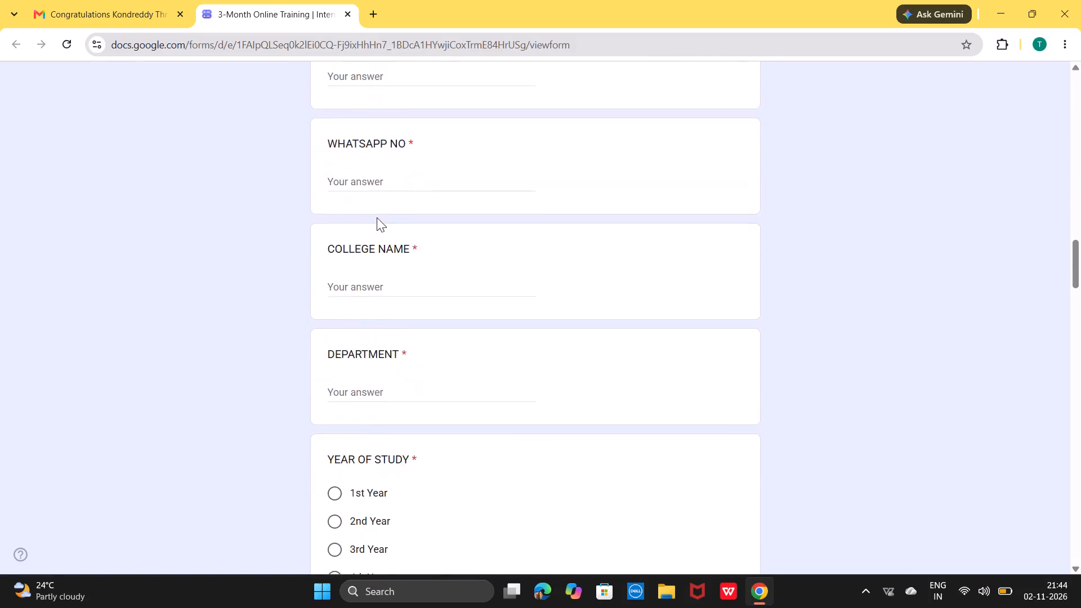
scroll(377, 217, "down", 10)
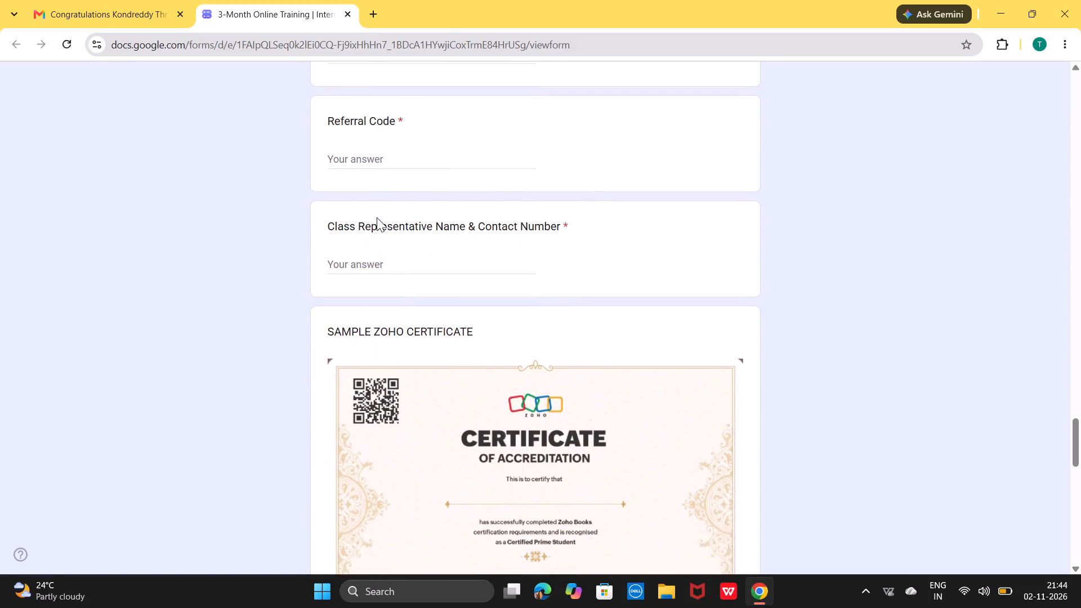
scroll(377, 217, "down", 8)
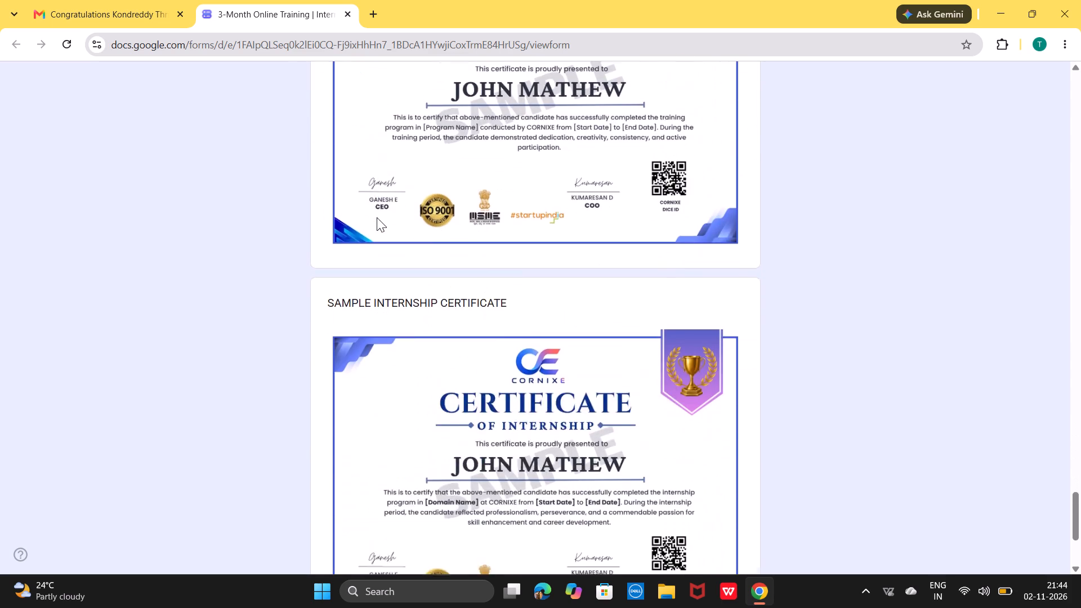
scroll(377, 217, "down", 5)
scroll(377, 217, "up", 5)
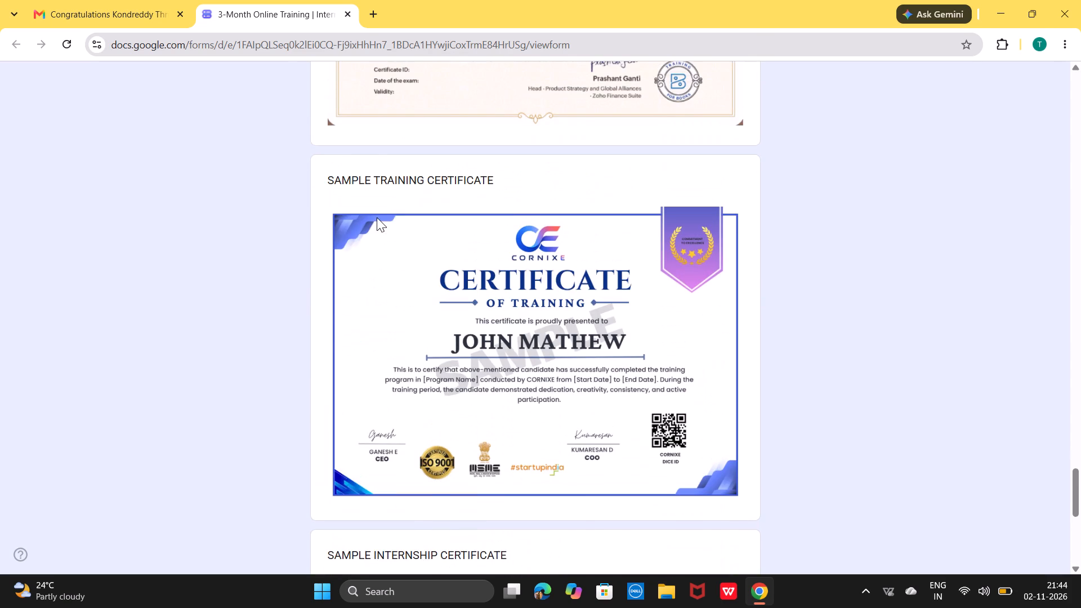
scroll(377, 217, "up", 4)
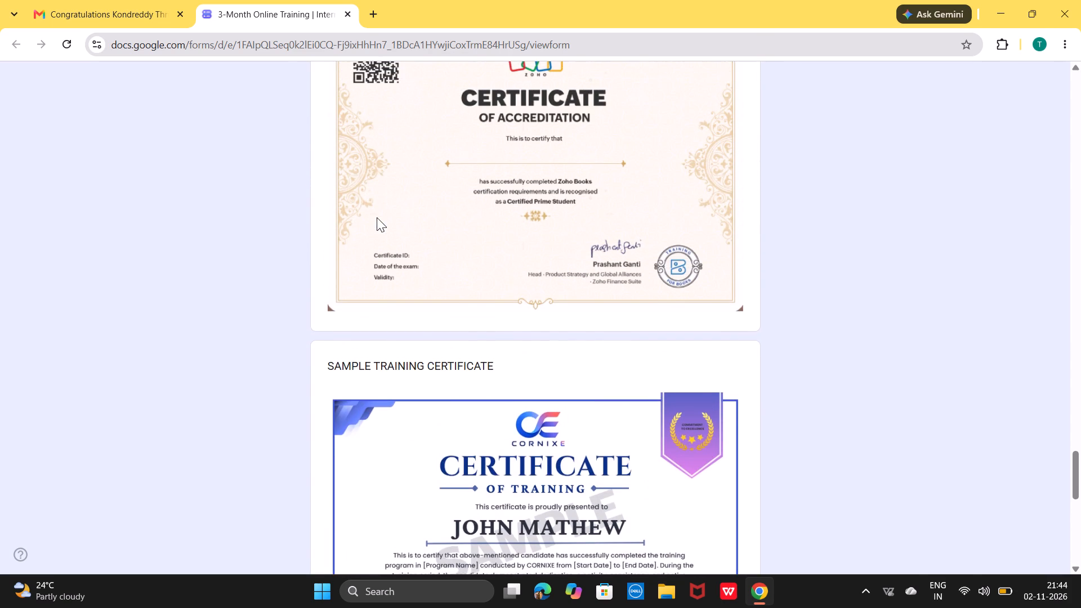
scroll(377, 217, "up", 2)
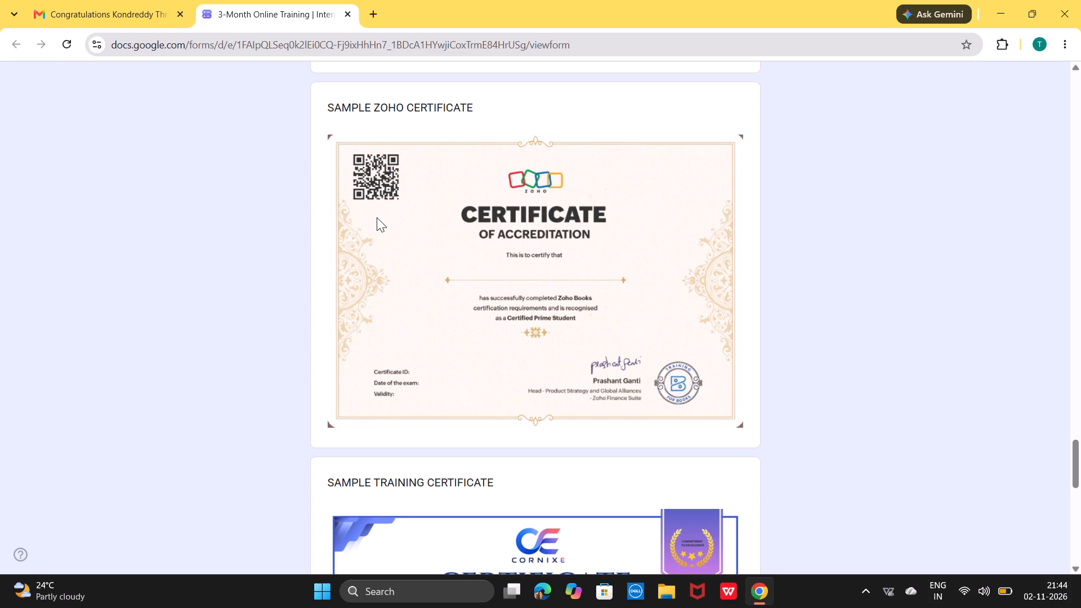
scroll(377, 217, "up", 5)
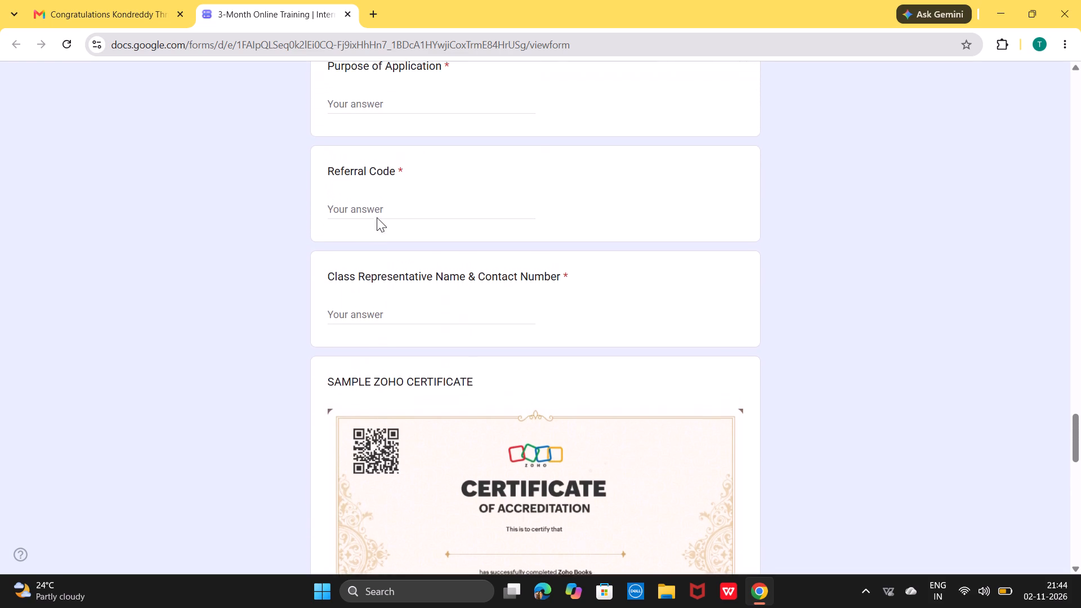
scroll(377, 217, "up", 7)
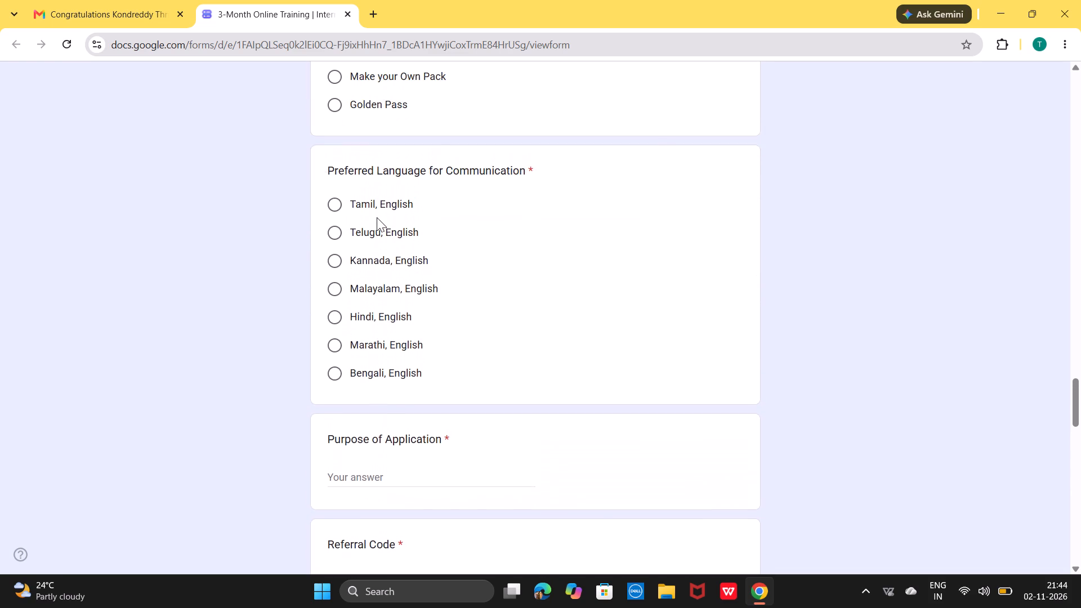
scroll(377, 217, "up", 7)
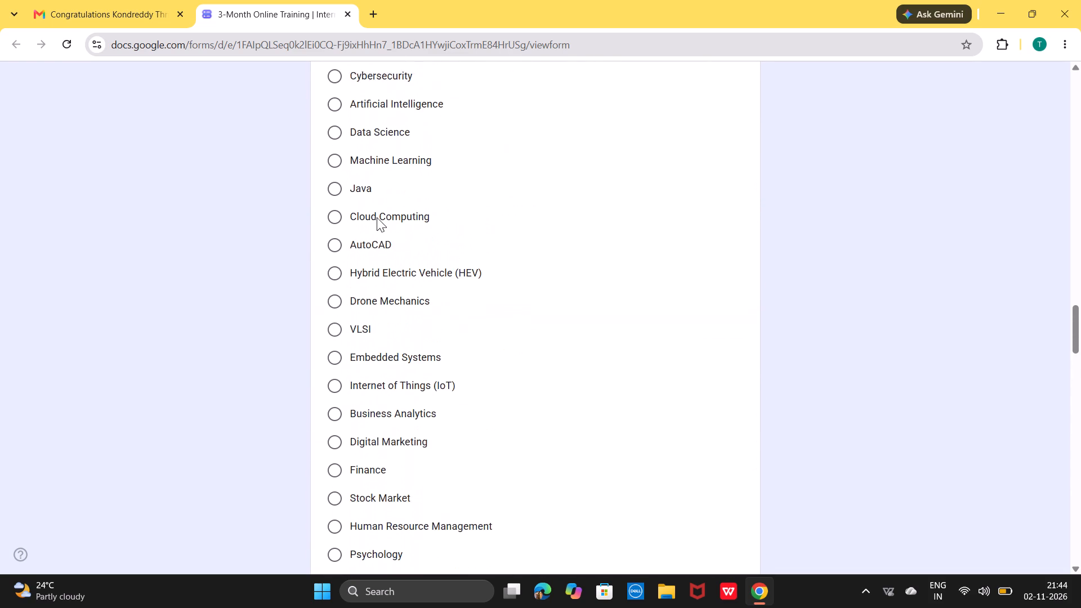